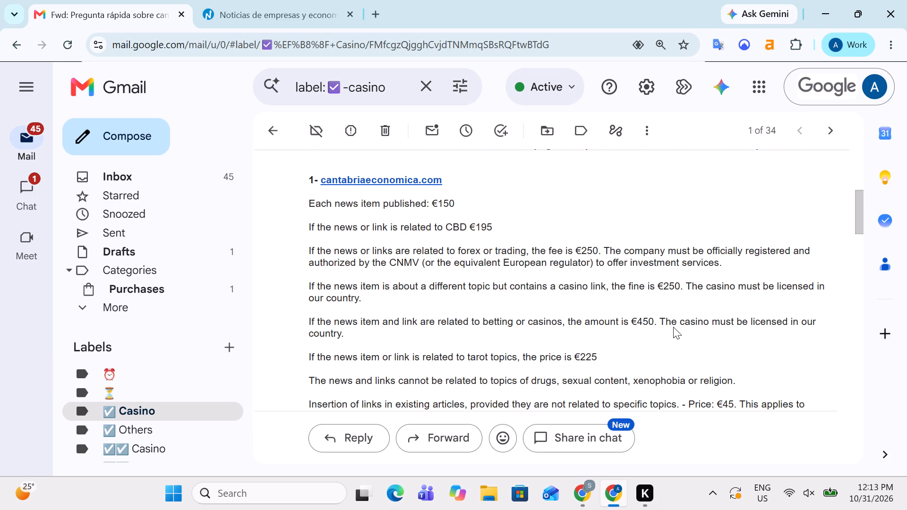
scroll(633, 337, "down", 1)
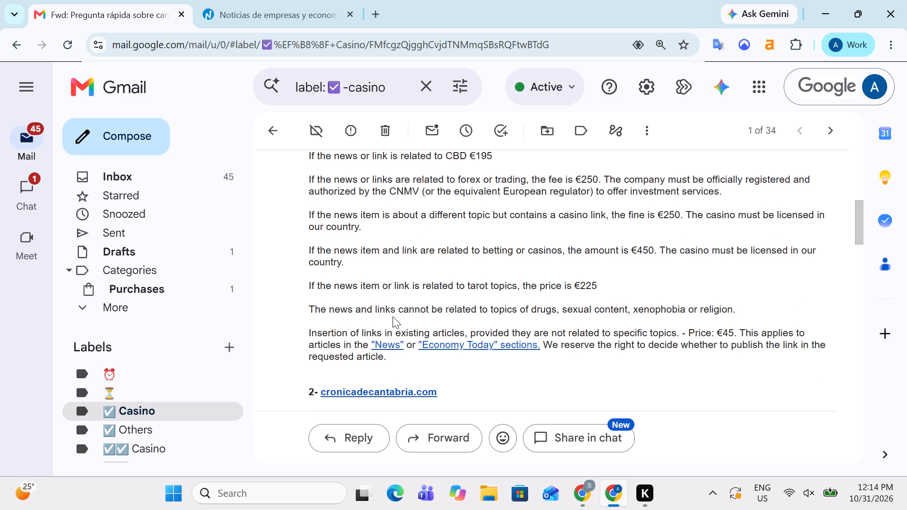
scroll(696, 320, "down", 1)
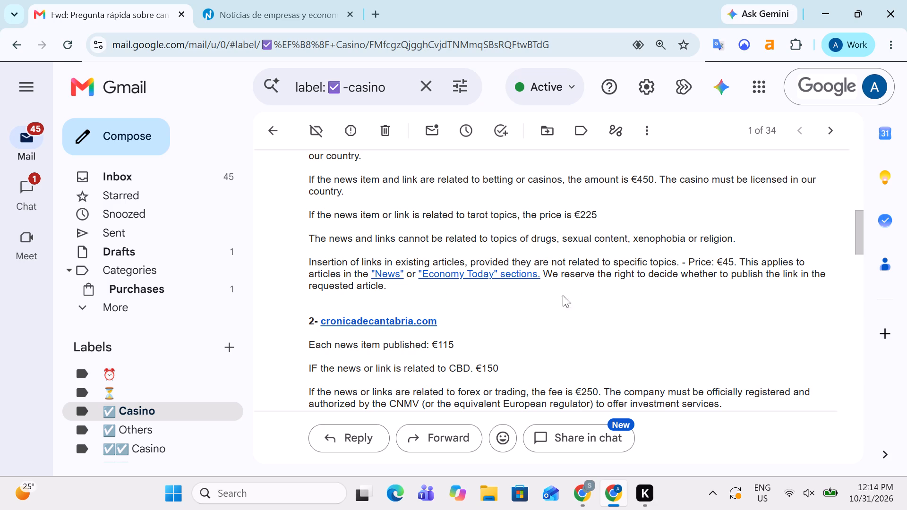
scroll(514, 272, "down", 1)
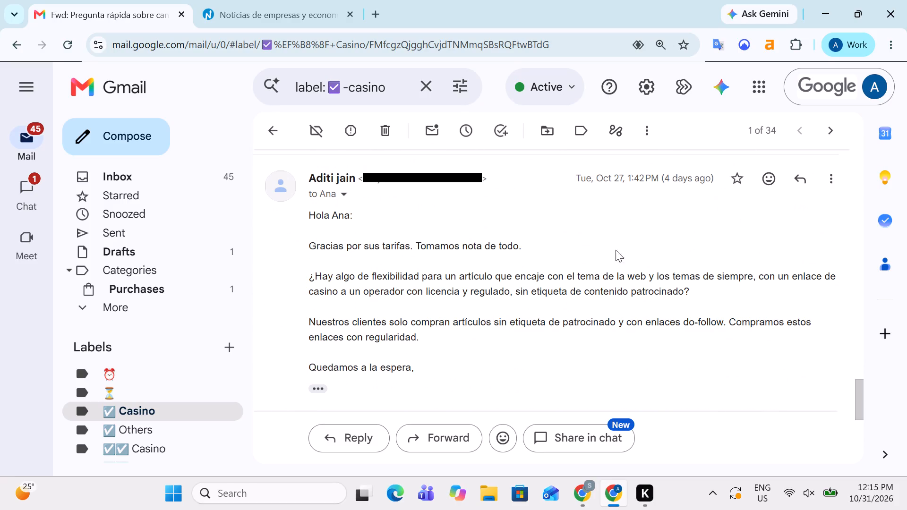
left_click(831, 185)
scroll(713, 273, "down", 2)
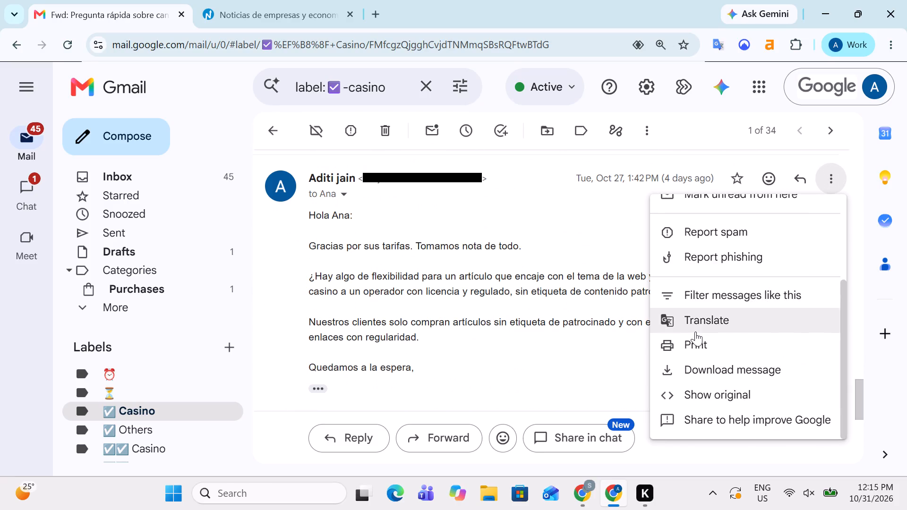
left_click(688, 325)
scroll(545, 324, "down", 2)
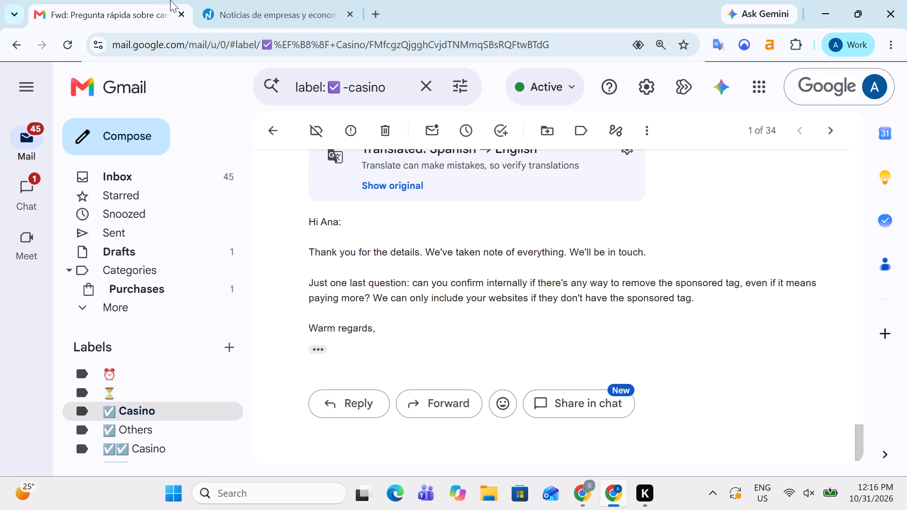
Copy the domain cantabriaeconomica.com from the address of the open news website.
left_click(243, 0)
left_click(297, 42)
left_click_drag(297, 42, 277, 42)
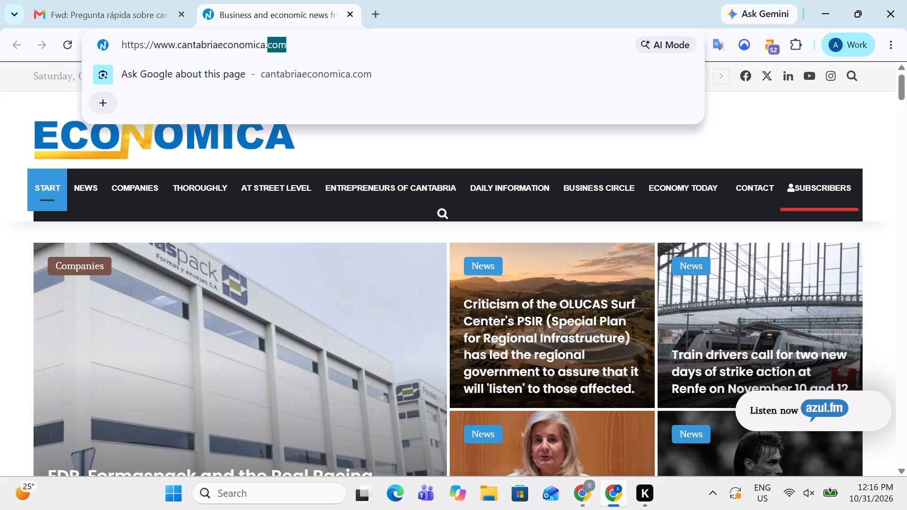
left_click_drag(277, 42, 234, 42)
key("ctrl+c")
key("ctrl+c")
key("ctrl+c")
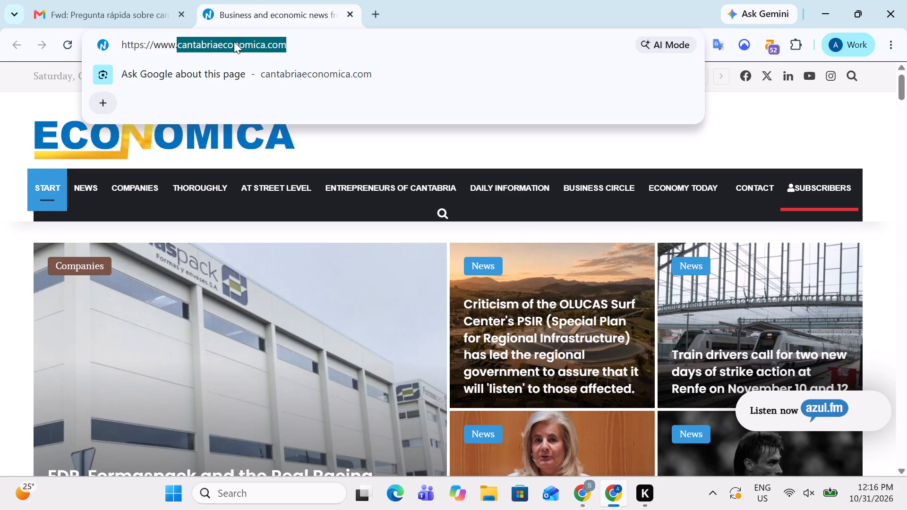
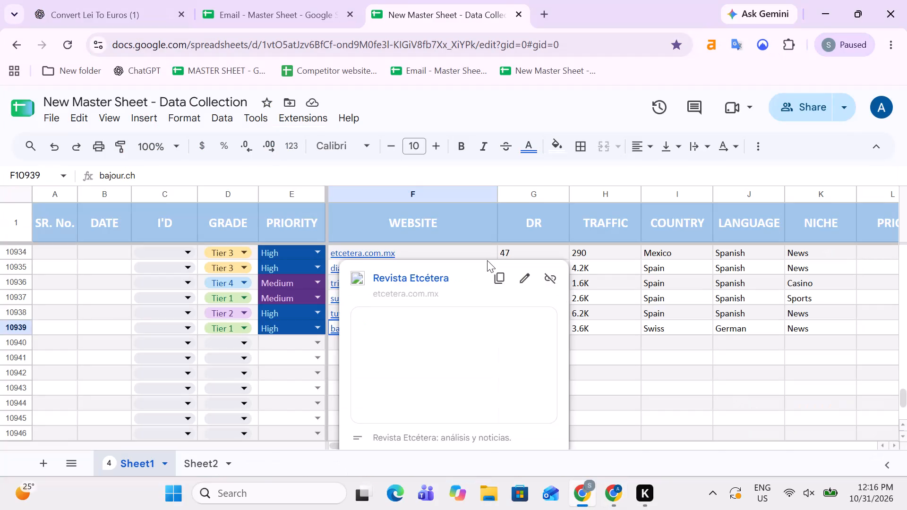
Switch to the New Master Sheet and paste cantabriaeconomica.com into the WEBSITE cell of empty row 10940.
key("Down")
key("Return")
key("ctrl+v")
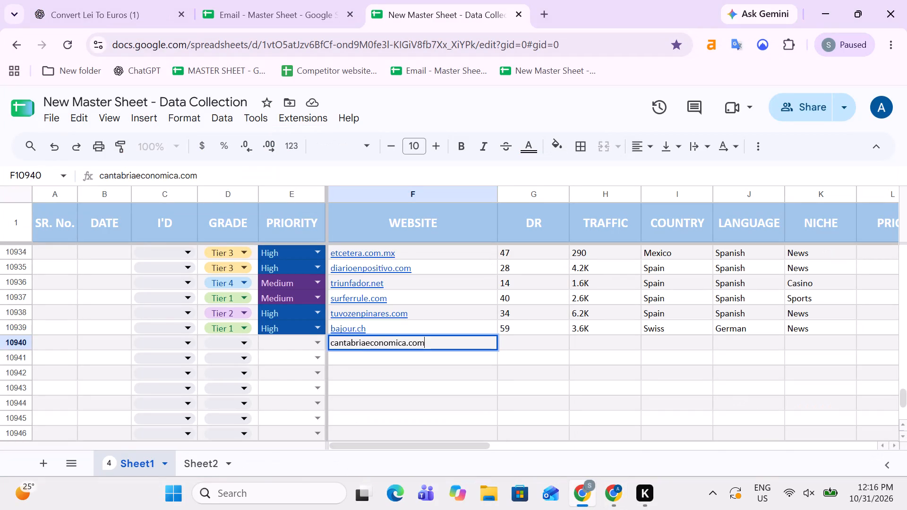
key("Tab")
Search the cantabriaeconomica.com website for Casino777.
key("alt+Tab")
scroll(598, 229, "down", 10)
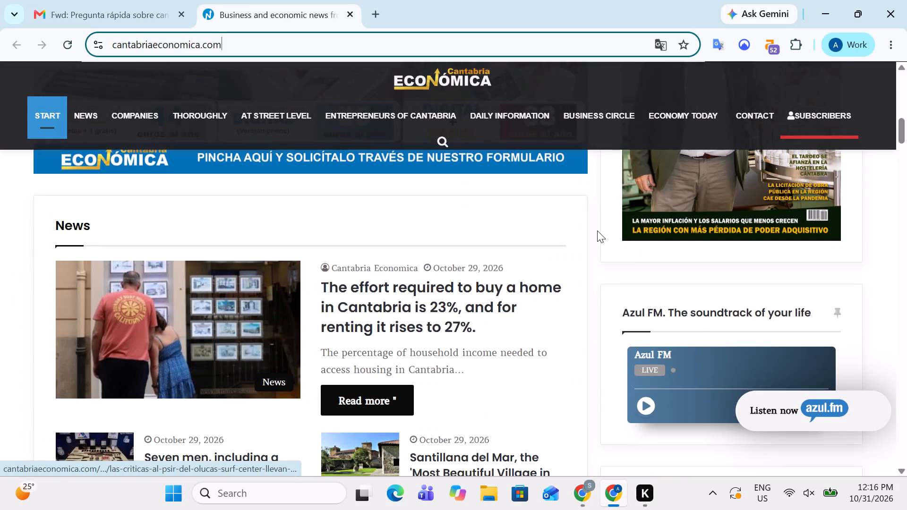
scroll(597, 230, "up", 20)
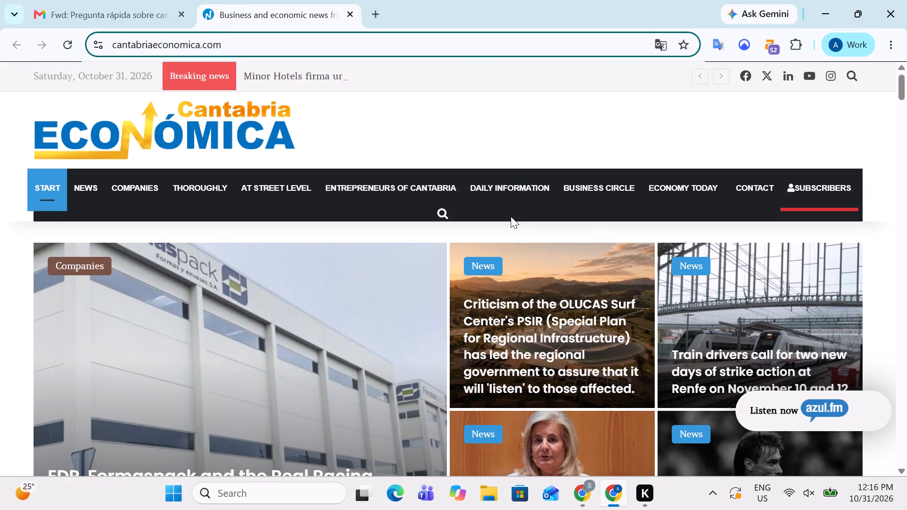
left_click(440, 212)
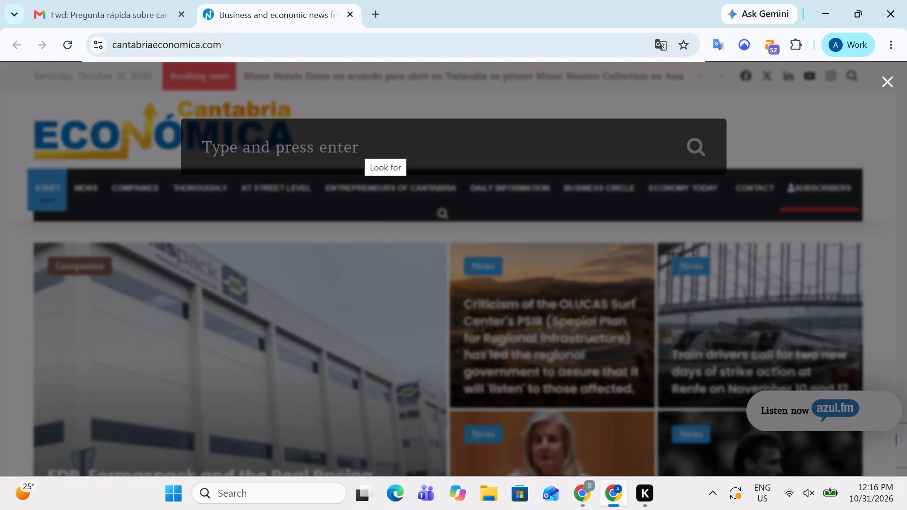
type("Casino777")
key("Return")
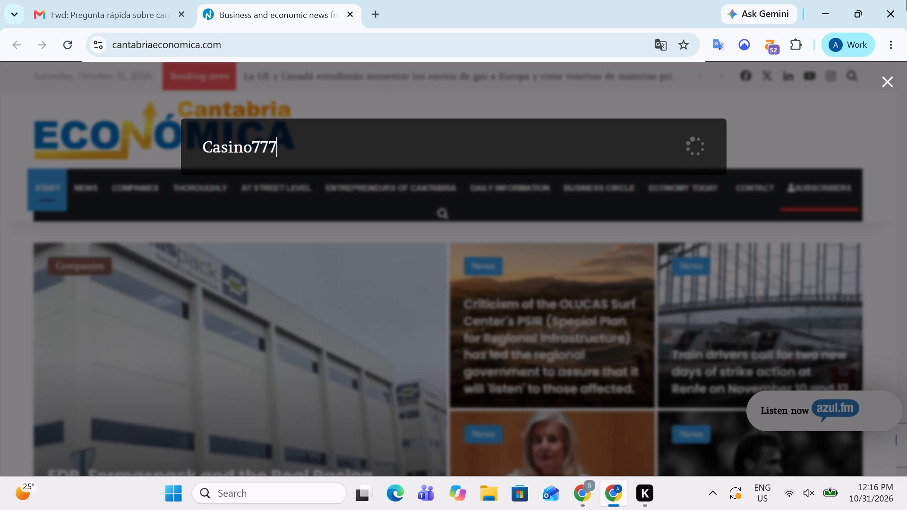
Check the Ahrefs metrics of cantabriaeconomica.com and enter DR 52 and traffic 3.3K in its sheet row.
left_click(774, 42)
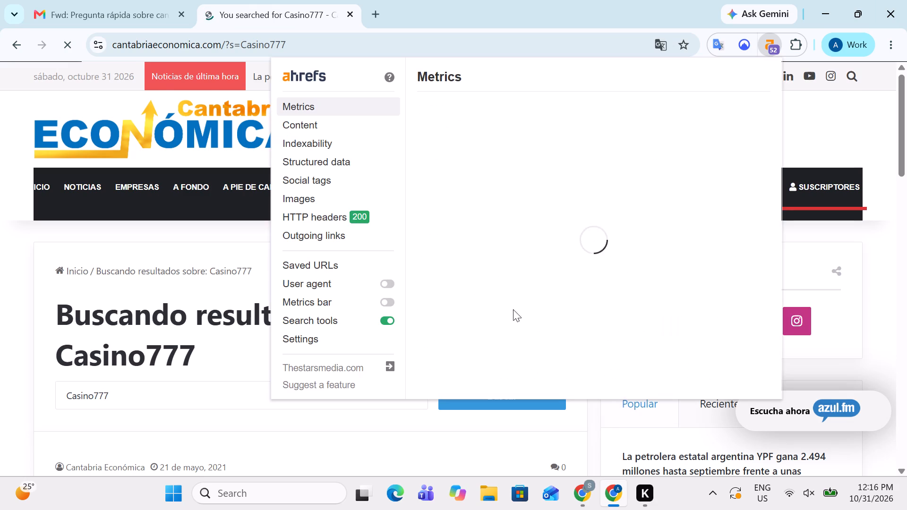
key("alt+Tab")
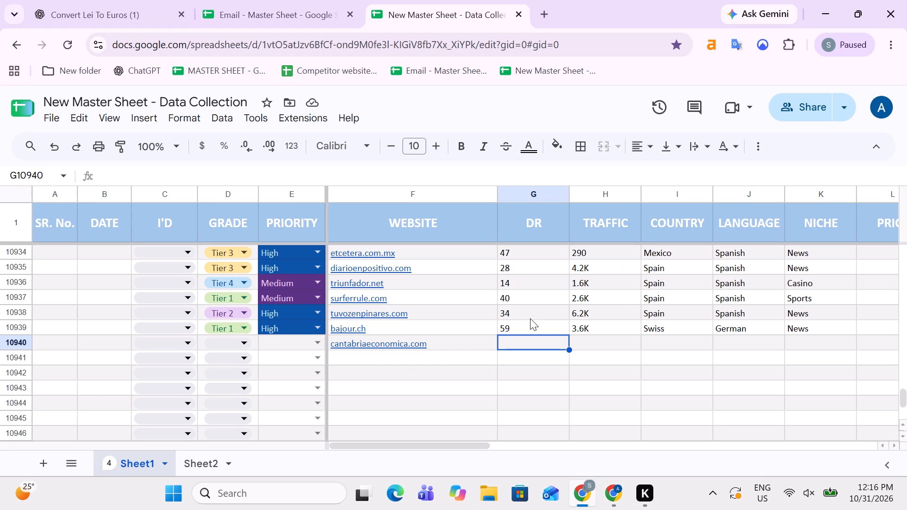
type("52")
key("Right")
key("alt+Tab")
key("alt+Tab")
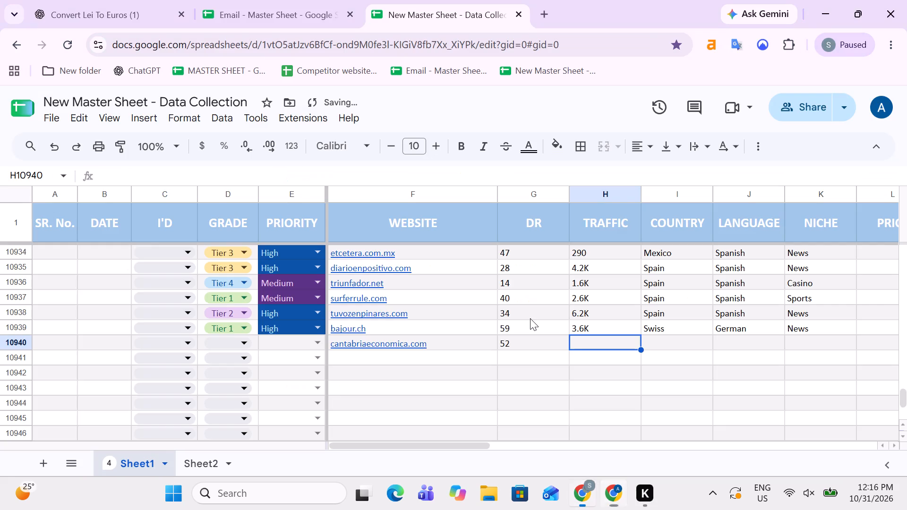
type("3.3K")
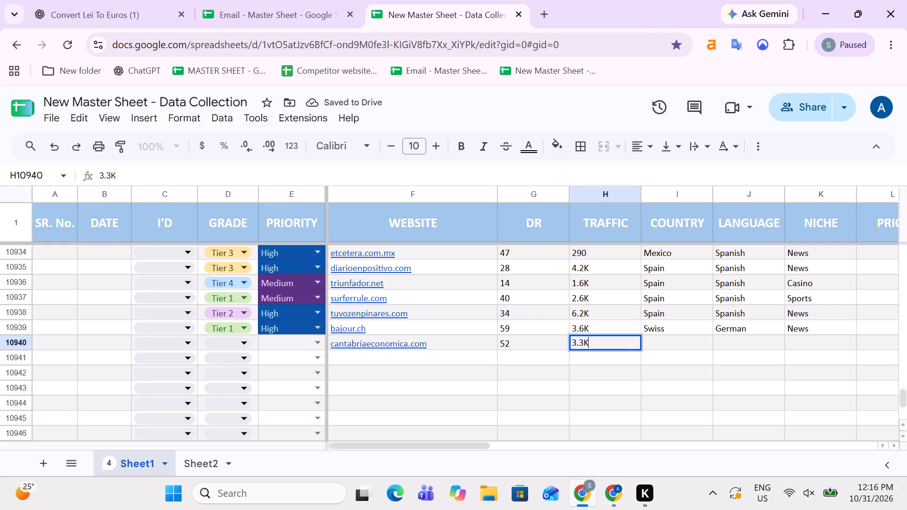
key("Right")
Browse the Casino777 search results and open the article about Speed Roulette at casino777.es.
key("alt+Tab")
left_click(0, 307)
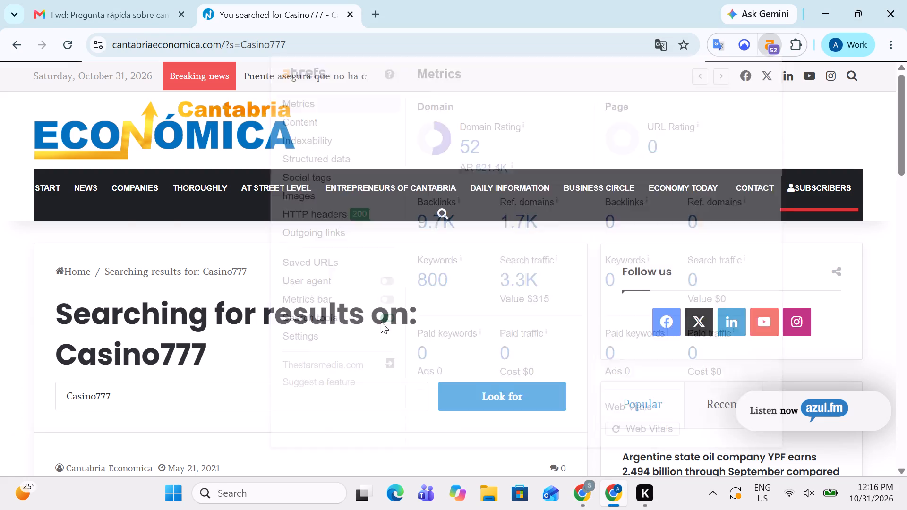
scroll(408, 318, "down", 7)
scroll(359, 360, "up", 4)
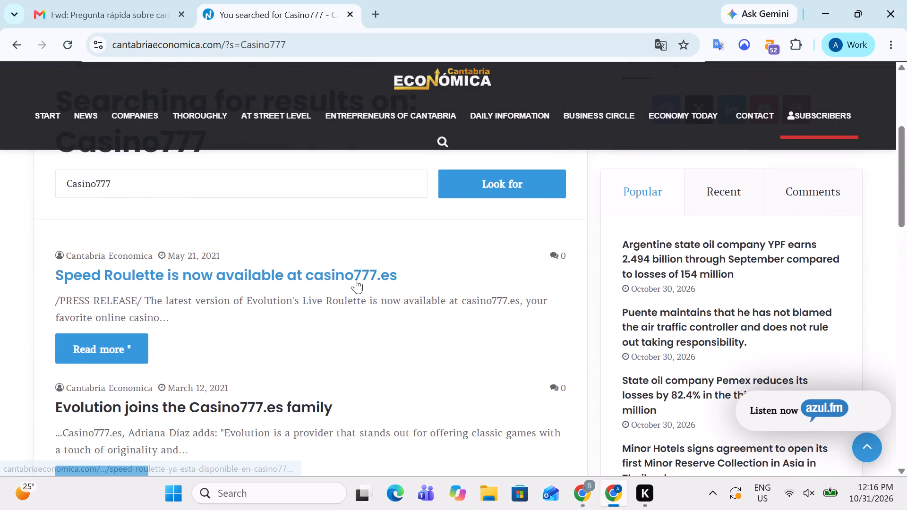
left_click(356, 279, "ctrl")
Enter country Spain and language Spanish for cantabriaeconomica.com in the master sheet.
key("alt+Tab")
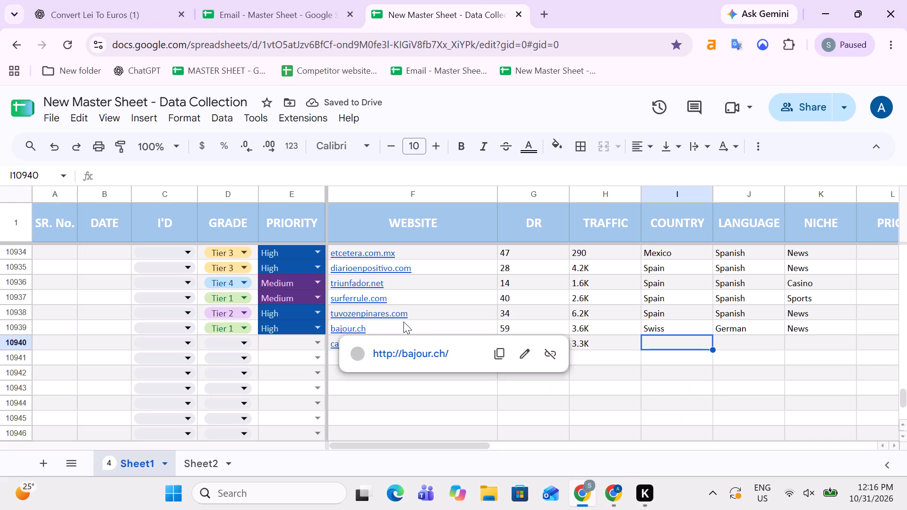
type("Sp")
key("Right")
type("Sp")
key("Right")
key("Right")
key("Left")
key("Left")
key("Right")
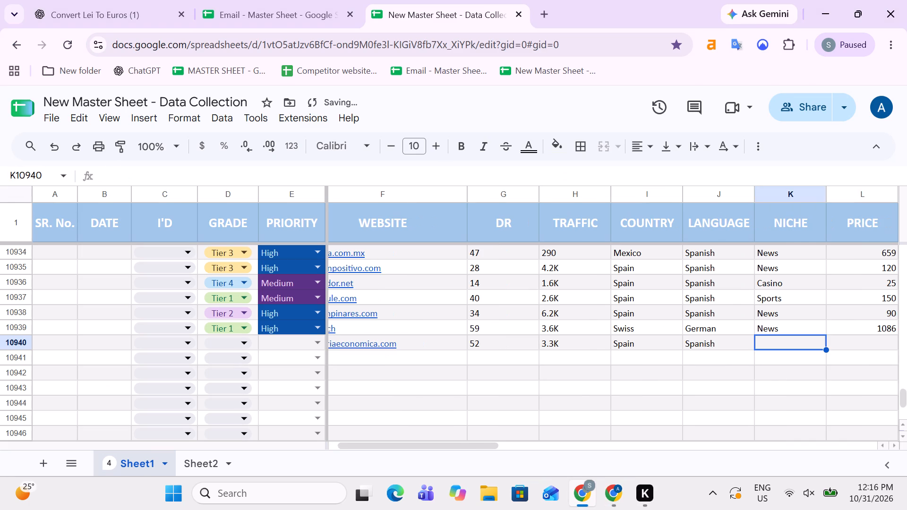
Examine the Speed Roulette article for its casino777 link and publication section, and close the article.
key("alt+Tab")
left_click(469, 0)
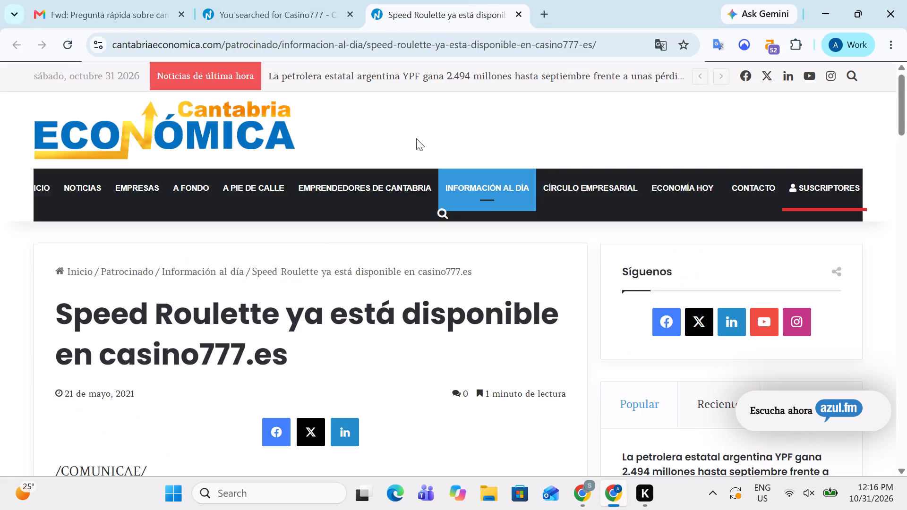
scroll(312, 279, "down", 5)
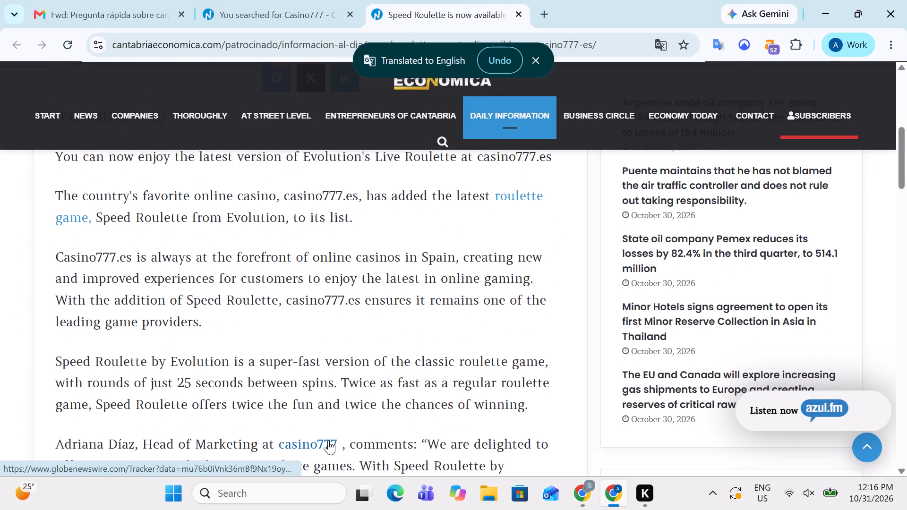
scroll(296, 333, "down", 3)
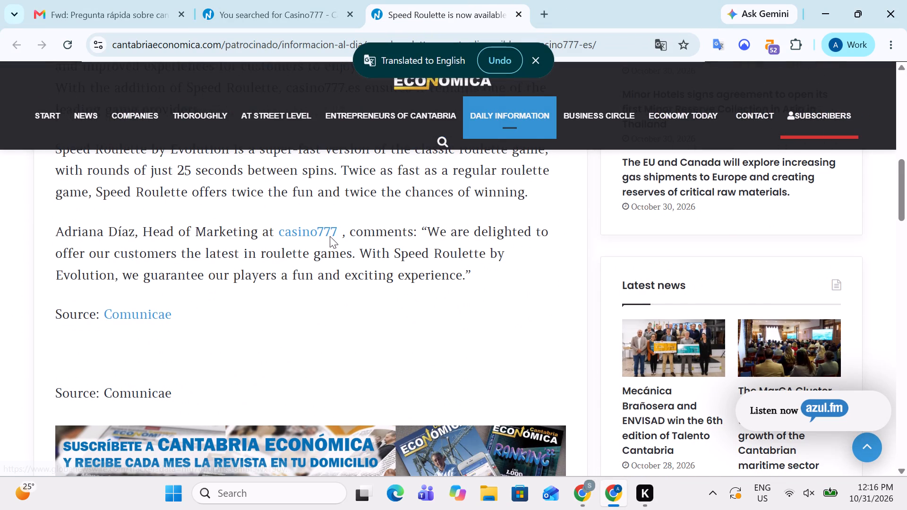
left_click(514, 11)
Open the Casino777 Street Fighter II article from the search results, examine its casino link and source section, and close it.
scroll(373, 318, "down", 5)
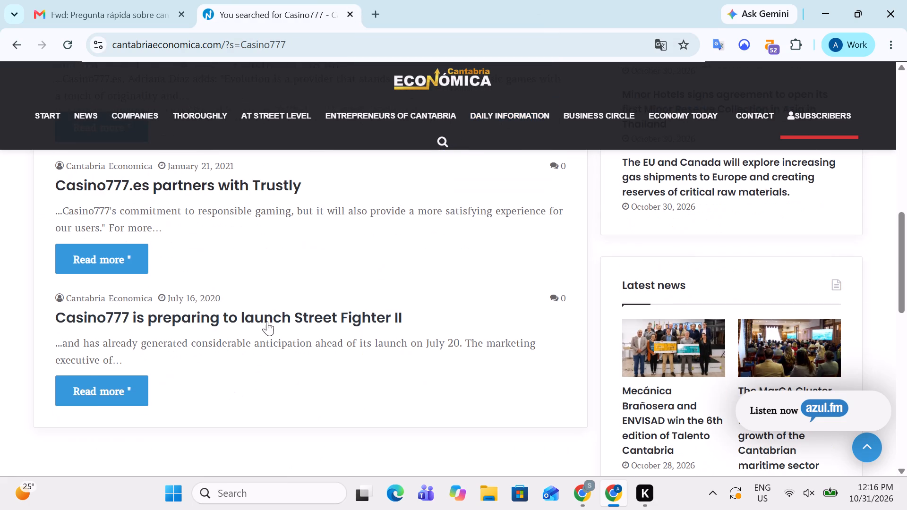
left_click(285, 312, "ctrl")
left_click(460, 0)
scroll(375, 283, "down", 1)
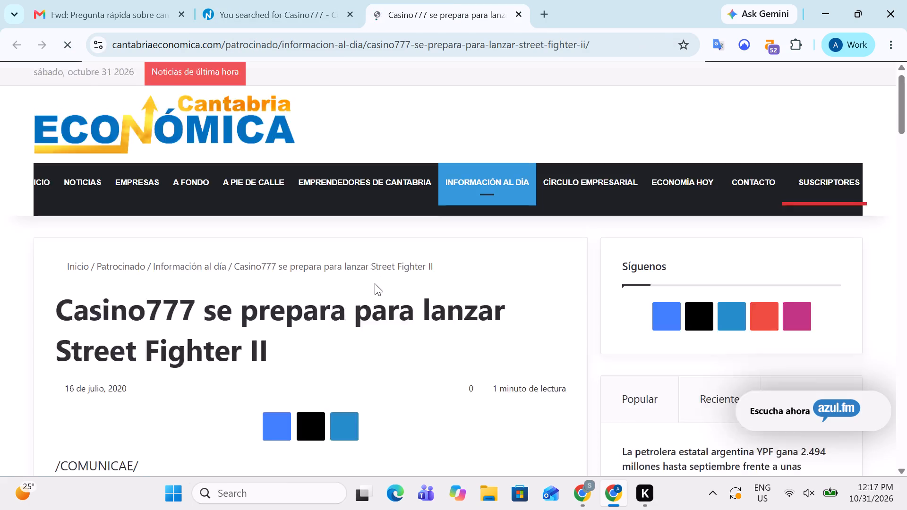
scroll(375, 283, "down", 2)
scroll(329, 332, "down", 1)
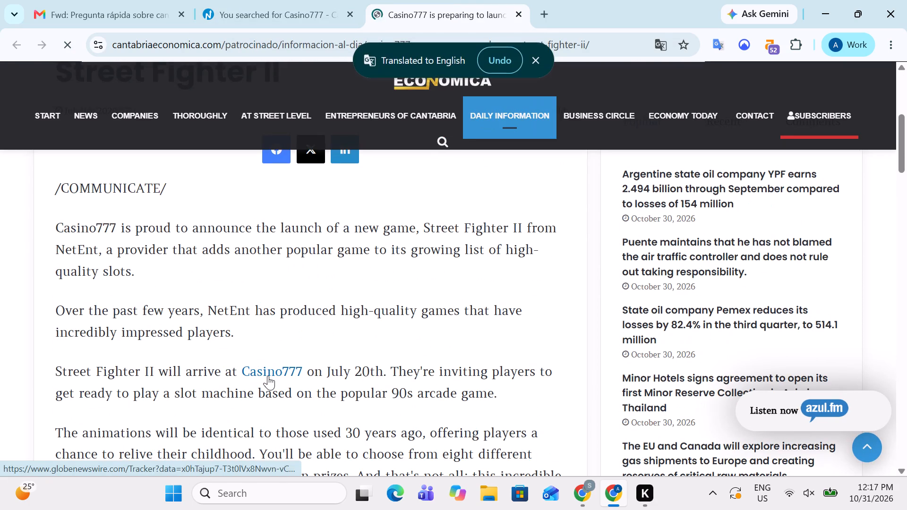
scroll(365, 353, "down", 2)
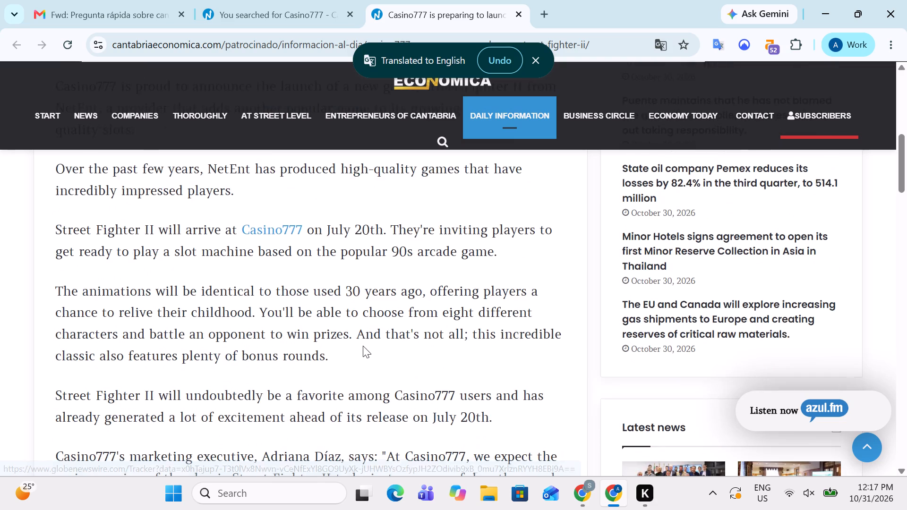
scroll(350, 342, "down", 3)
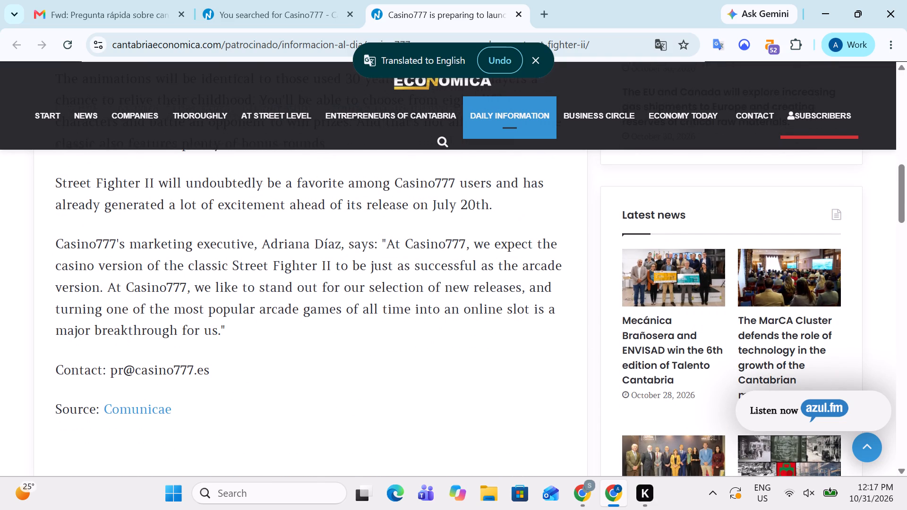
scroll(257, 362, "down", 3)
scroll(322, 305, "up", 4)
left_click(517, 8)
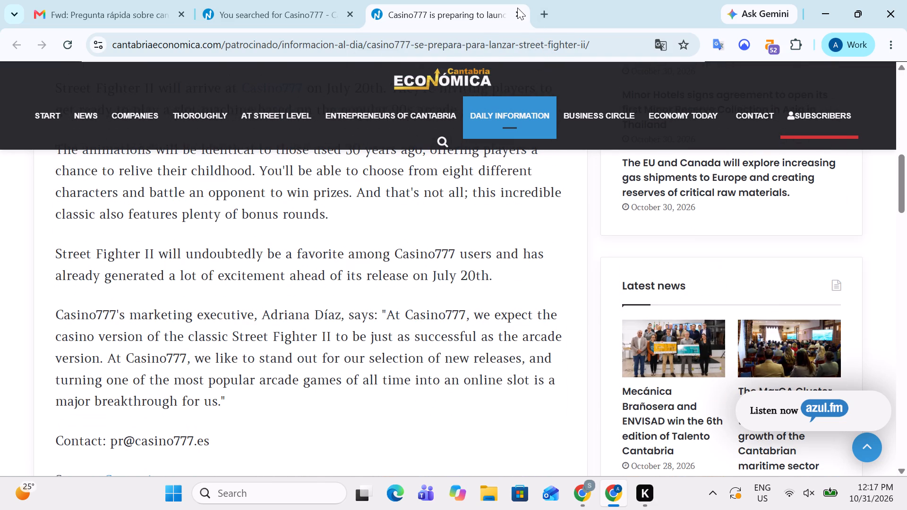
left_click(515, 17)
Open the article about Casino777.es partnering with Trustly, check its casino link, and close it.
scroll(350, 265, "down", 4)
scroll(342, 274, "up", 5)
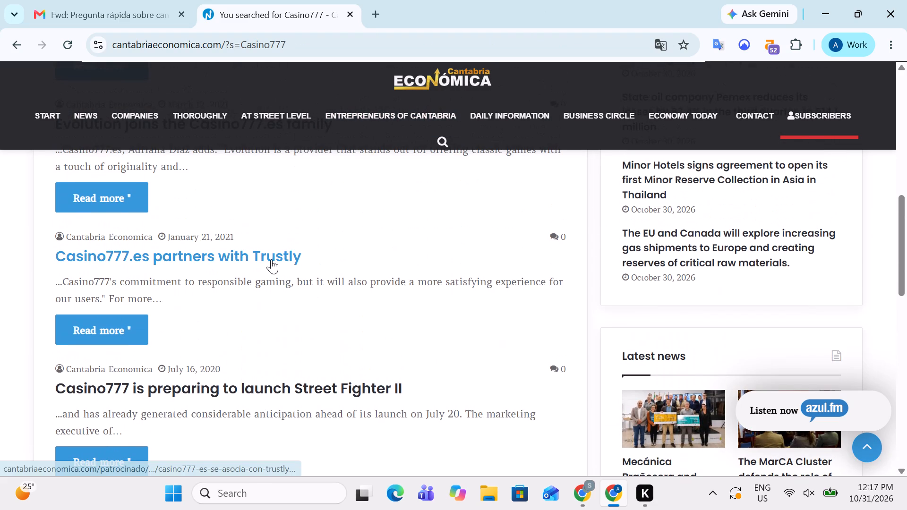
left_click(271, 259, "ctrl")
left_click(533, 0)
left_click(502, 0)
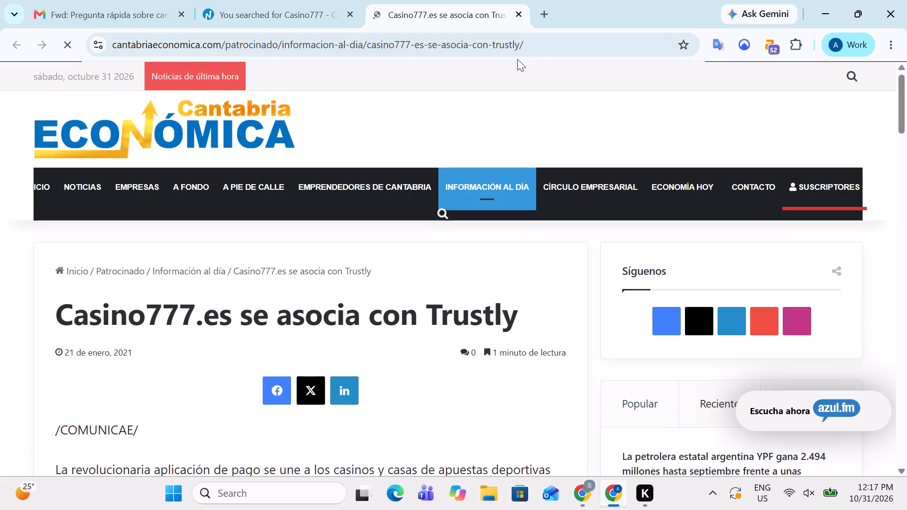
scroll(281, 350, "down", 4)
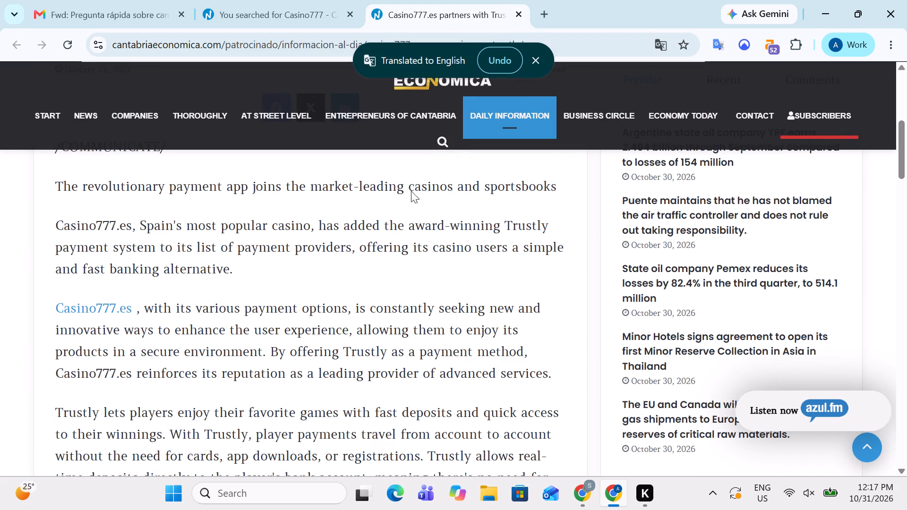
left_click(521, 11)
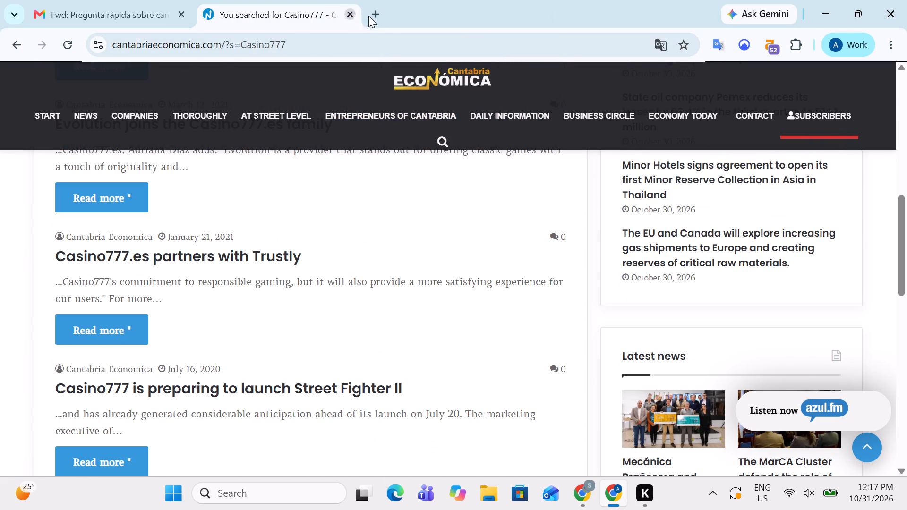
Close the Casino777 search results and enter the niche News in cantabriaeconomica.com's master sheet row.
left_click(349, 14)
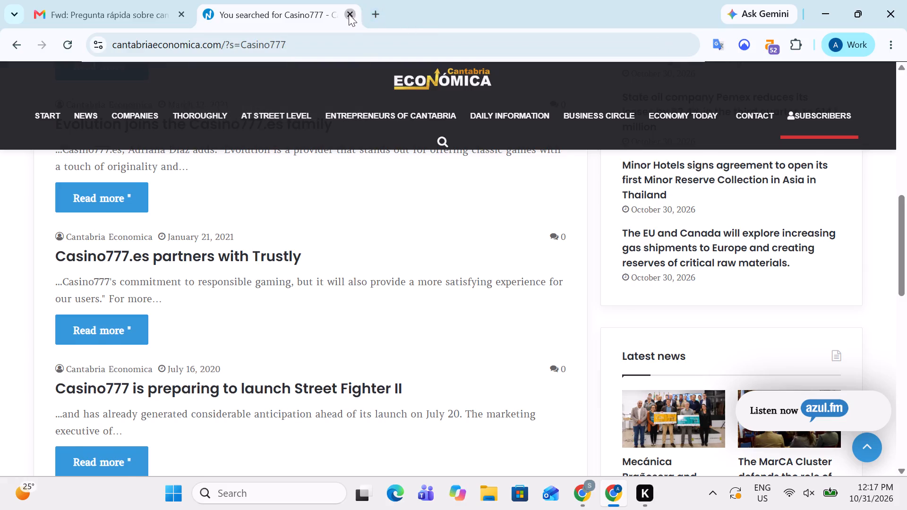
scroll(482, 280, "down", 2)
scroll(481, 279, "up", 4)
key("alt+Tab")
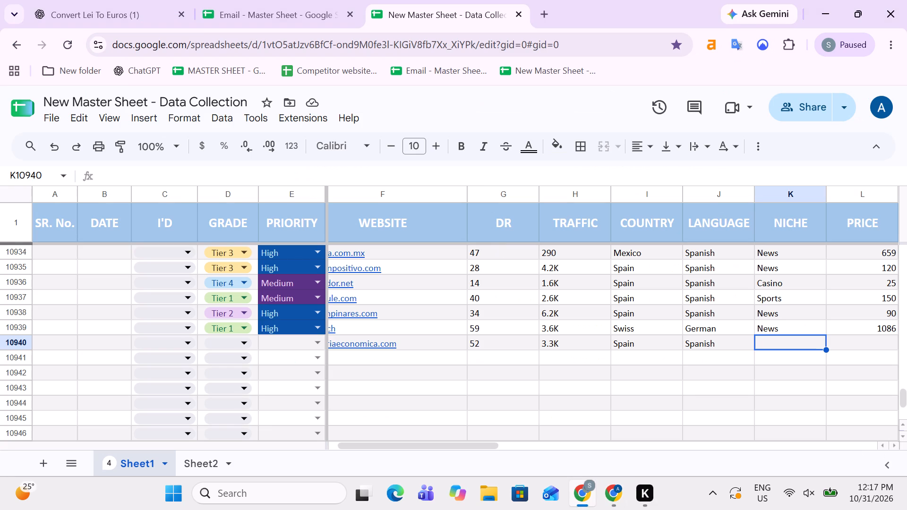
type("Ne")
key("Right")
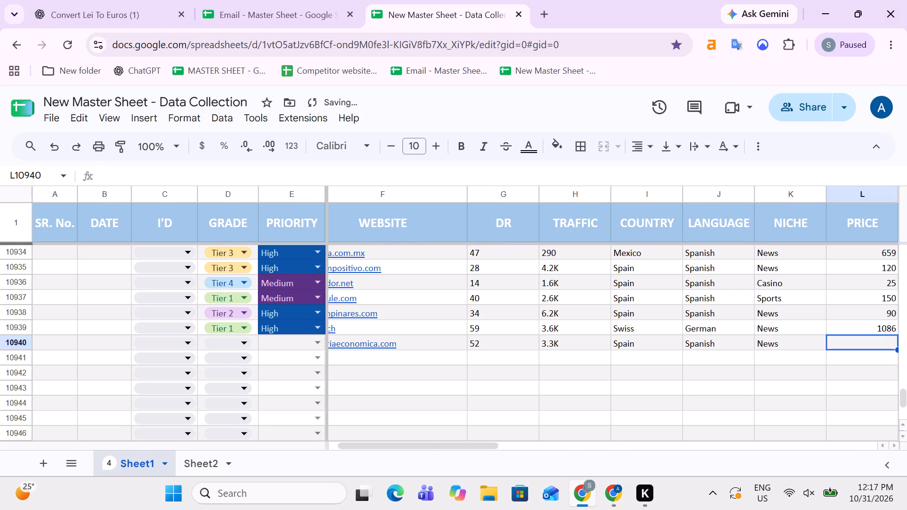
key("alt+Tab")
scroll(461, 259, "up", 6)
scroll(376, 321, "up", 8)
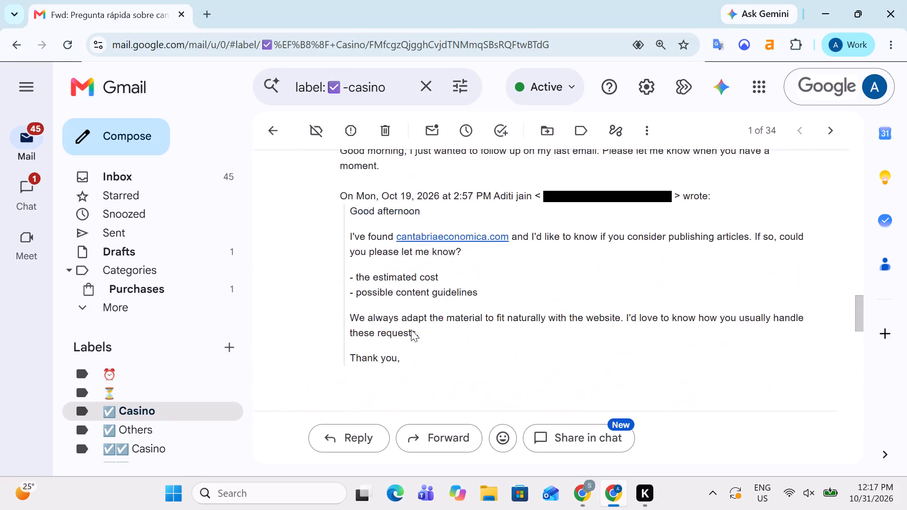
scroll(407, 330, "up", 5)
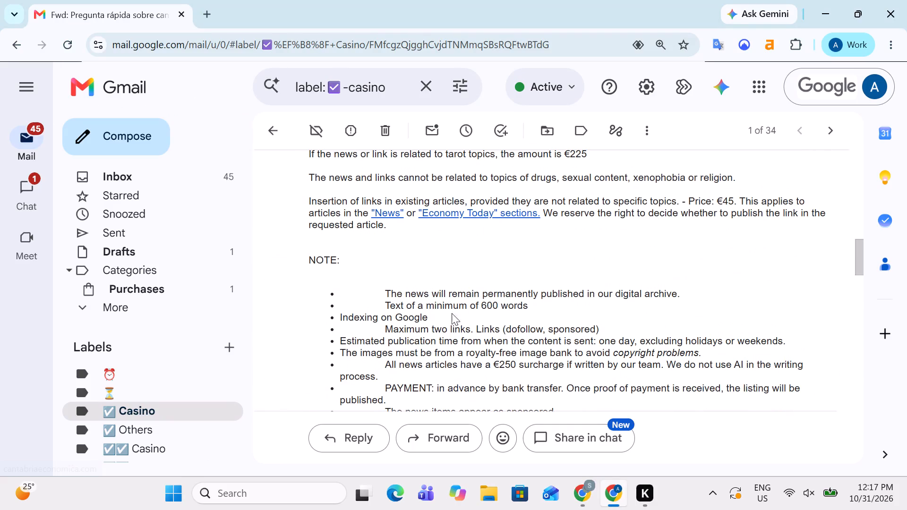
scroll(675, 337, "down", 1)
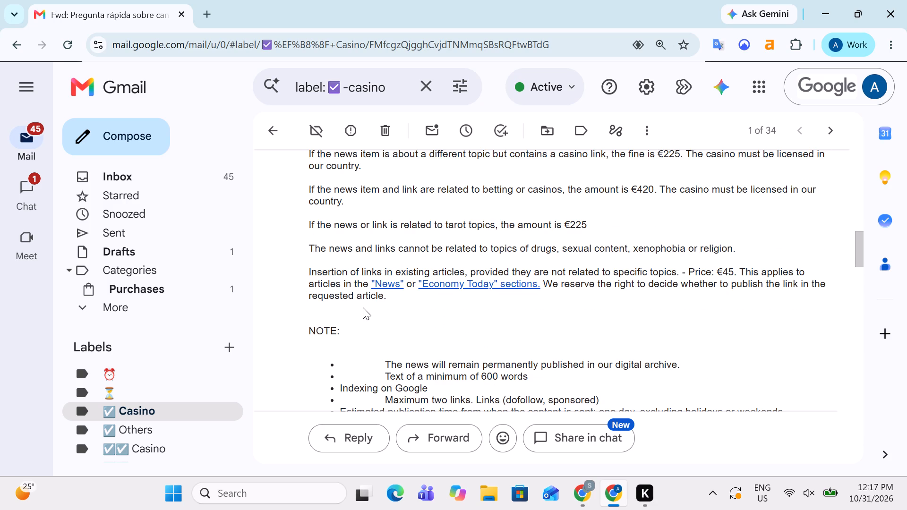
scroll(363, 307, "up", 4)
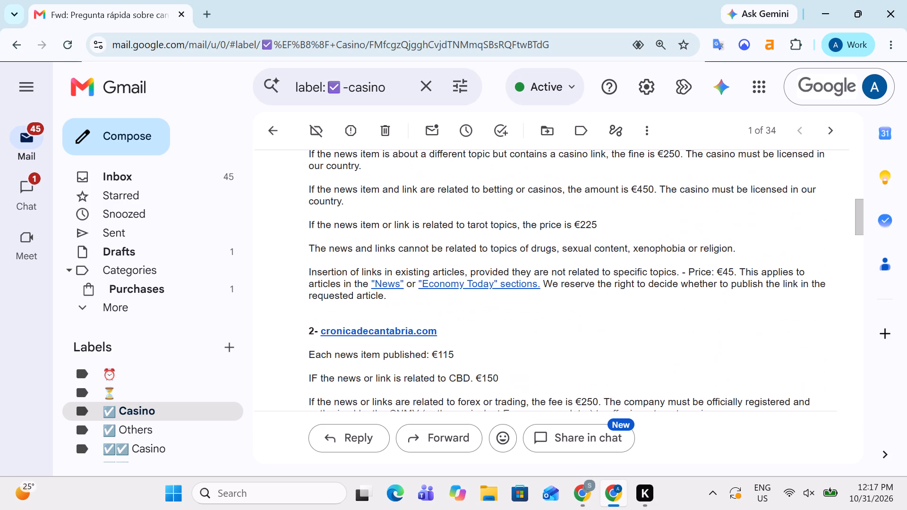
scroll(363, 307, "up", 1)
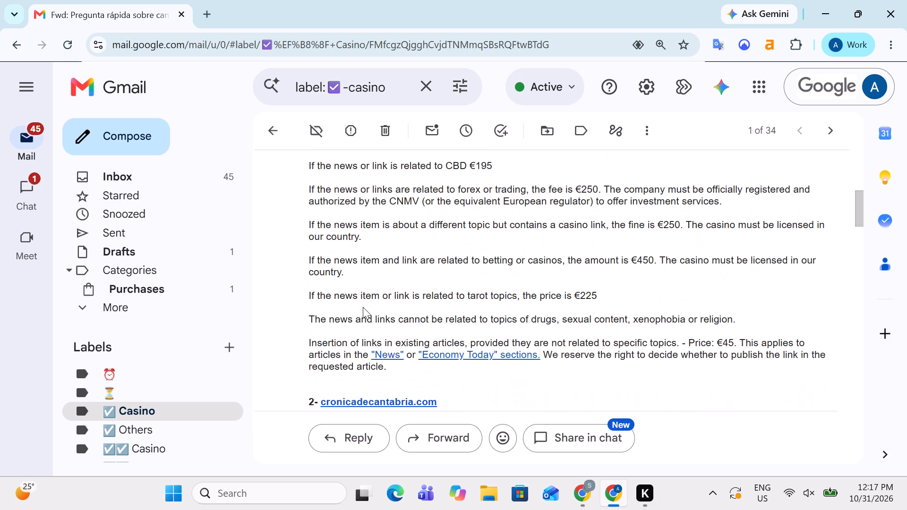
scroll(363, 307, "up", 1)
scroll(428, 269, "up", 1)
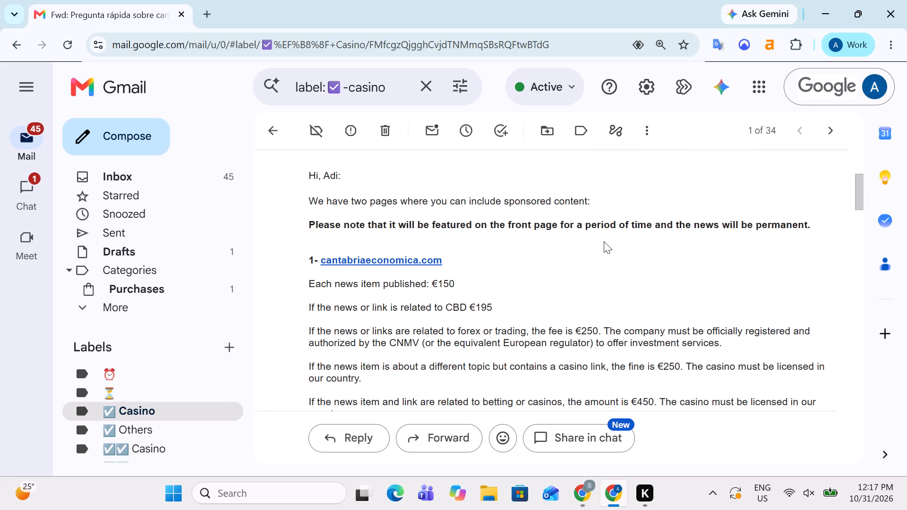
scroll(484, 283, "down", 1)
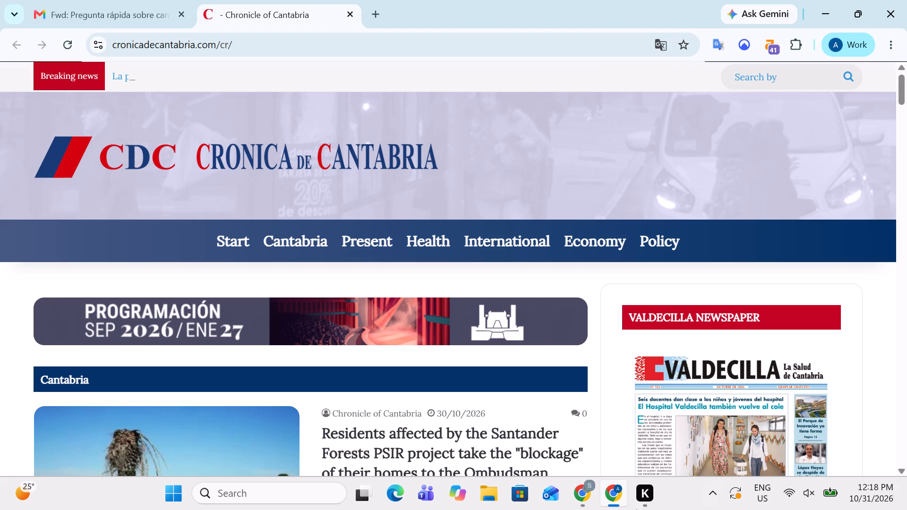
scroll(634, 509, "down", 7)
scroll(696, 401, "down", 3)
scroll(468, 299, "down", 5)
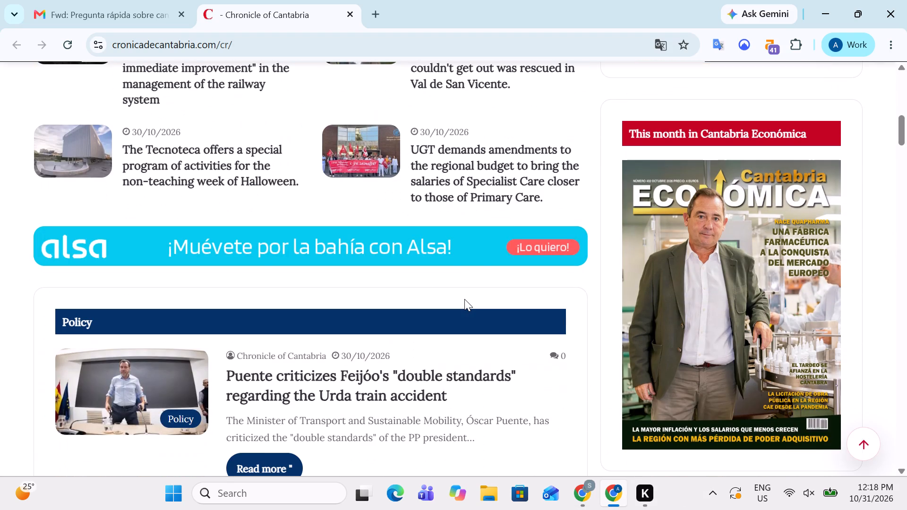
scroll(380, 277, "down", 8)
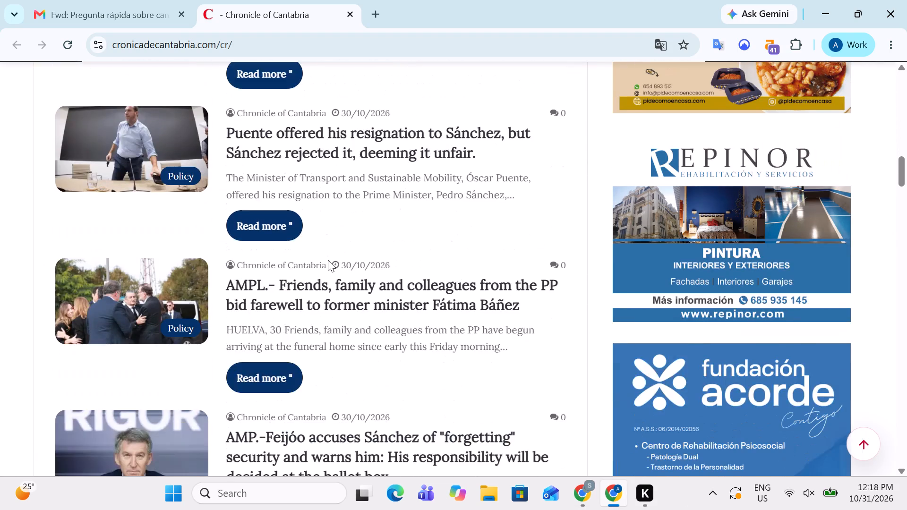
scroll(329, 260, "down", 5)
scroll(332, 265, "up", 20)
scroll(332, 265, "up", 9)
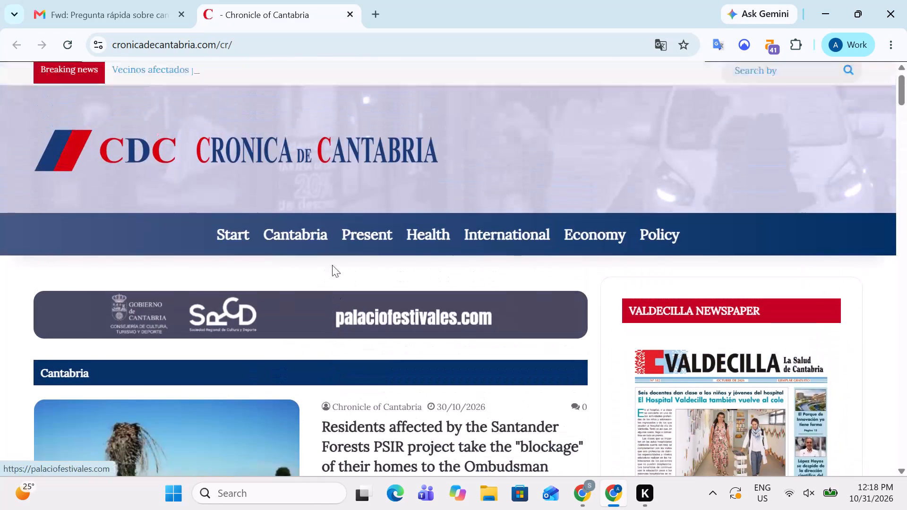
Copy the address of cronicadecantabria.com and bring it to the master sheet.
left_click(214, 40)
left_click_drag(214, 40, 223, 49)
key("ctrl+c")
key("ctrl+c")
key("alt+Tab")
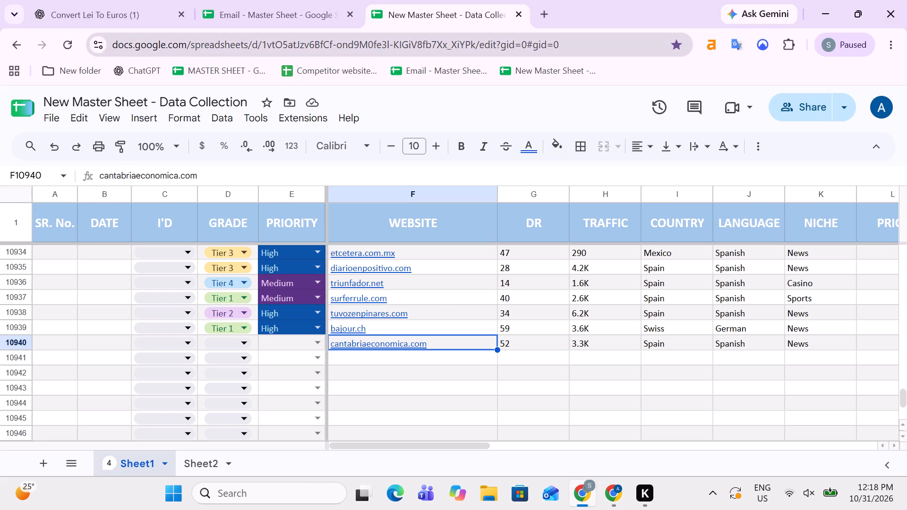
Paste cronicadecantabria.com into the WEBSITE cell of row 10941, below cantabriaeconomica.com.
key("Down")
key("Return")
key("ctrl+v")
key("Tab")
Check the Ahrefs metrics of cronicadecantabria.com and enter DR 42 and traffic 203 in its sheet row.
key("alt+Tab")
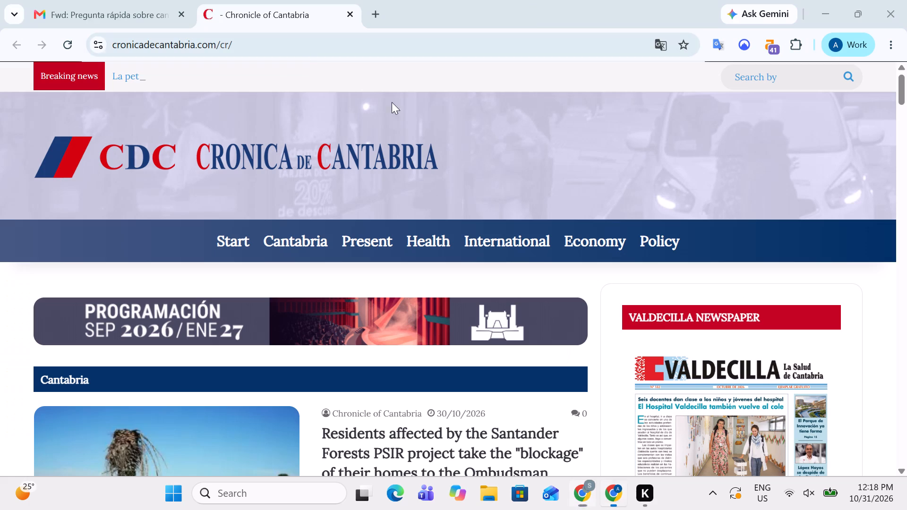
left_click(775, 39)
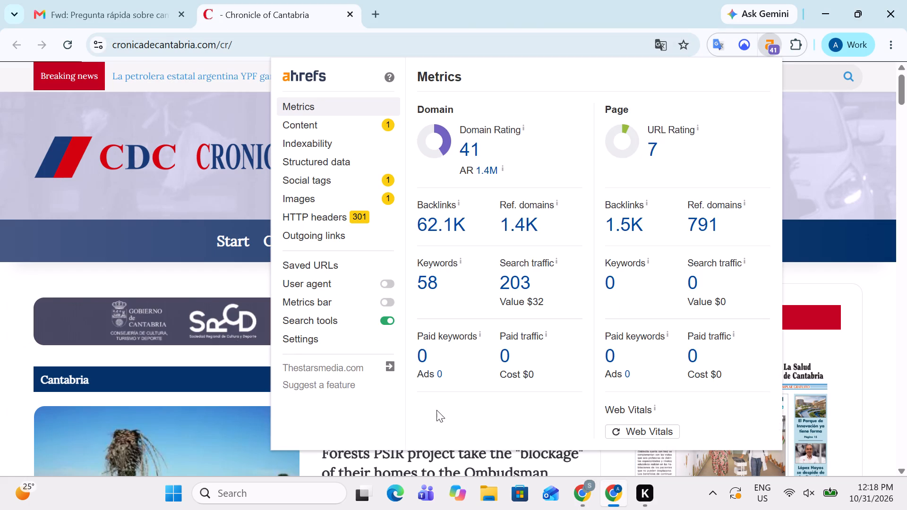
key("alt+Tab")
type("42")
key("Right")
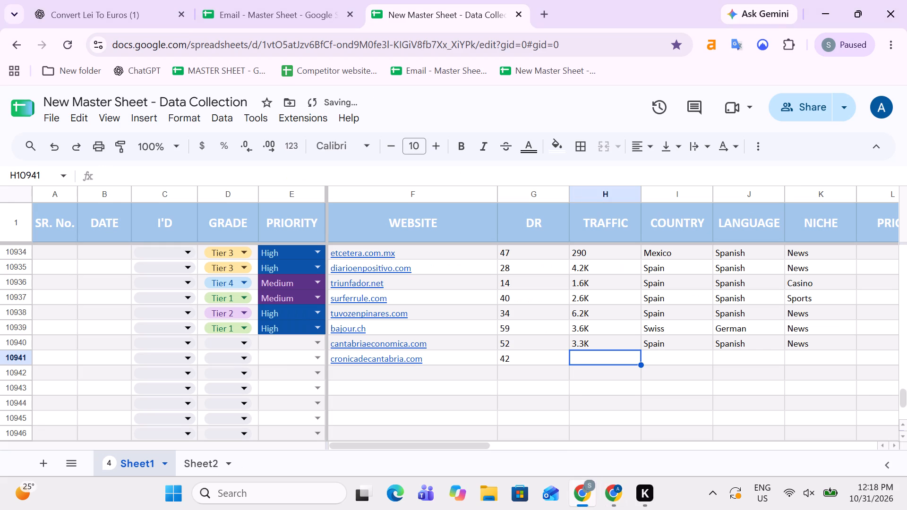
type("203")
key("alt+Tab")
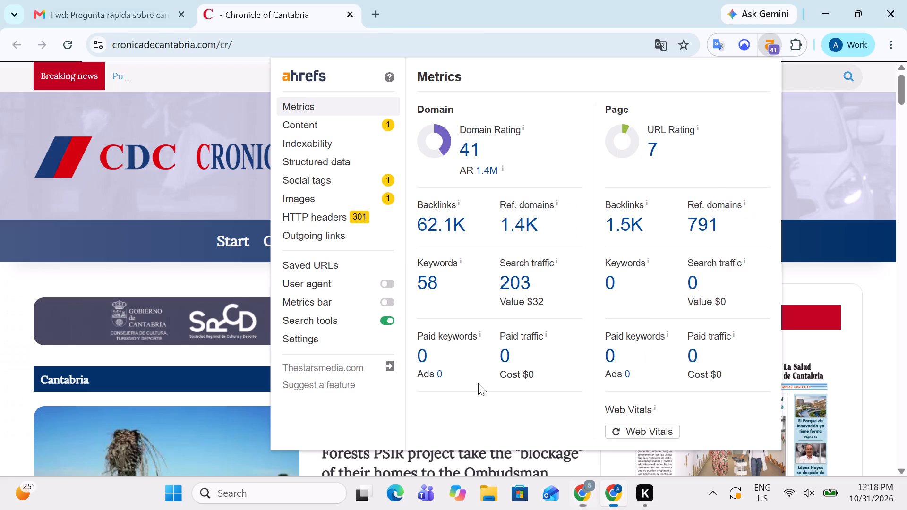
key("alt+Tab")
key("Right")
Enter country Spain, language Spanish and niche Business for cronicadecantabria.com.
type("Sp")
key("Right")
key("shift+s")
key("Right")
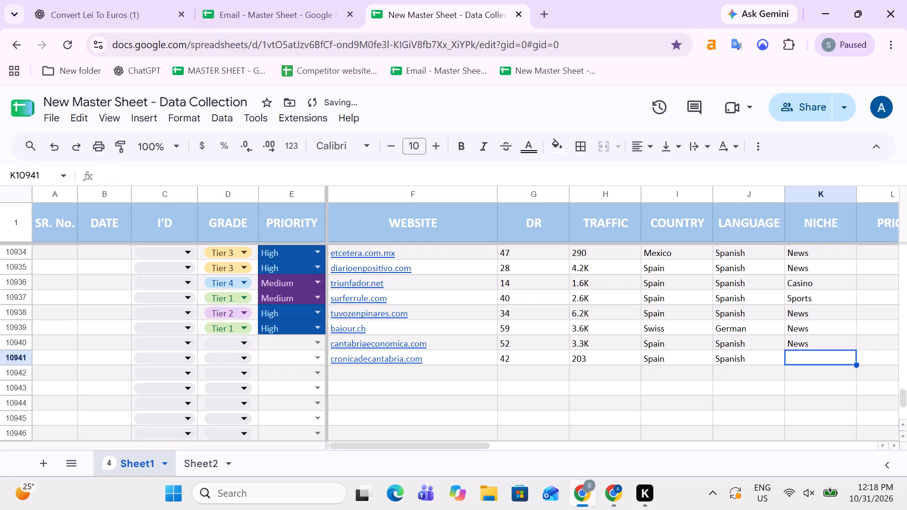
type("Bu")
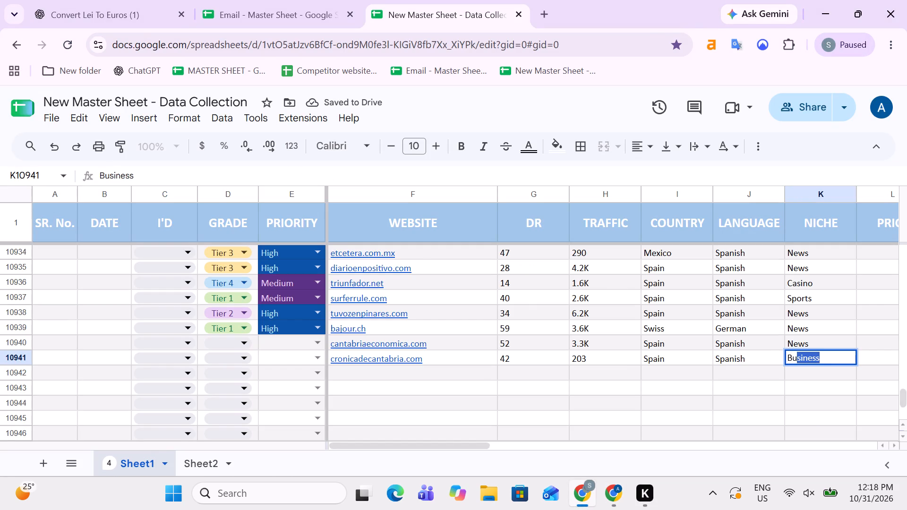
key("Up")
Change the niche of cantabriaeconomica.com to Economical and go to its empty PRICE cell.
type("Eco")
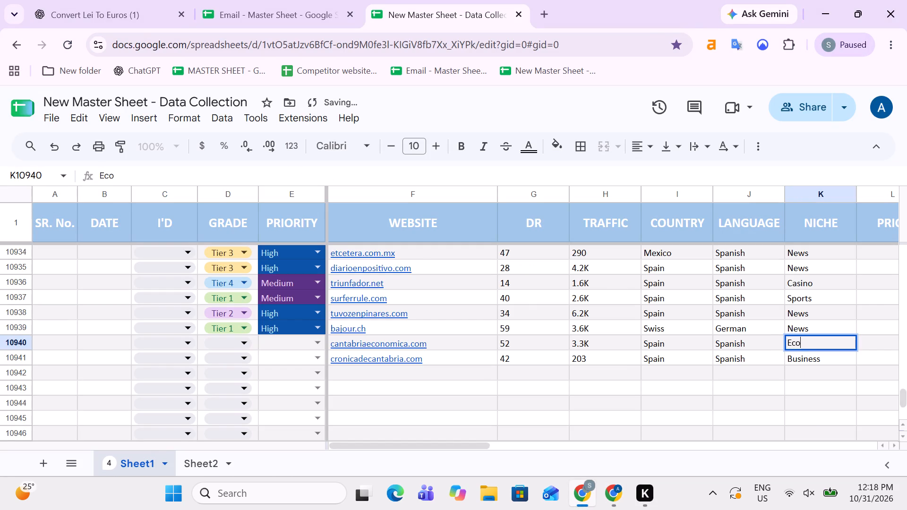
type("no")
type("mical")
key("Right")
key("Right")
key("Left")
key("Left")
key("Right")
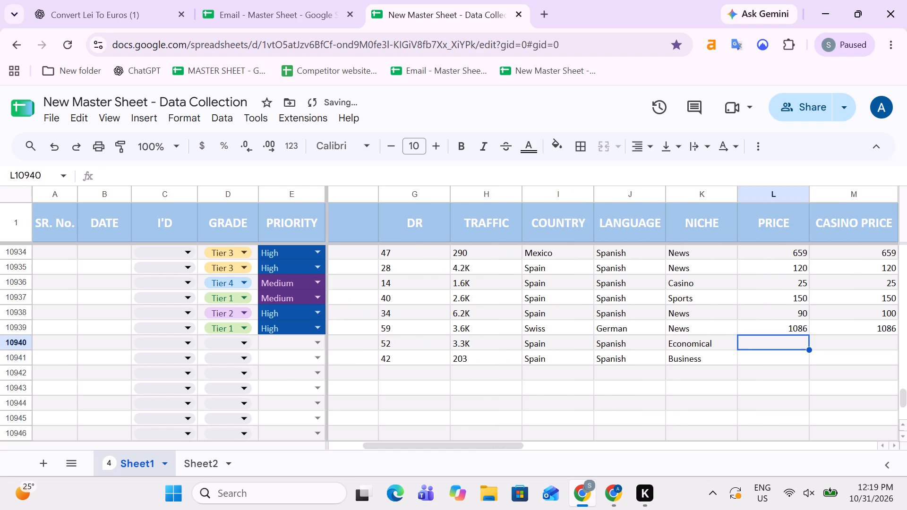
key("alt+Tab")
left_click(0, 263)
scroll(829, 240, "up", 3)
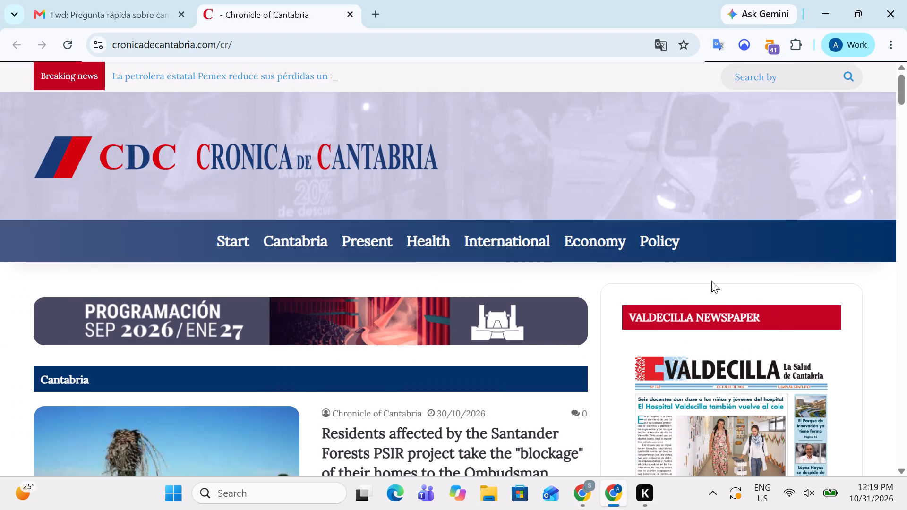
Search the cronicadecantabria.com site for casino777.
scroll(711, 281, "up", 2)
scroll(710, 303, "down", 10)
scroll(740, 331, "down", 7)
scroll(725, 317, "up", 13)
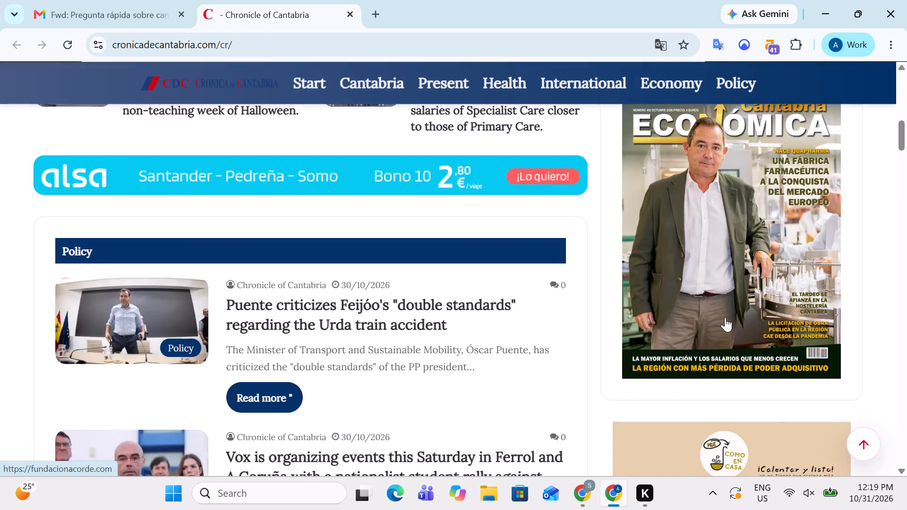
scroll(725, 317, "up", 11)
left_click(792, 74)
left_click(800, 129)
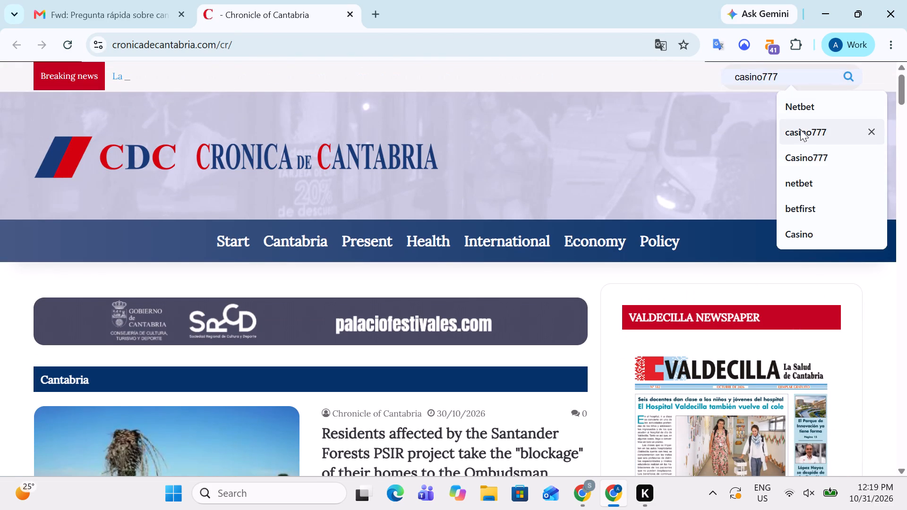
key("Return")
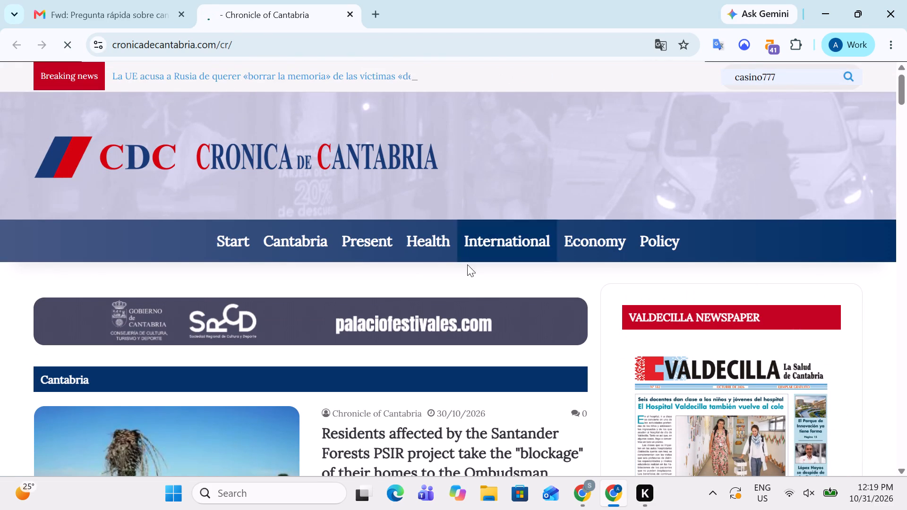
scroll(351, 199, "down", 3)
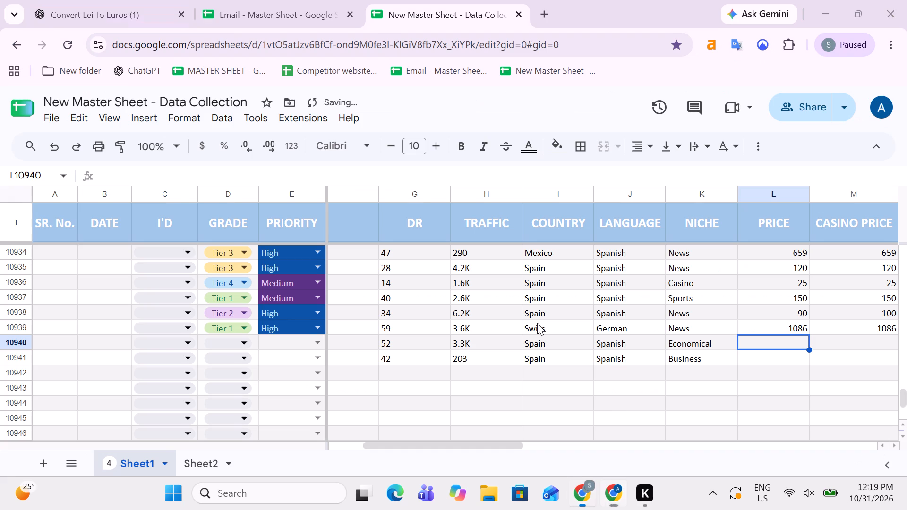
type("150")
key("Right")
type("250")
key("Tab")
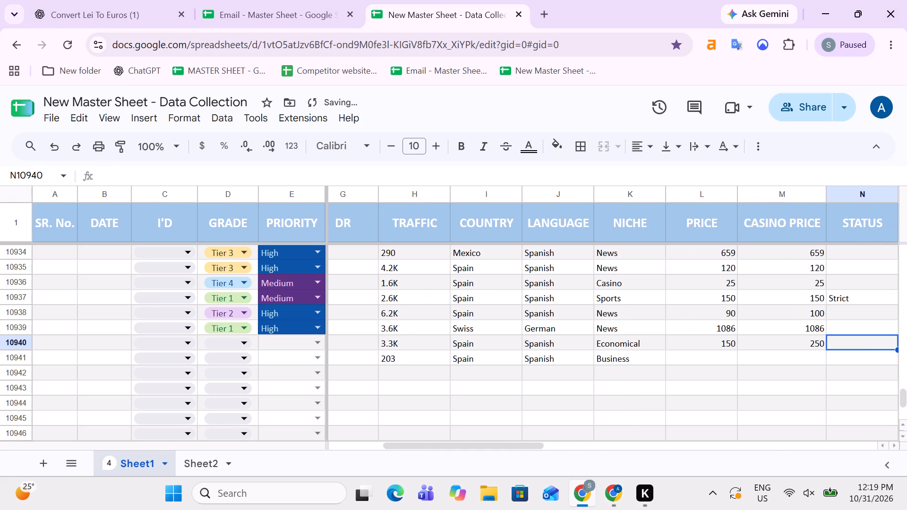
Set the link policy of cantabriaeconomica.com to Sponsored Tag and its website type to Unique.
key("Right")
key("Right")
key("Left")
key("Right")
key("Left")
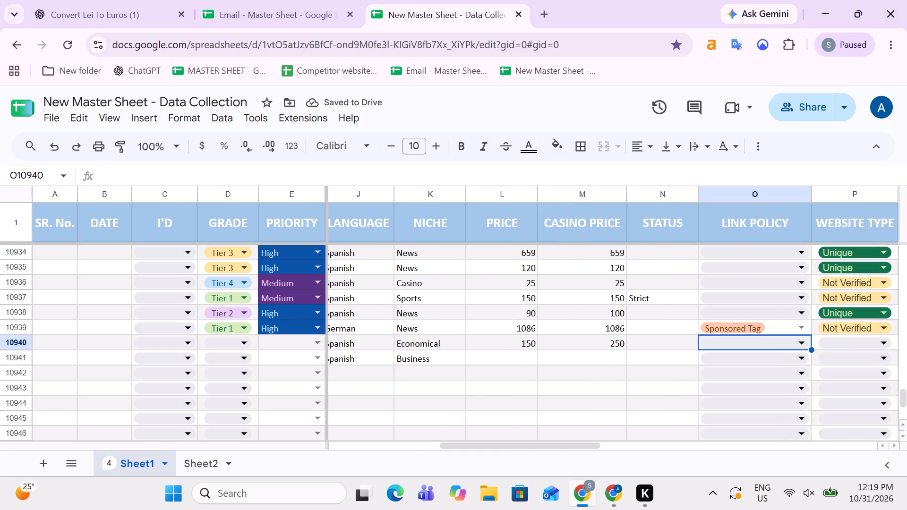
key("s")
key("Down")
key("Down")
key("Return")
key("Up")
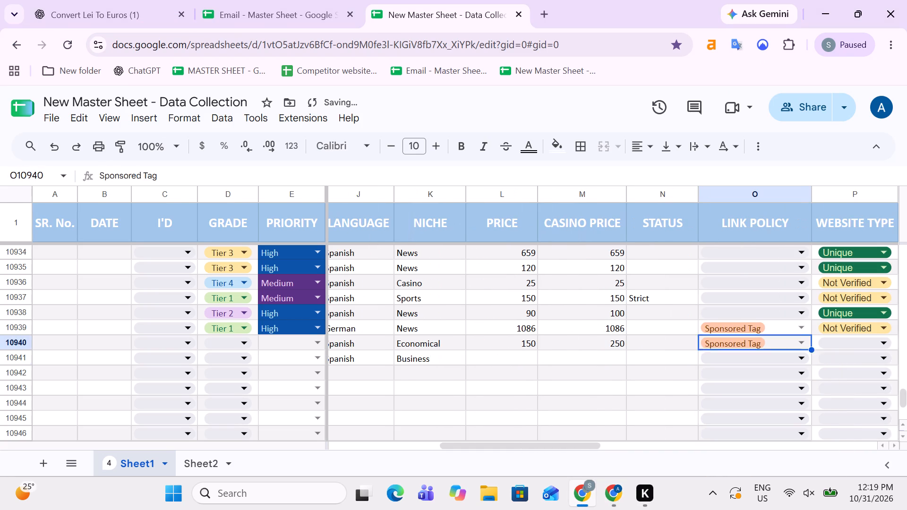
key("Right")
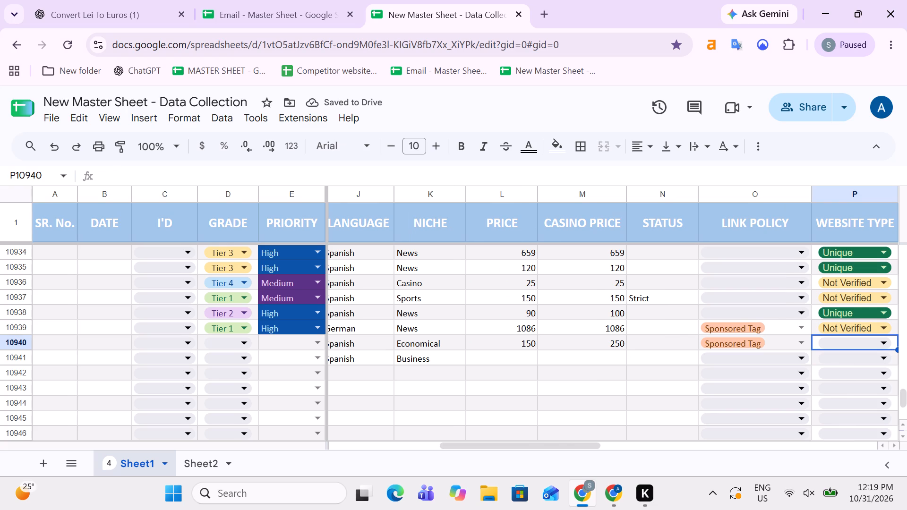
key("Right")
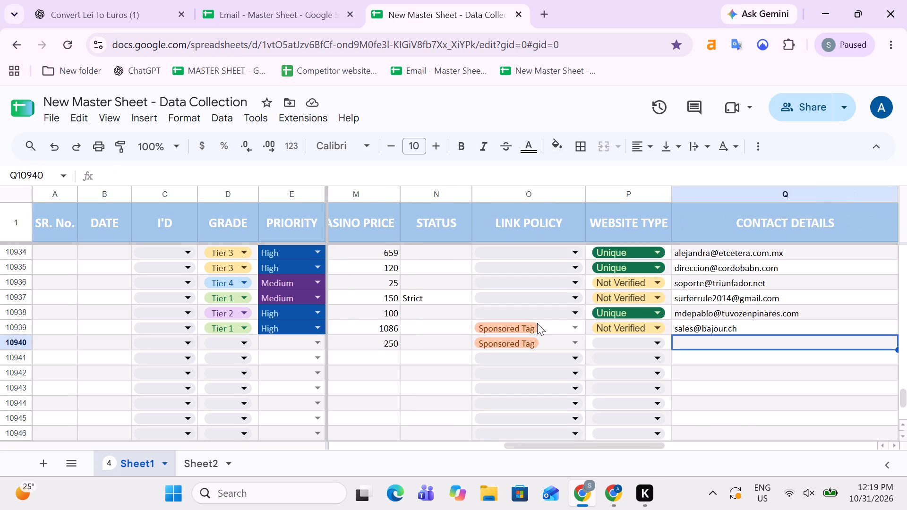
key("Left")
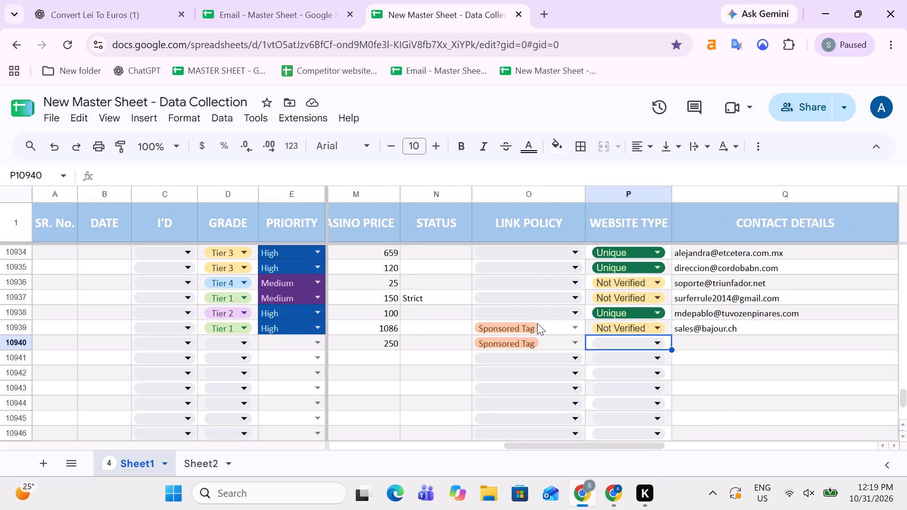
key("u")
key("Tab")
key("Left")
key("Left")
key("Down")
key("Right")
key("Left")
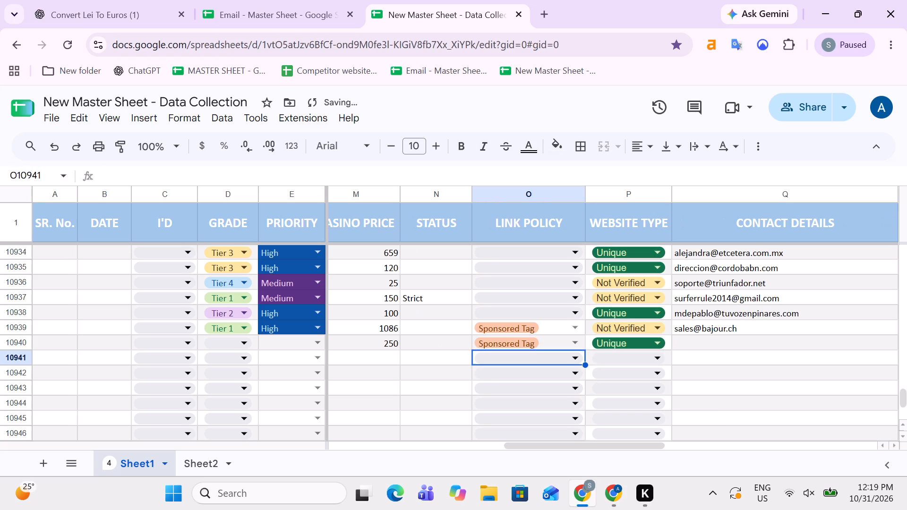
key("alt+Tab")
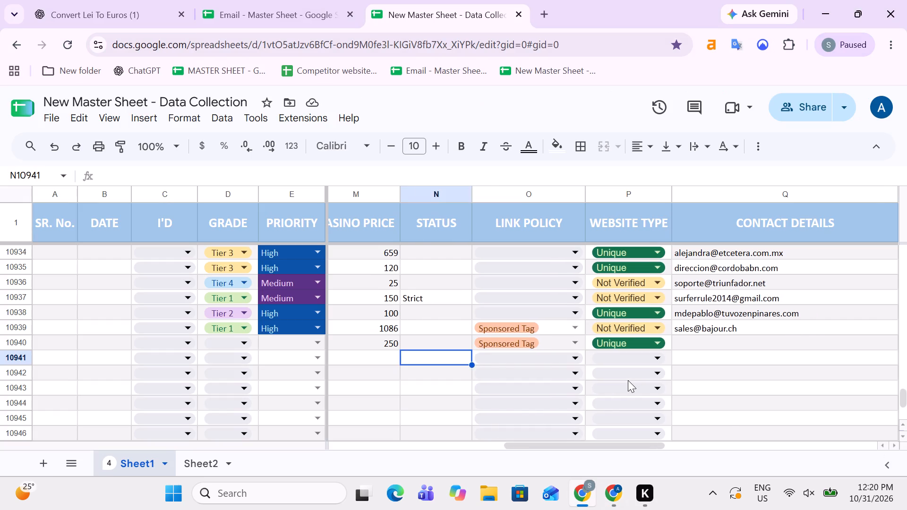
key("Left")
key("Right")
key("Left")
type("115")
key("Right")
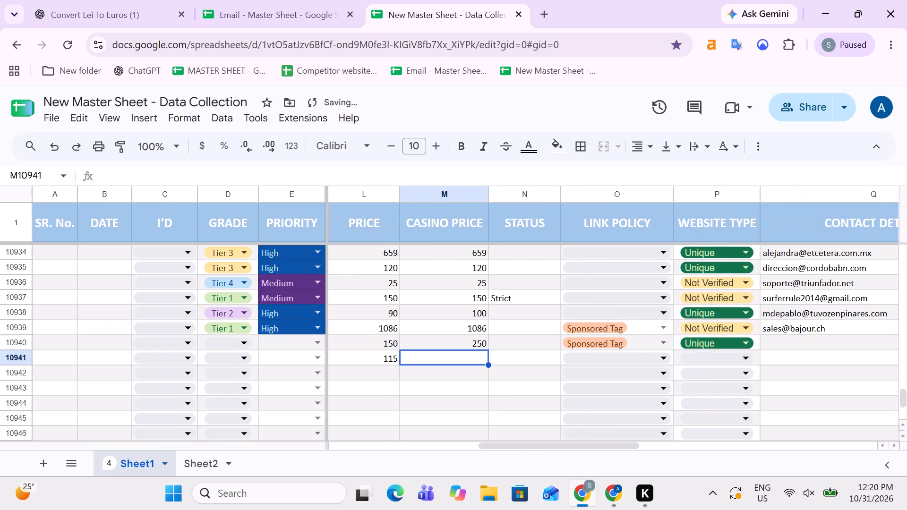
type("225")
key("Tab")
Copy the Sponsored Tag link policy and Unique website type from cantabriaeconomica.com to the cronicadecantabria.com row.
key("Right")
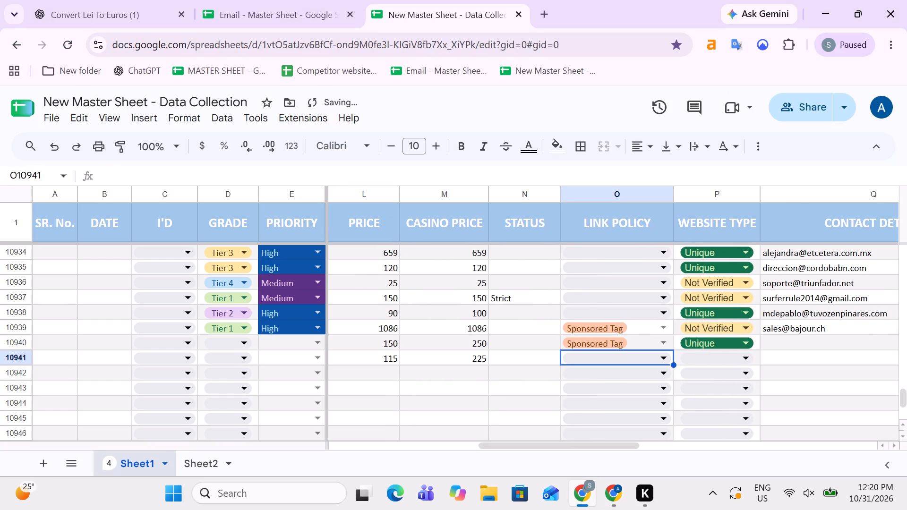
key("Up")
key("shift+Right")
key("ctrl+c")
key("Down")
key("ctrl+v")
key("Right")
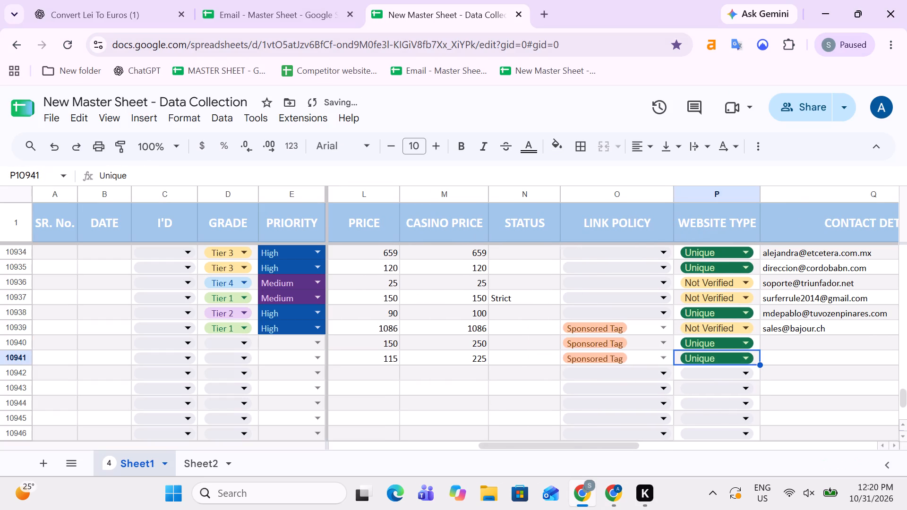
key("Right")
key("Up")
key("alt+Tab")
scroll(603, 404, "up", 2)
scroll(309, 269, "up", 2)
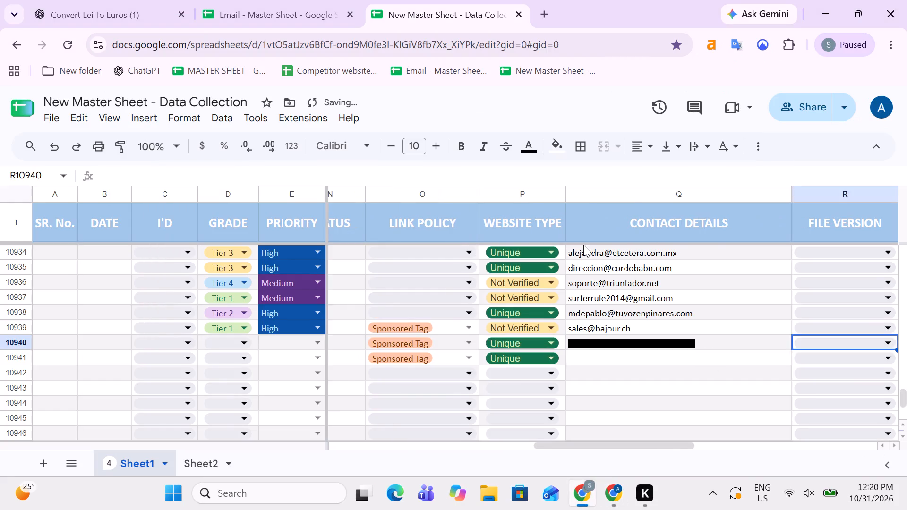
key("ctrl+c")
key("Down")
key("ctrl+v")
Fill the CONTACT DETAILS cells of both Cantabria sites with light red.
key("Up")
key("shift+Down")
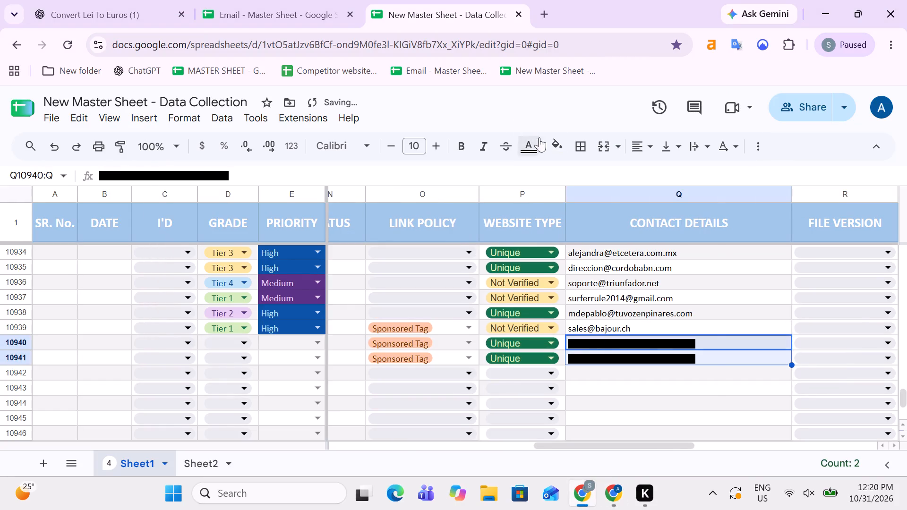
left_click(554, 152)
left_click(561, 225)
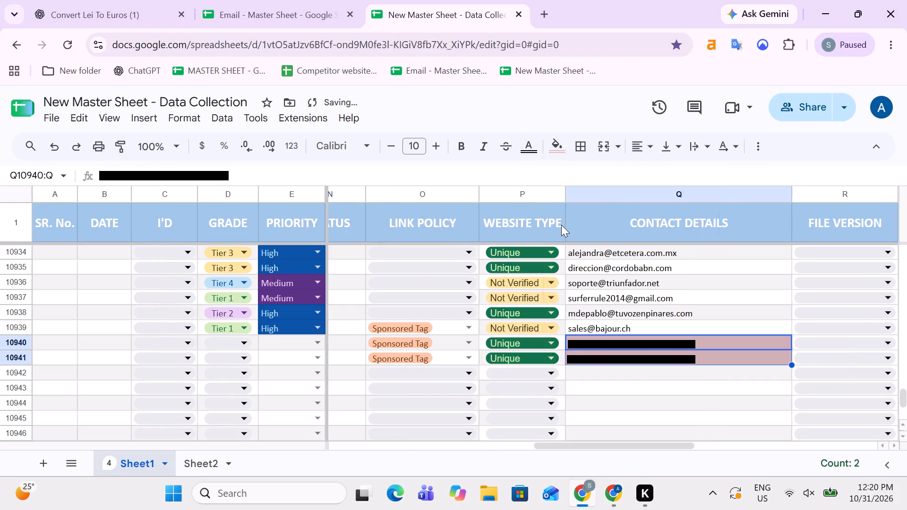
Review the entries across the cantabriaeconomica.com row, from the contact details back to the first columns.
key("Right")
key("Right")
key("Left")
key("Left")
key("Left")
key("Left")
key("Left")
key("Right")
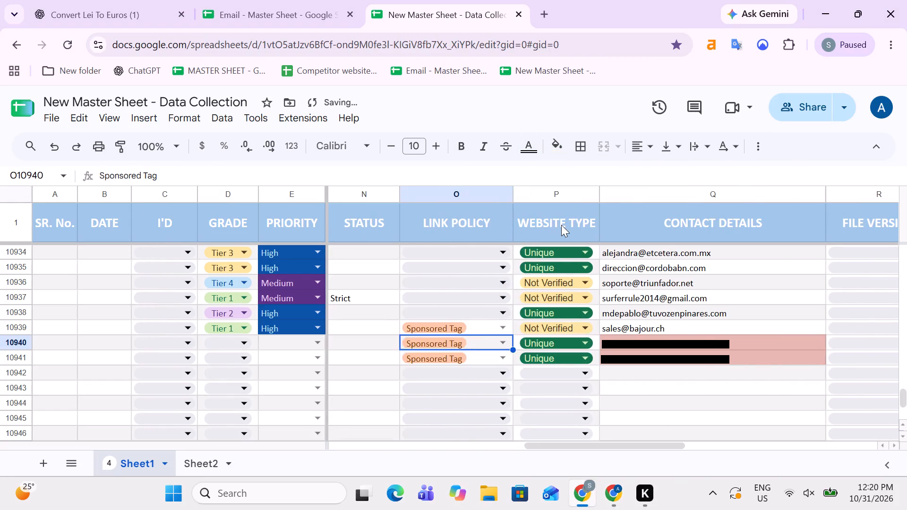
key("Right")
key("Left")
key("Left")
key("Left")
key("Left")
key("Left")
key("Left")
key("Left")
key("Left")
key("Left")
key("Left")
key("Left")
key("Left")
key("Left")
key("Left")
key("Left")
key("Left")
key("Left")
key("Right")
key("Right")
key("Right")
key("Right")
key("Right")
key("Right")
key("Right")
key("Right")
key("Right")
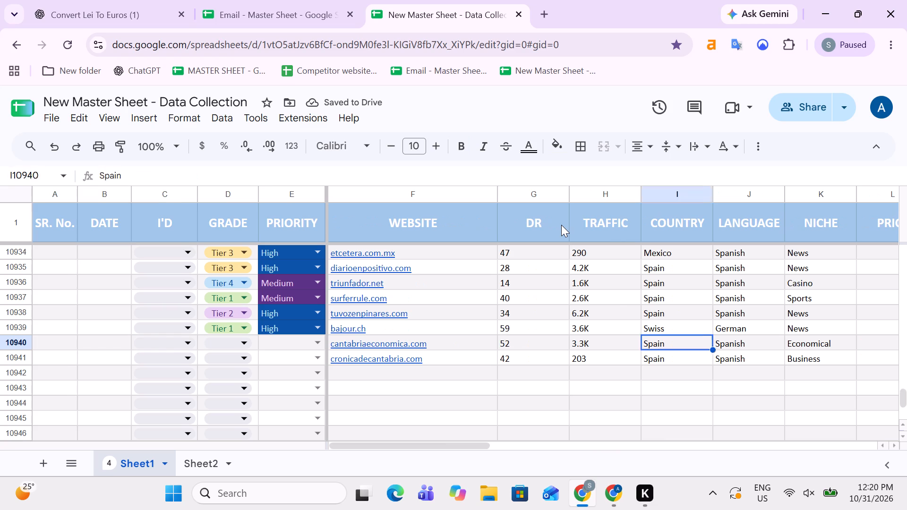
key("Right")
key("Right")
key("Right")
key("Right")
key("Right")
key("Left")
key("Left")
key("Left")
key("Left")
key("Left")
key("Left")
key("Left")
key("Left")
key("Left")
key("Left")
key("Left")
key("Left")
key("Left")
key("Left")
key("Left")
key("Left")
key("Left")
key("Left")
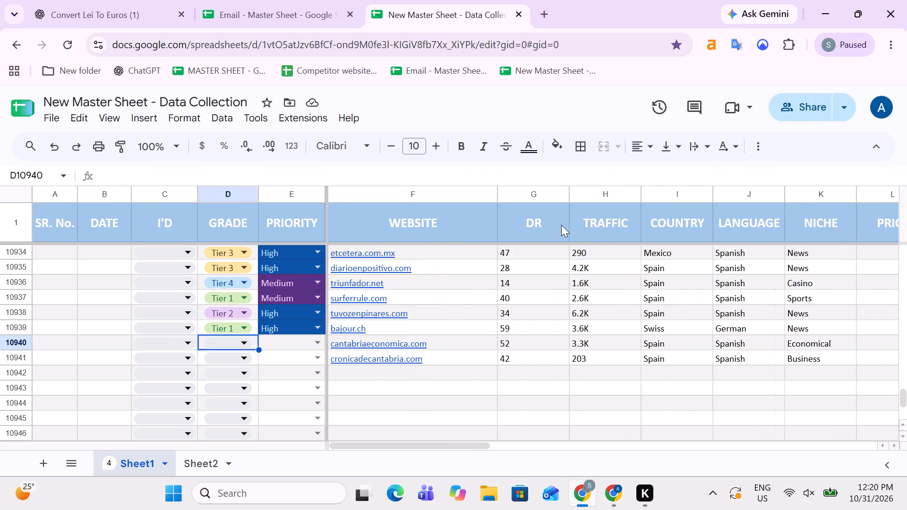
Choose the option beginning with N in the PRIORITY cell of cantabriaeconomica.com.
key("Right")
key("Right")
key("Right")
key("Right")
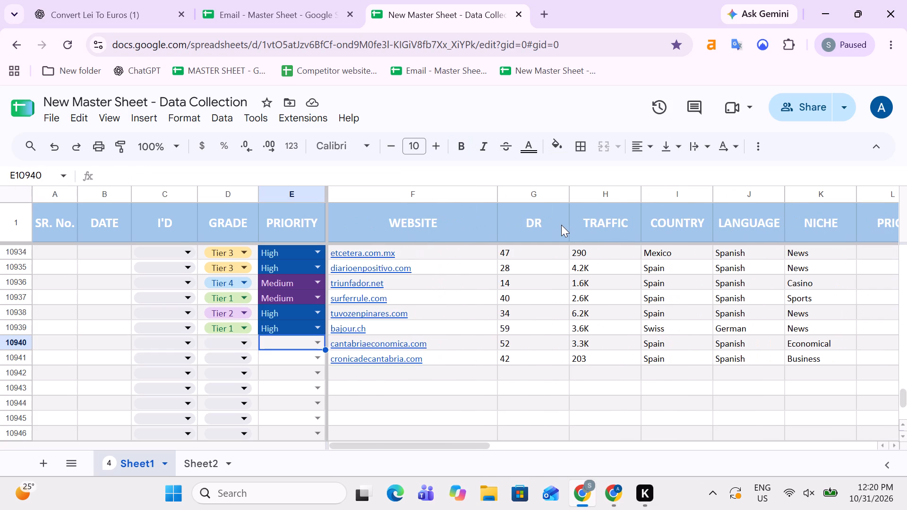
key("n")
key("Down")
key("Return")
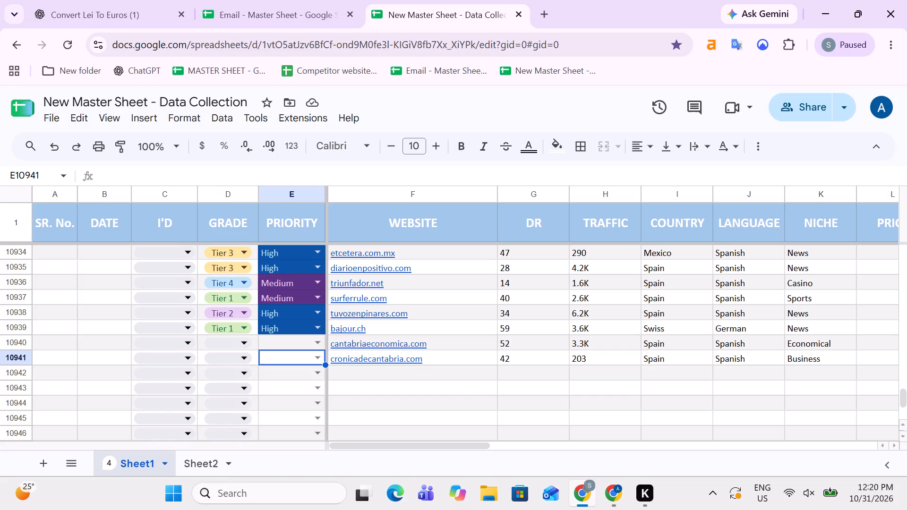
Check the casino777 search results on cronicadecantabria.com and read the article about Evolution joining the Casino777.es family.
key("alt+Tab")
left_click(303, 0)
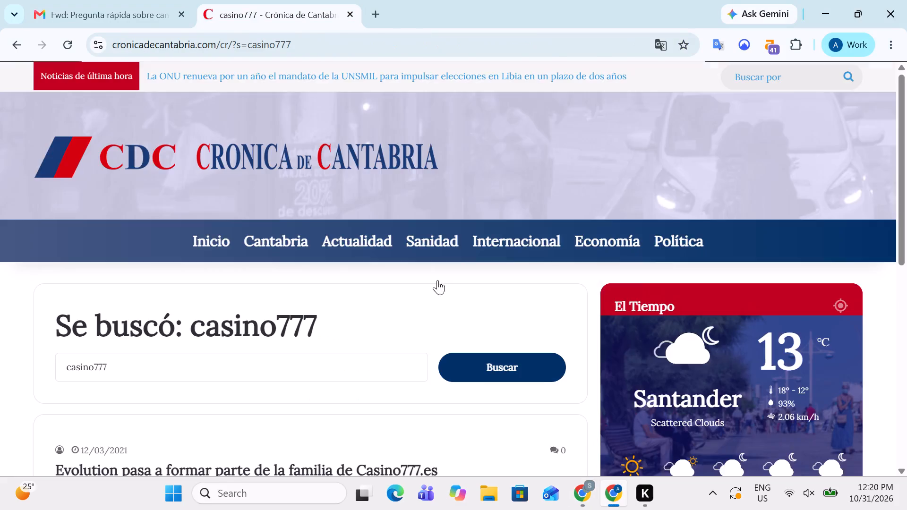
scroll(430, 315, "down", 6)
scroll(404, 316, "up", 3)
left_click(220, 263, "ctrl")
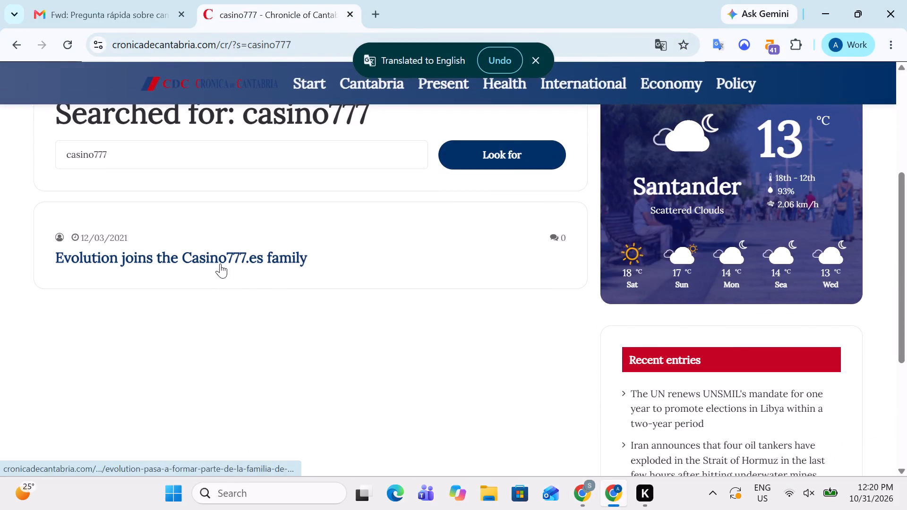
left_click(445, 0)
scroll(374, 320, "down", 5)
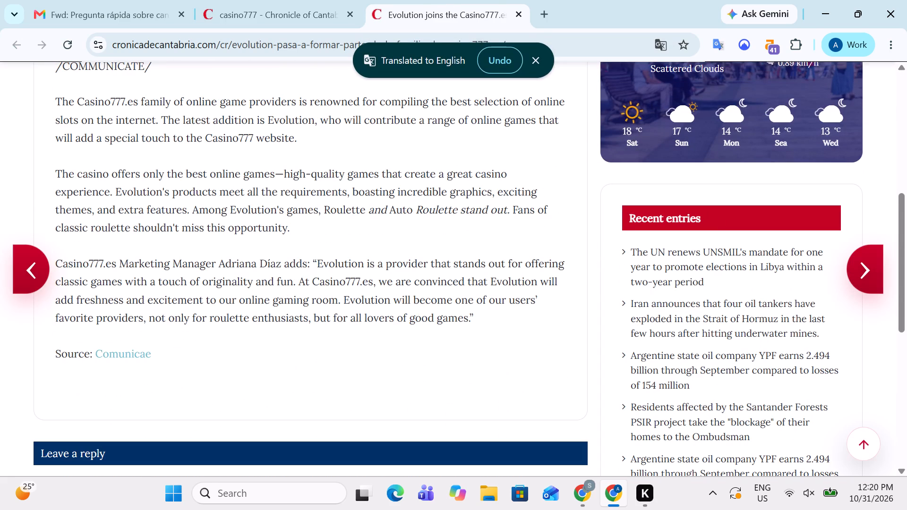
scroll(138, 271, "up", 2)
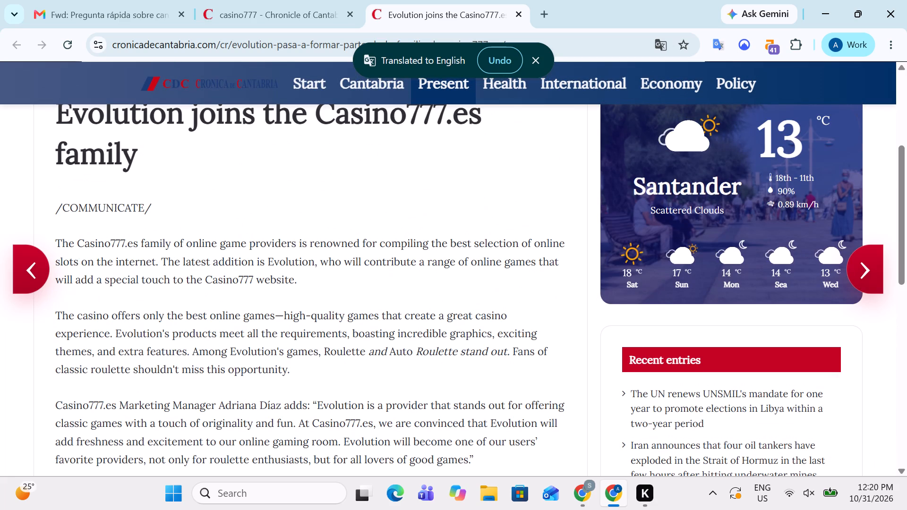
left_click(515, 12)
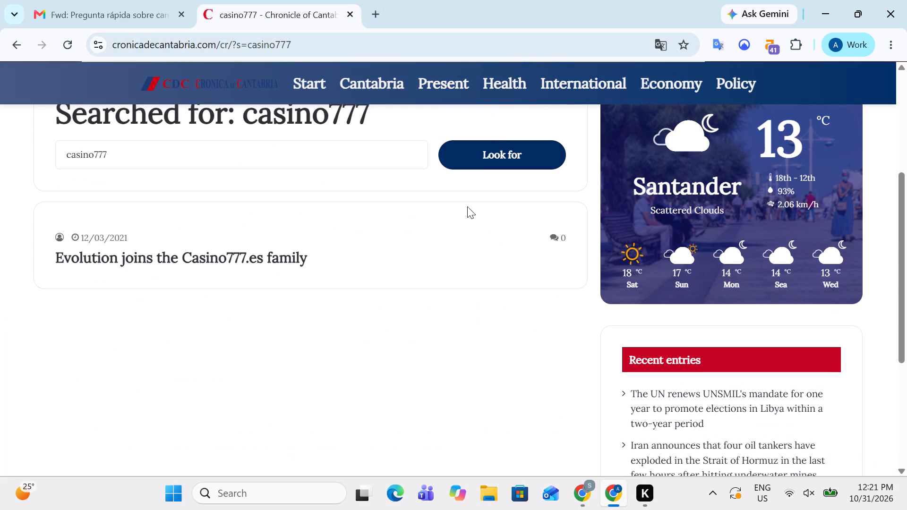
left_click(351, 15)
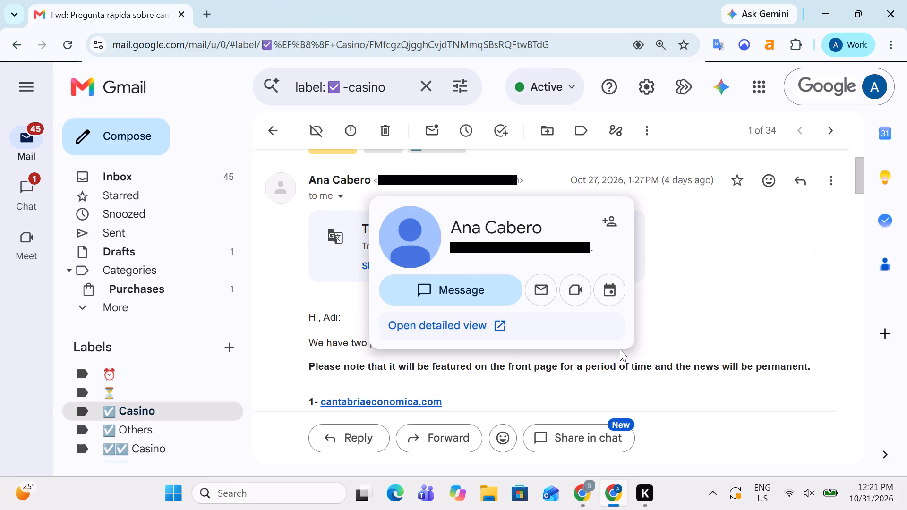
scroll(662, 355, "down", 2)
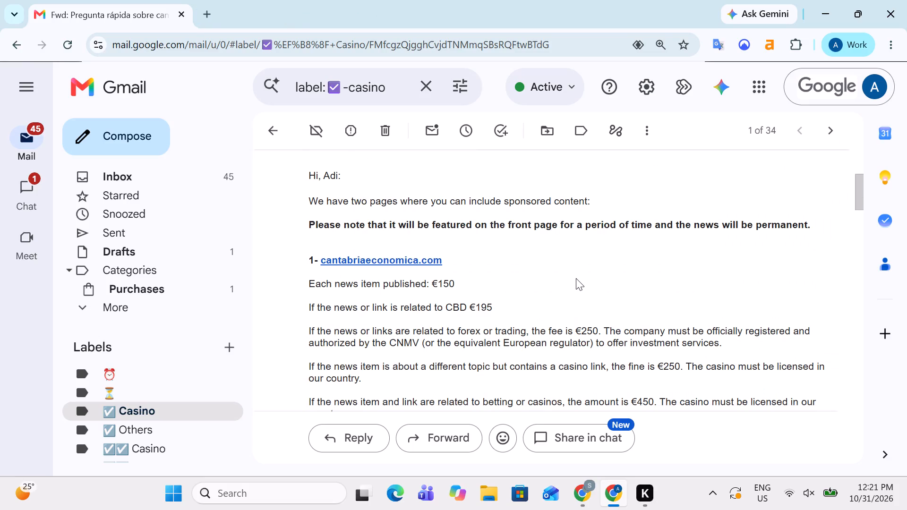
scroll(577, 342, "down", 2)
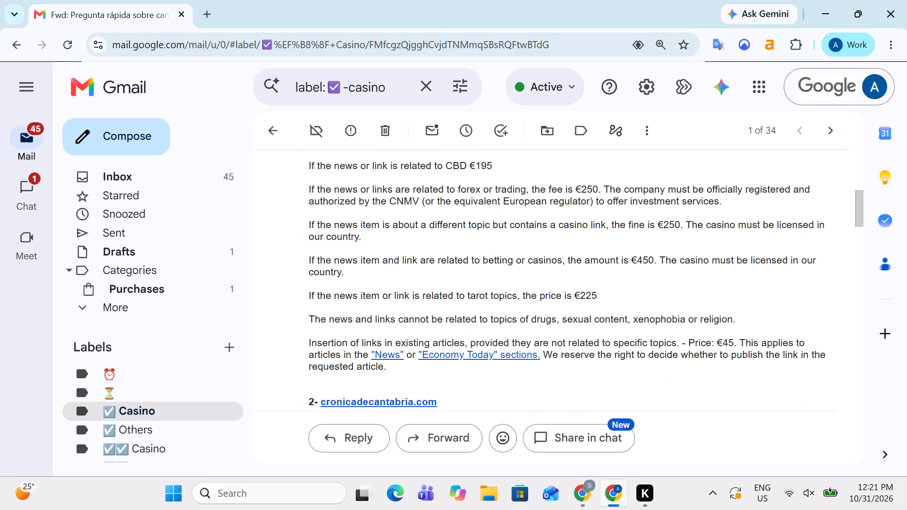
scroll(573, 338, "up", 3)
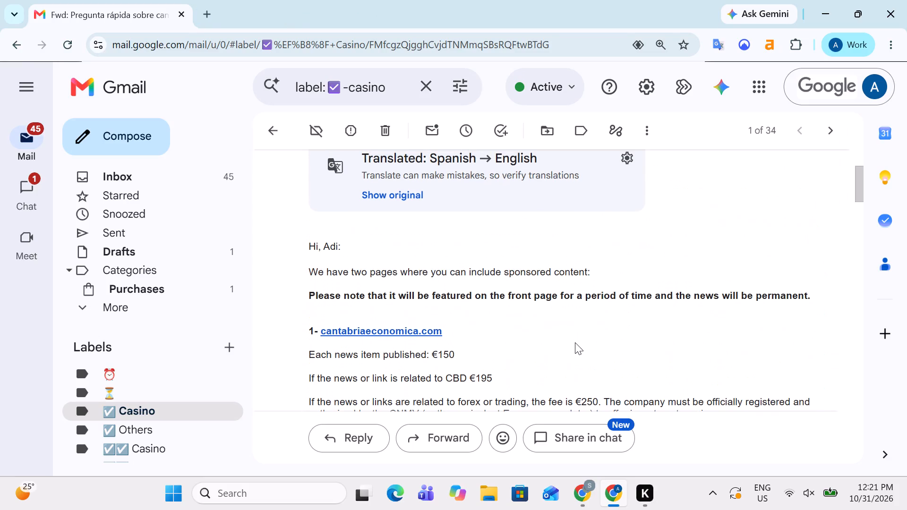
scroll(567, 339, "down", 1)
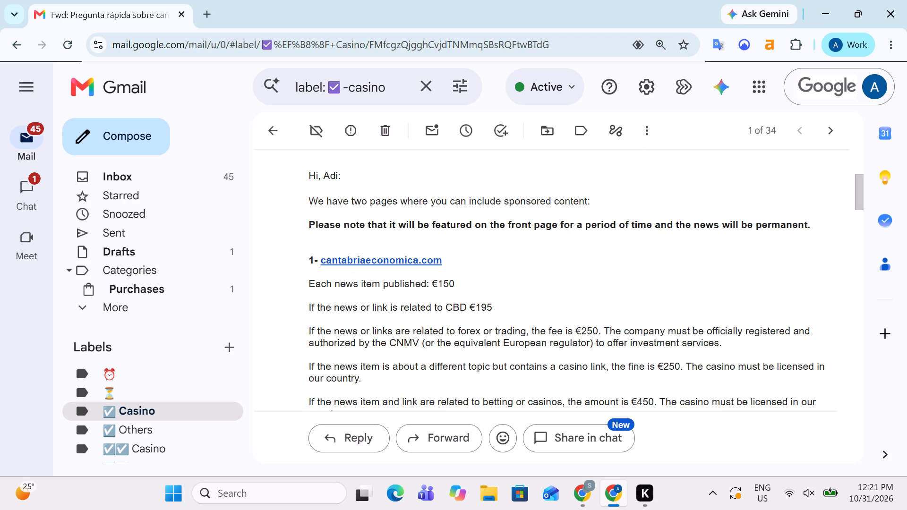
scroll(567, 363, "down", 2)
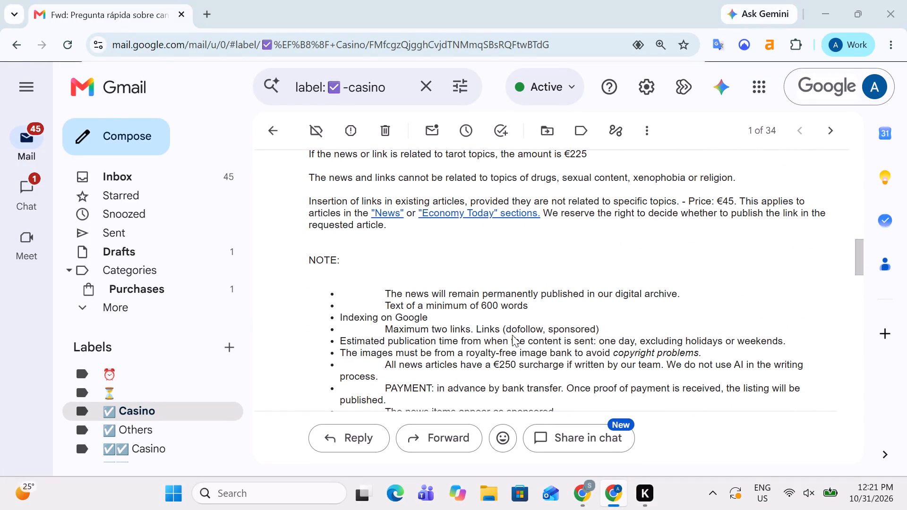
key("Right")
key("Right")
key("Right")
key("Right")
key("Right")
key("Right")
key("Right")
key("Right")
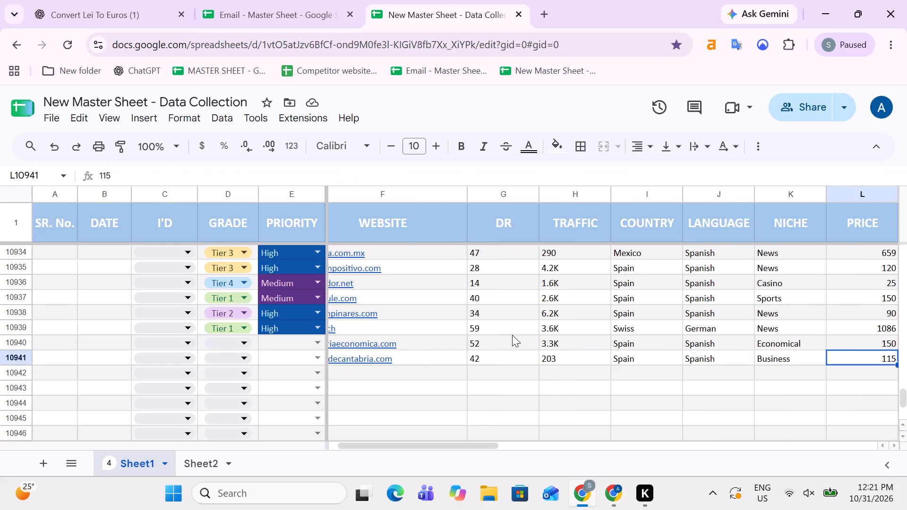
key("Right")
key("Right")
key("Right")
key("Right")
key("Left")
key("Left")
key("Left")
key("Left")
key("Left")
key("Left")
key("Left")
key("Left")
key("Left")
key("Left")
key("Left")
key("Left")
key("Left")
key("Left")
key("Left")
key("Left")
key("Left")
key("Left")
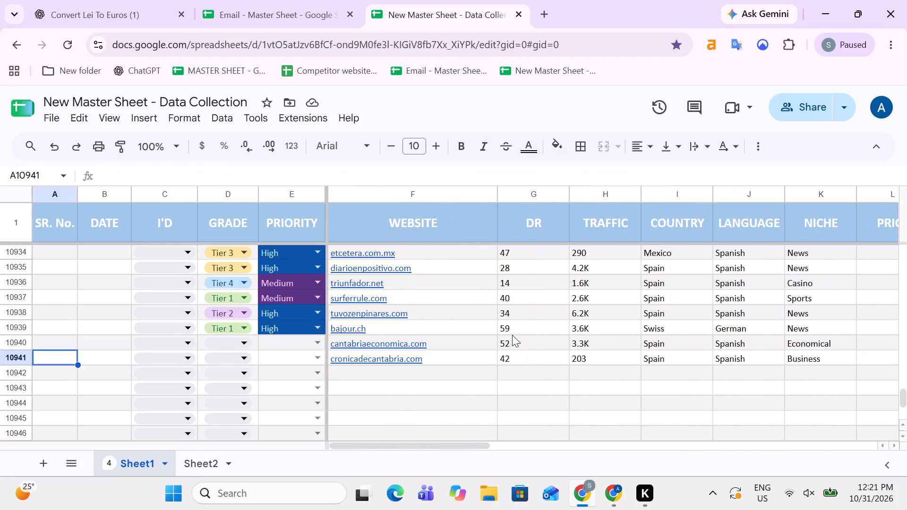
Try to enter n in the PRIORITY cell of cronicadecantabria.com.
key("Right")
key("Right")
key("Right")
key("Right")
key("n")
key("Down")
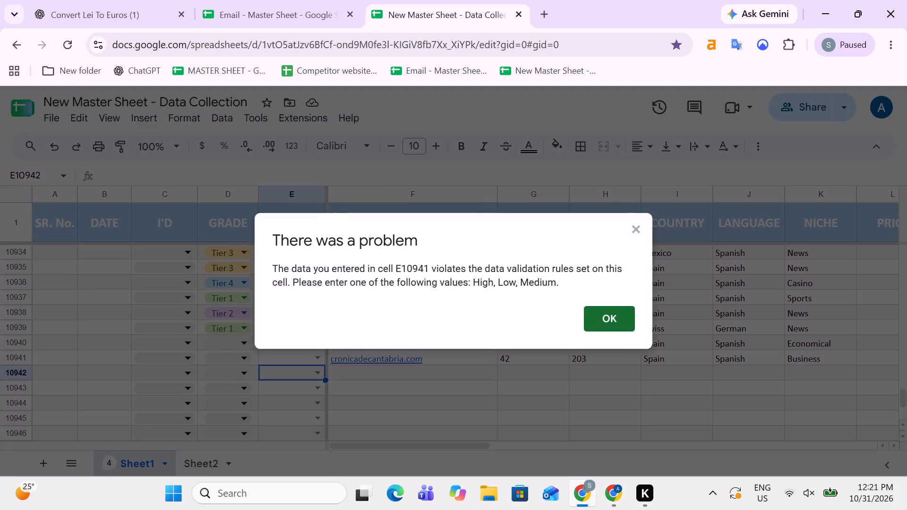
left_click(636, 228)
Set the PRIORITY of cantabriaeconomica.com to High.
key("Up")
key("Up")
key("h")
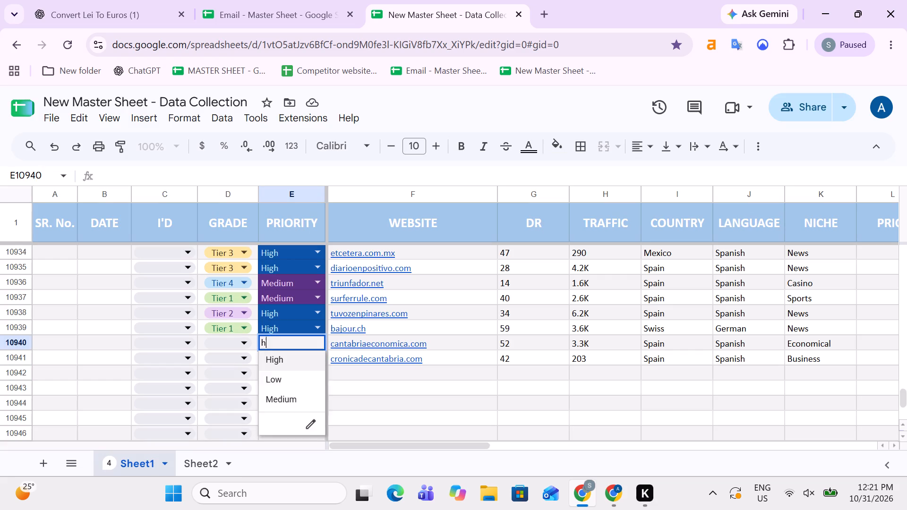
Set the priority to High for cantabriaeconomica.com and copy it to the cronicadecantabria.com row.
key("Down")
key("Return")
key("Up")
key("ctrl+c")
key("Down")
key("ctrl+v")
key("Up")
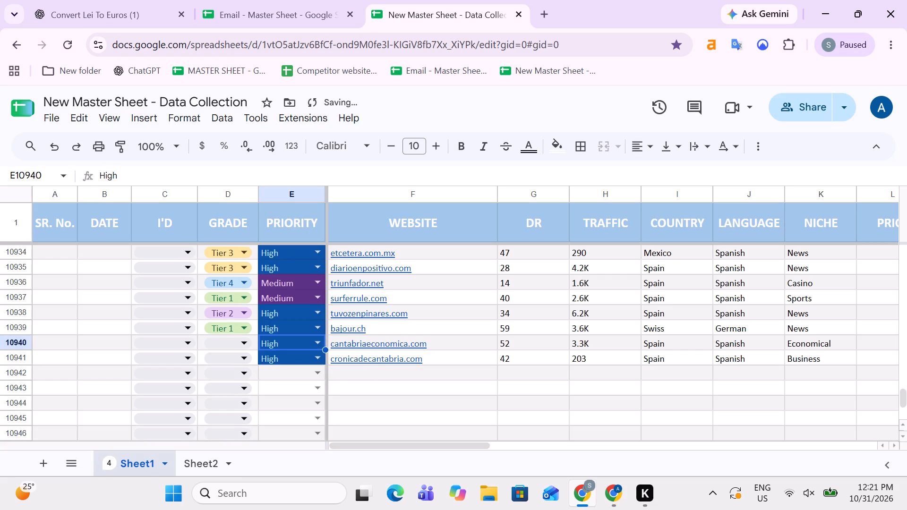
Set the grade of cantabriaeconomica.com to Tier 1.
key("Left")
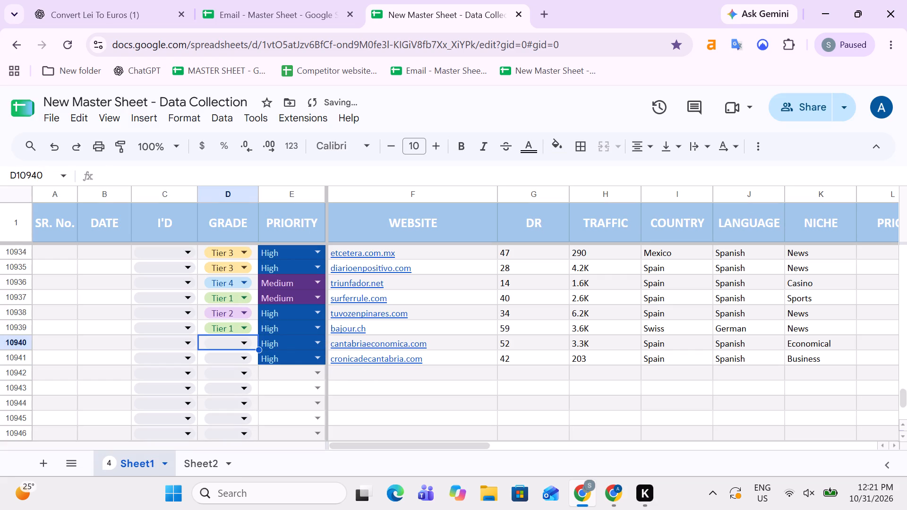
key("t")
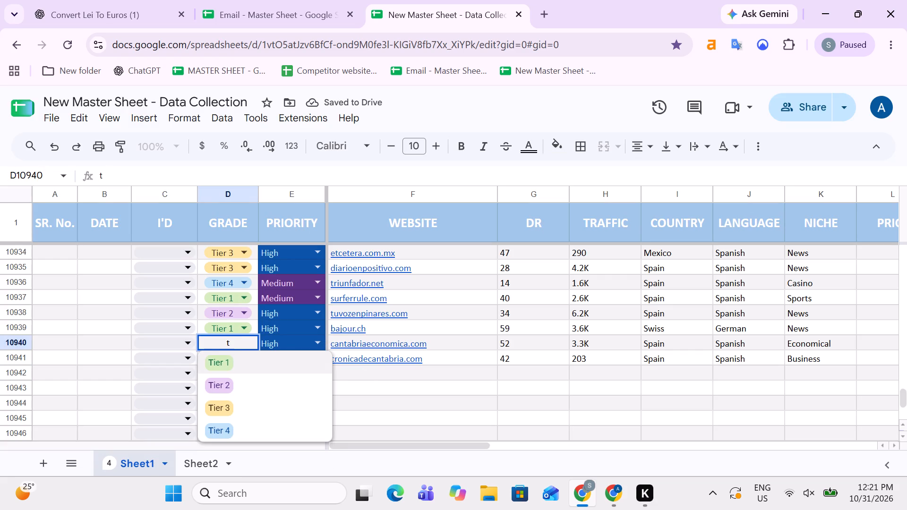
key("Return")
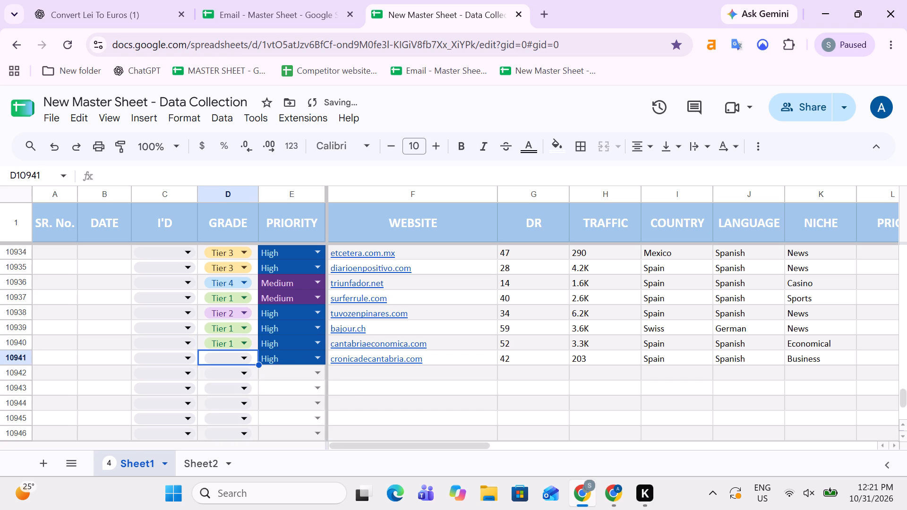
Set the grade of cronicadecantabria.com to Tier 3.
key("t")
key("Up")
key("Up")
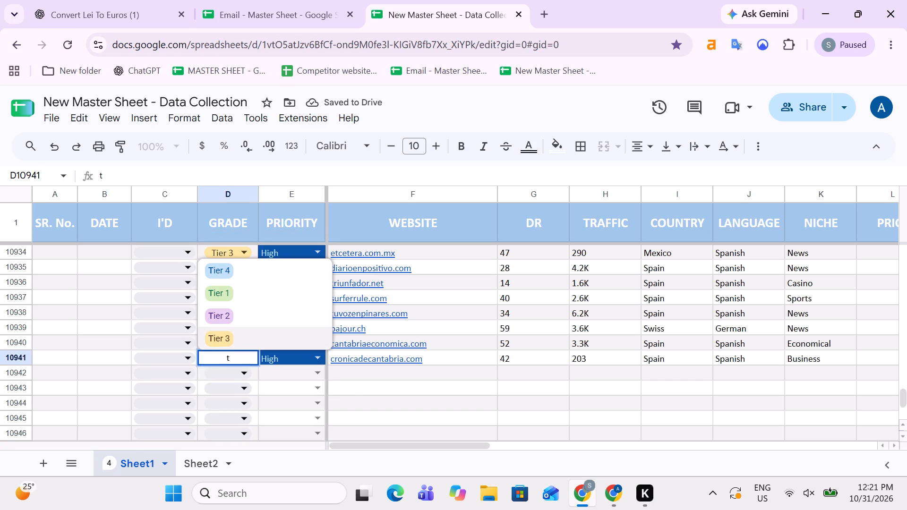
key("Return")
key("Up")
key("Right")
key("Right")
Switch to Gmail and change the cantabriaeconomica.com conversation's label from the single-check Casino to the double-check Casino.
key("alt+Tab")
scroll(709, 264, "down", 8)
scroll(576, 315, "up", 9)
left_click(587, 116)
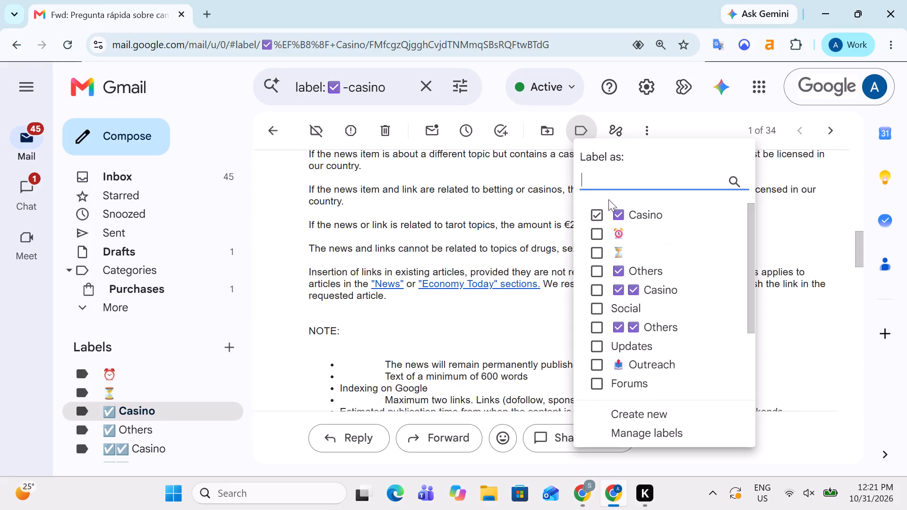
left_click(591, 216)
left_click(641, 283)
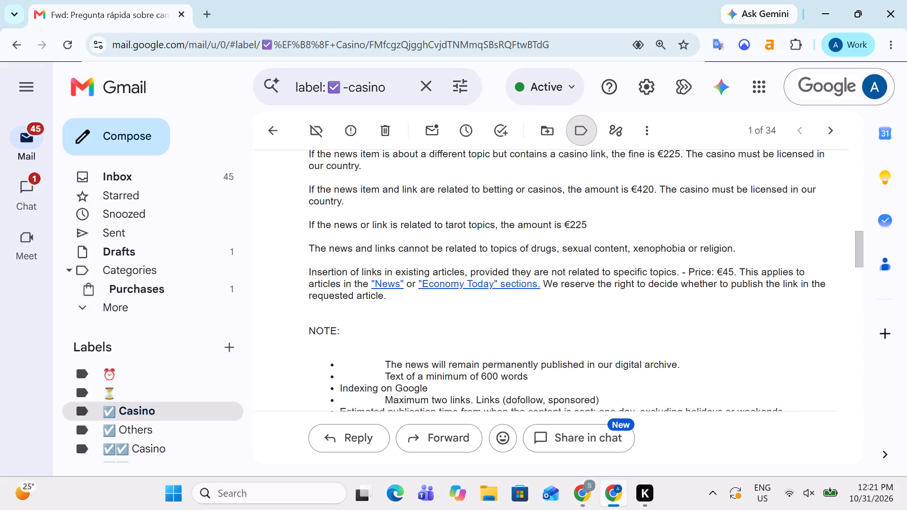
Go to the next conversation, expand its first message and open the omviajesyrelatos.com link.
scroll(610, 305, "down", 17)
scroll(588, 310, "down", 6)
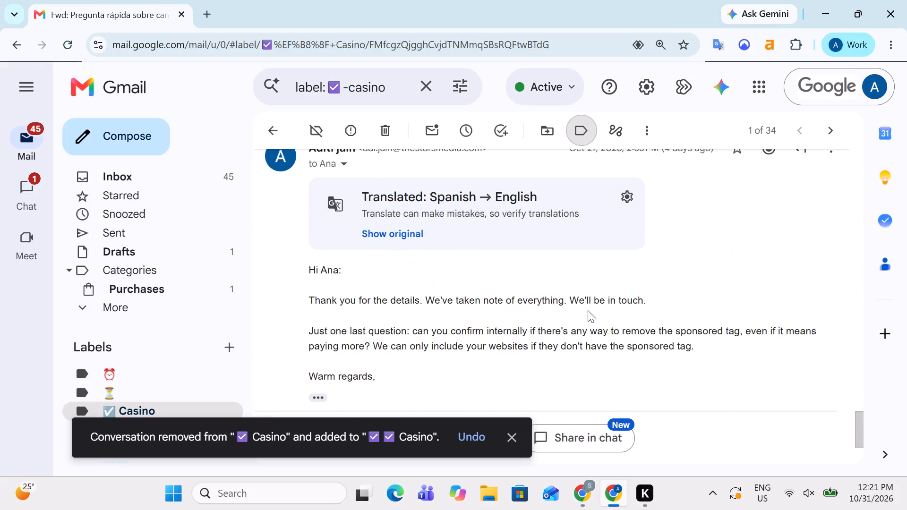
scroll(588, 310, "down", 9)
scroll(599, 245, "up", 11)
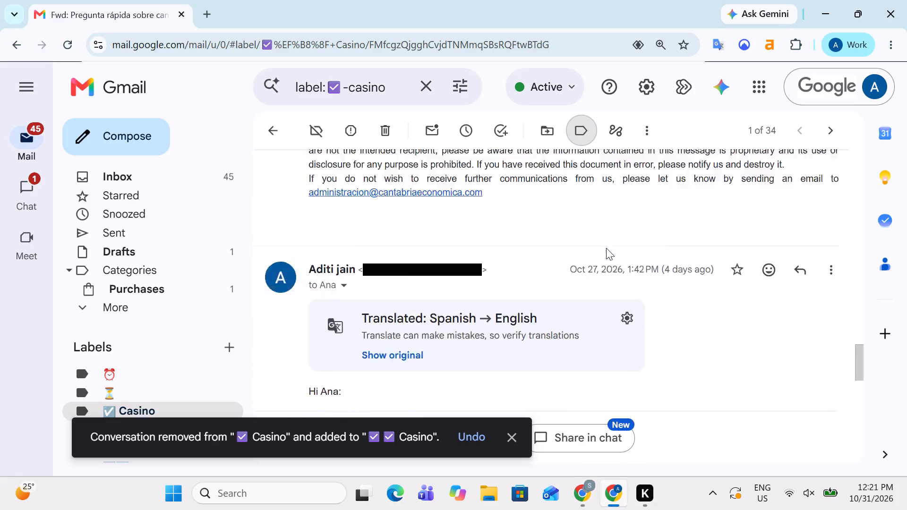
scroll(606, 248, "up", 20)
scroll(606, 248, "up", 15)
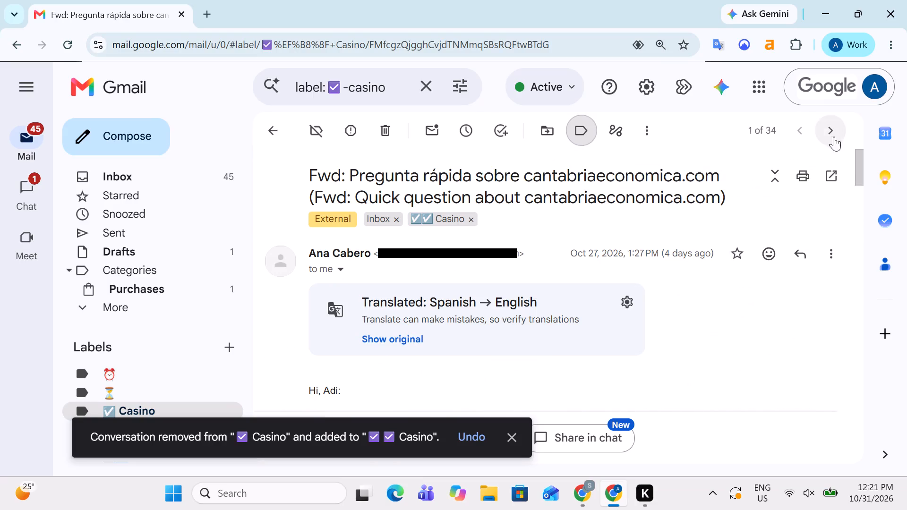
left_click(831, 134)
left_click(283, 343)
scroll(444, 320, "down", 1)
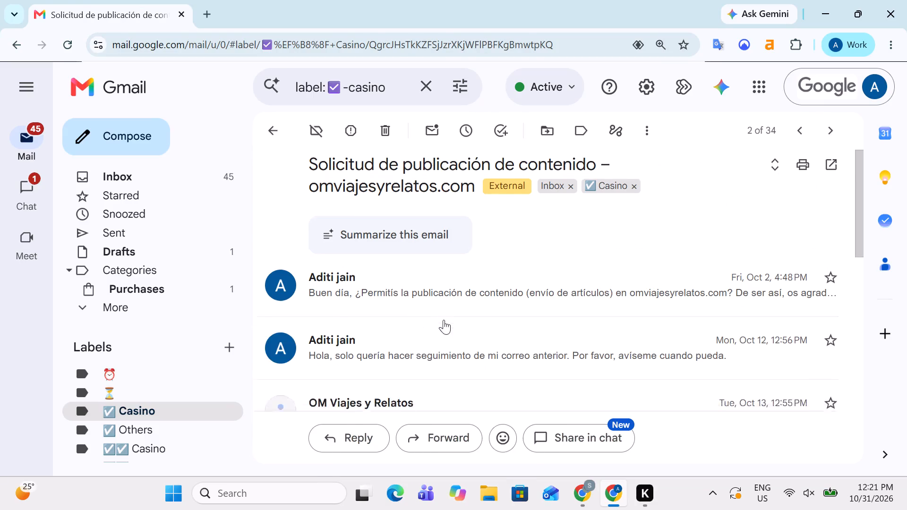
left_click(468, 238)
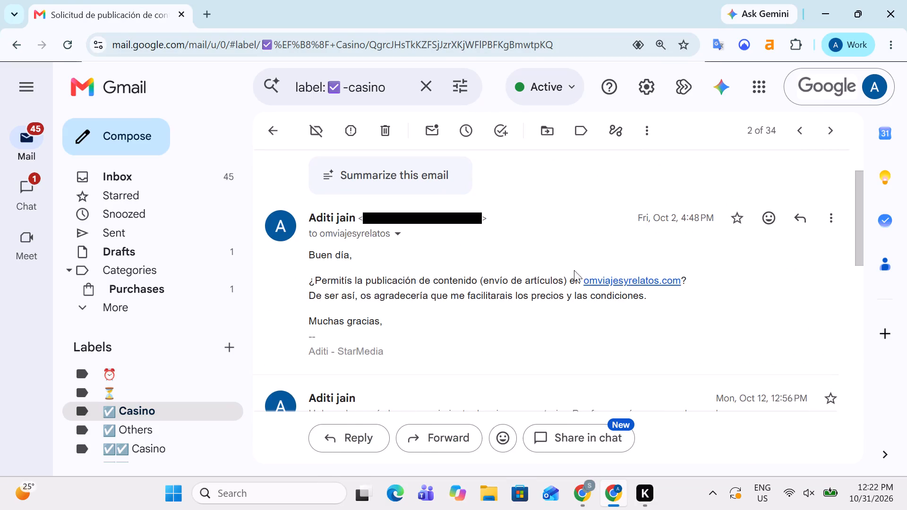
left_click(622, 276, "ctrl")
Open the October 13 reply from OM Viajes y Relatos and translate it.
scroll(485, 346, "down", 4)
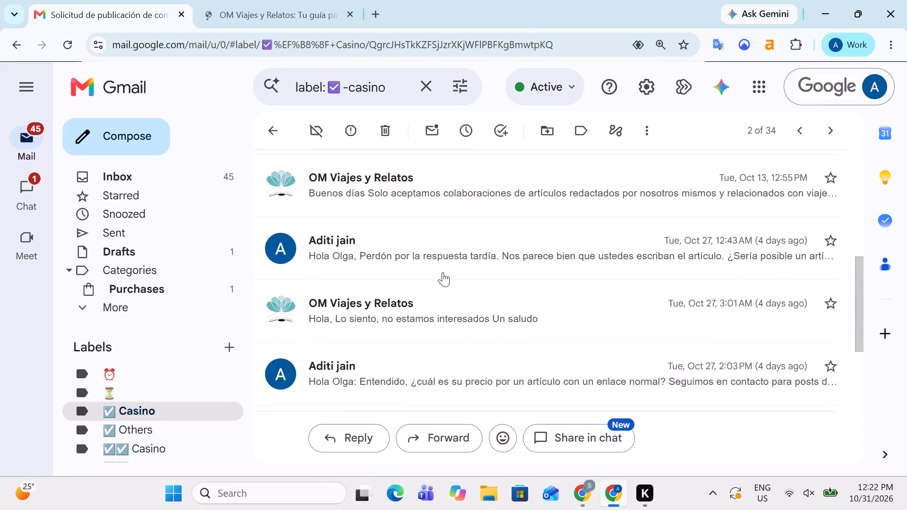
left_click(445, 190)
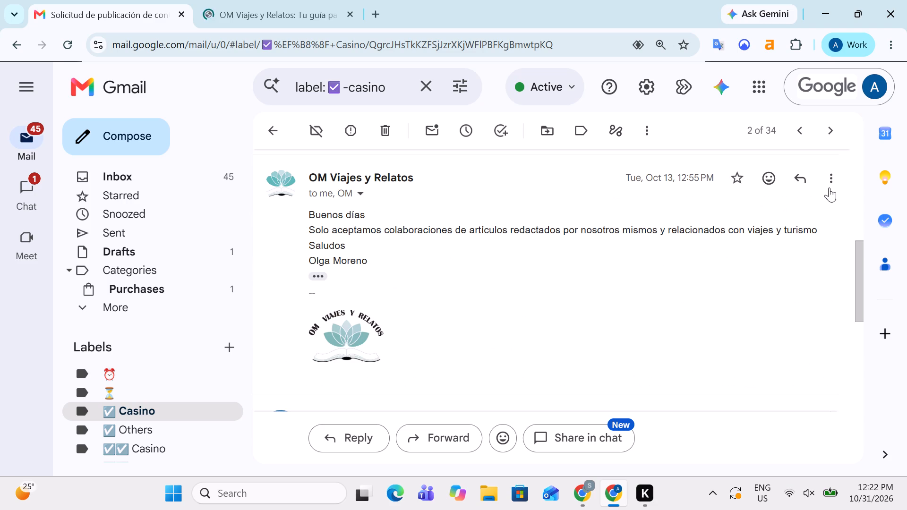
left_click(829, 183)
scroll(796, 285, "down", 2)
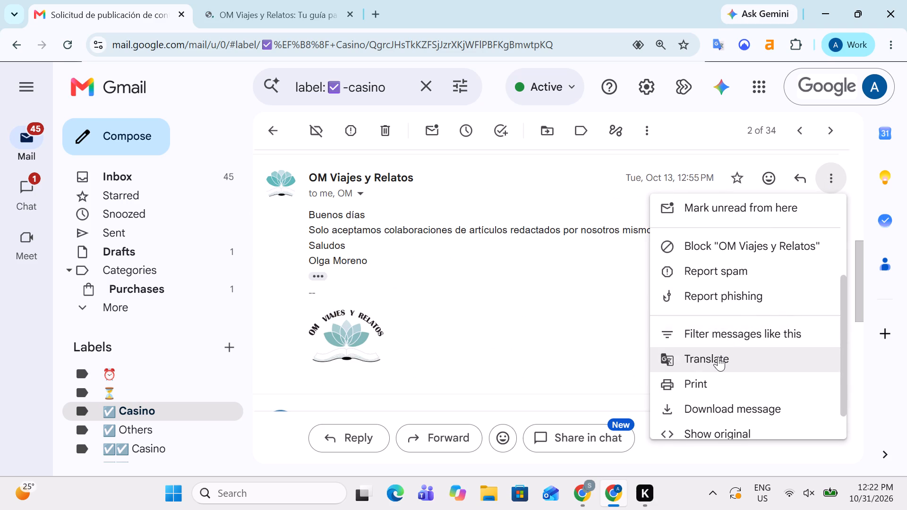
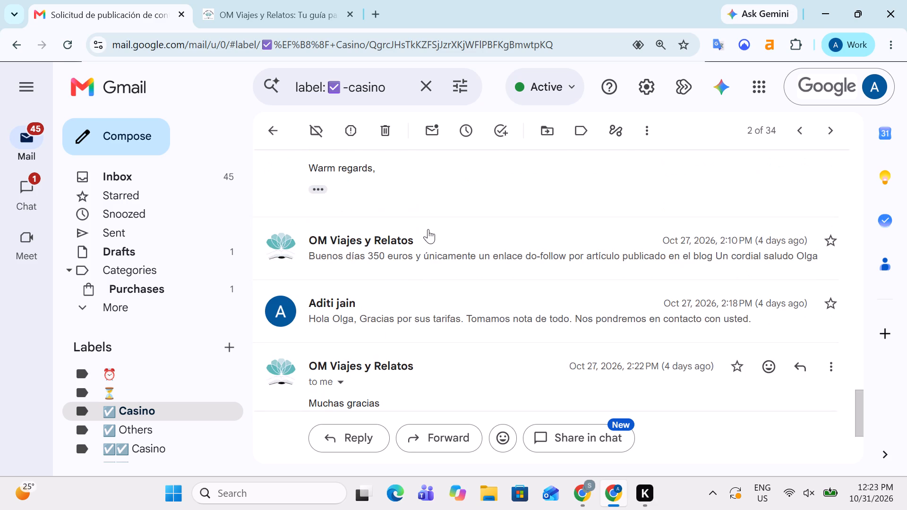
Open the October 27, 2:10 PM reply from OM Viajes y Relatos, translate it and read the remaining messages.
left_click(421, 264)
left_click(837, 244)
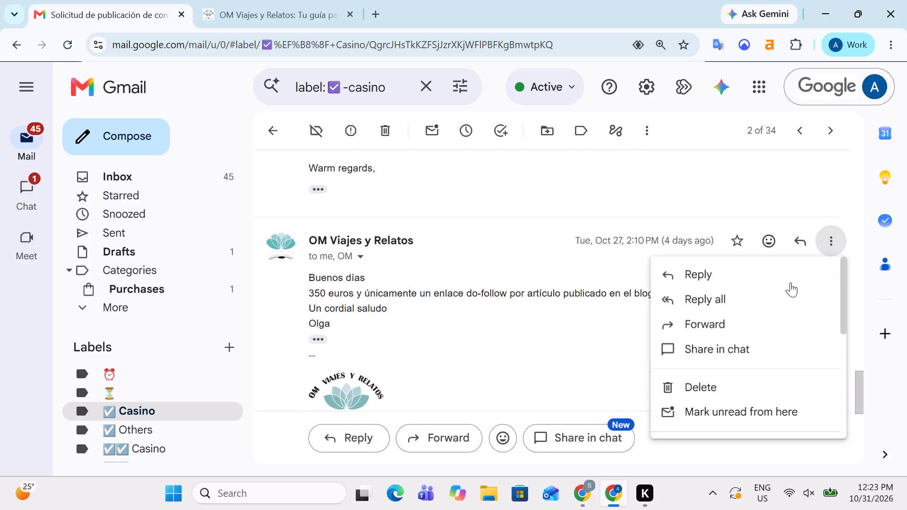
scroll(785, 290, "down", 3)
left_click(704, 356)
scroll(542, 322, "down", 2)
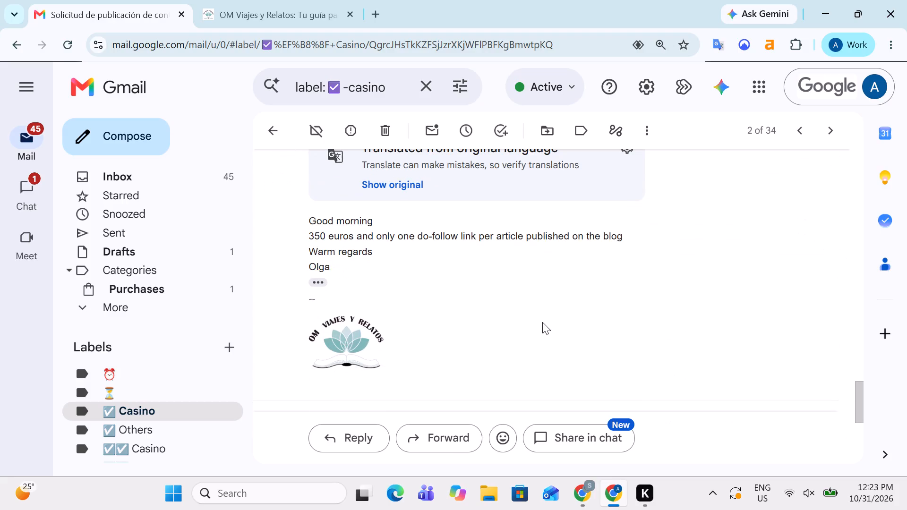
scroll(525, 298, "down", 2)
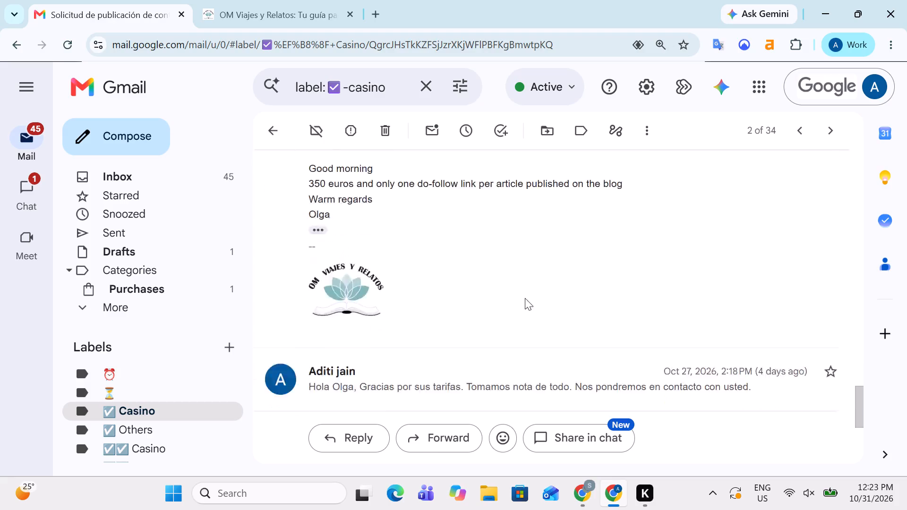
scroll(525, 298, "down", 1)
left_click(426, 233)
scroll(436, 257, "down", 2)
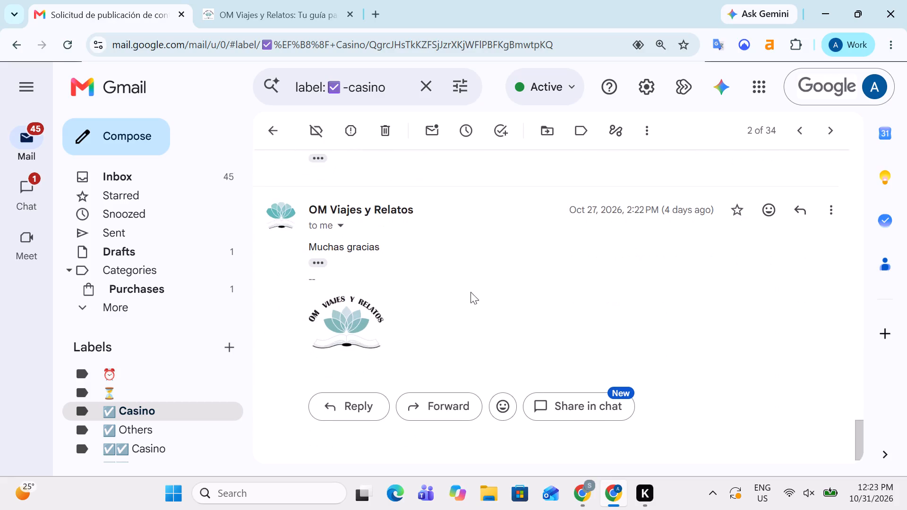
scroll(476, 308, "up", 4)
Copy the domain omviajesyrelatos.com from its site and add it as the next website in the New Master Sheet.
left_click(295, 0)
left_click(254, 42)
left_click_drag(254, 42, 210, 42)
key("ctrl+c")
key("ctrl+c")
key("ctrl+c")
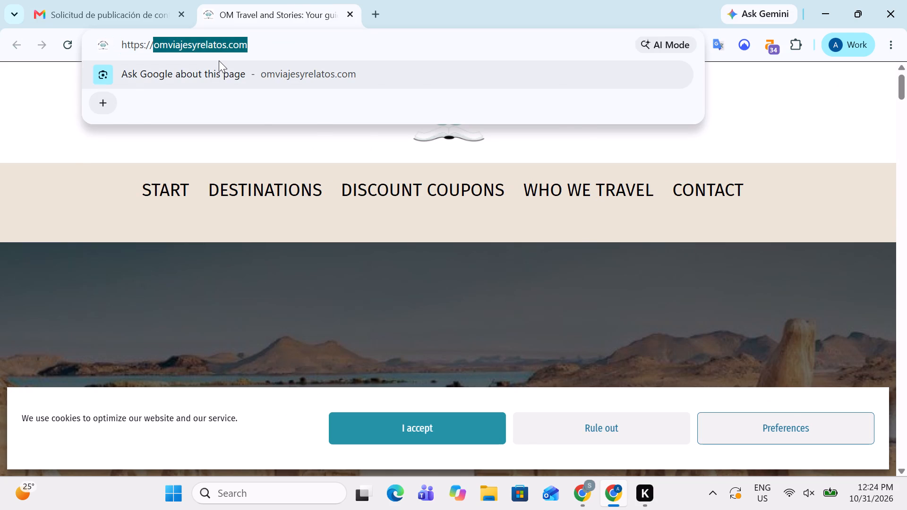
key("alt+Tab")
key("Down")
key("Return")
key("ctrl+v")
key("Tab")
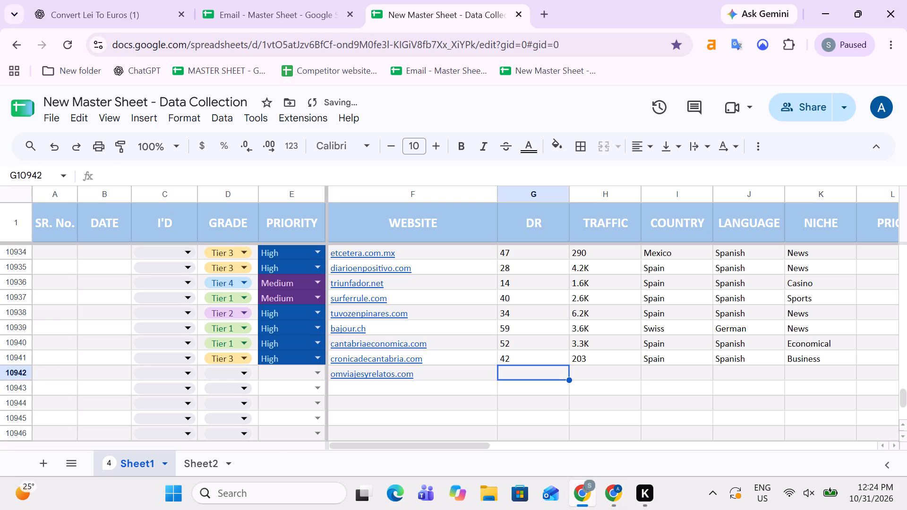
Look up omviajesyrelatos.com's Ahrefs domain metrics and record DR 34 and traffic 37.6K in its sheet row.
key("alt+Tab")
scroll(403, 206, "down", 2)
left_click(390, 425)
scroll(509, 317, "down", 5)
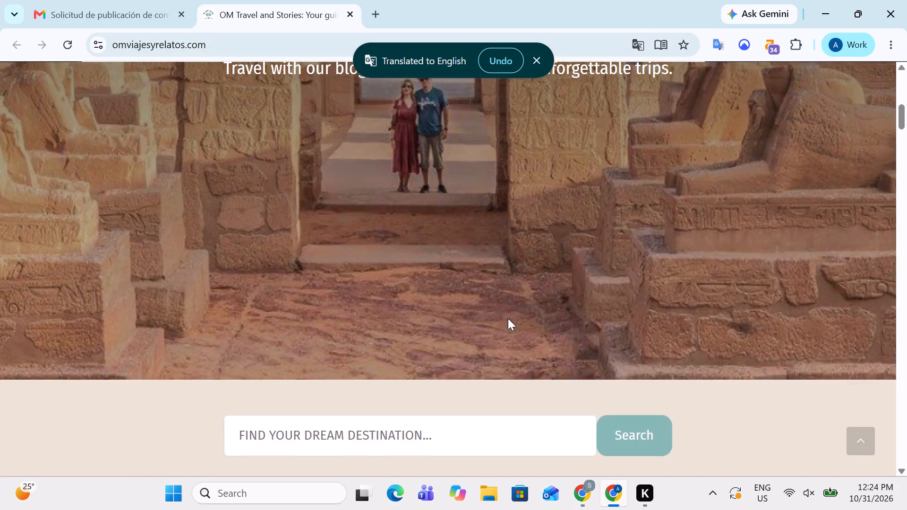
scroll(529, 335, "up", 17)
left_click(775, 43)
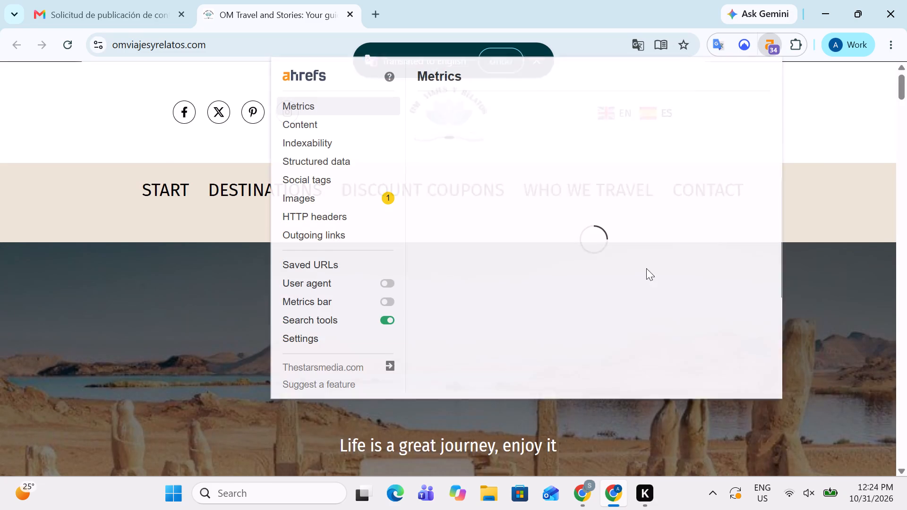
key("alt+Tab")
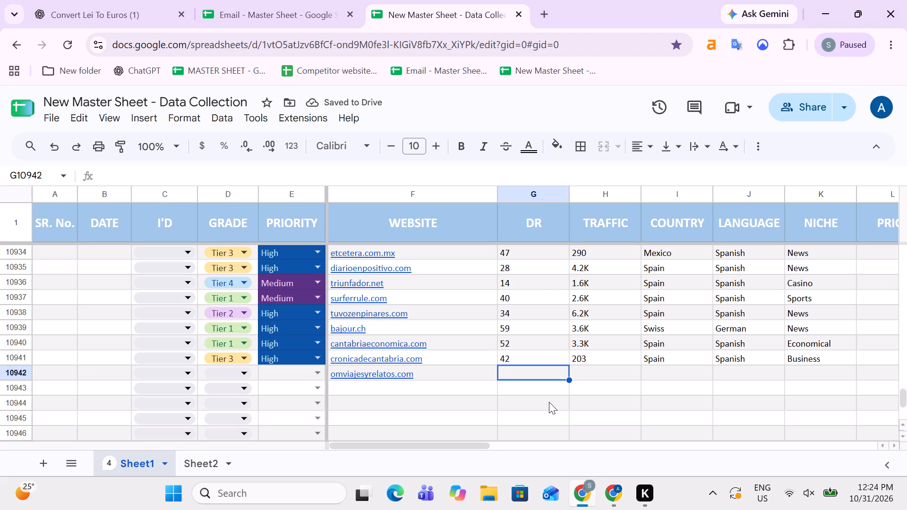
type("34")
key("Right")
key("alt+Tab")
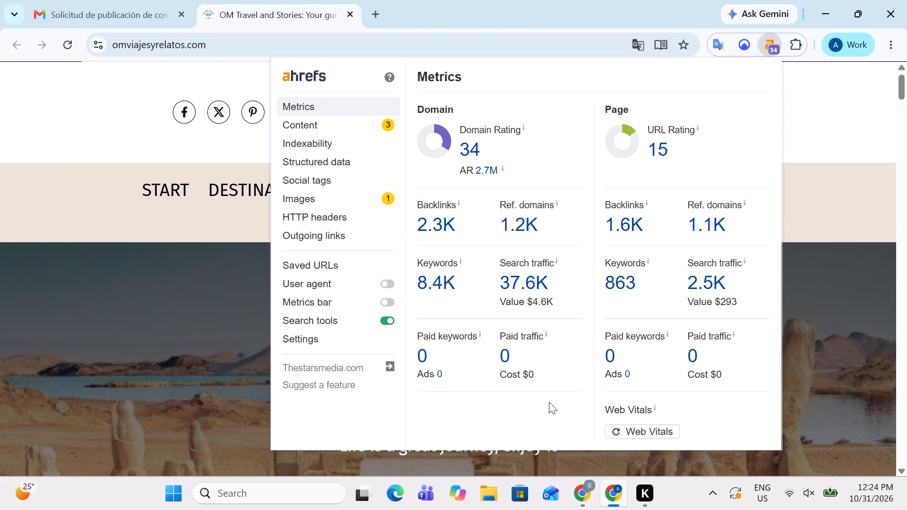
key("alt+Tab")
type("37.6K")
key("Right")
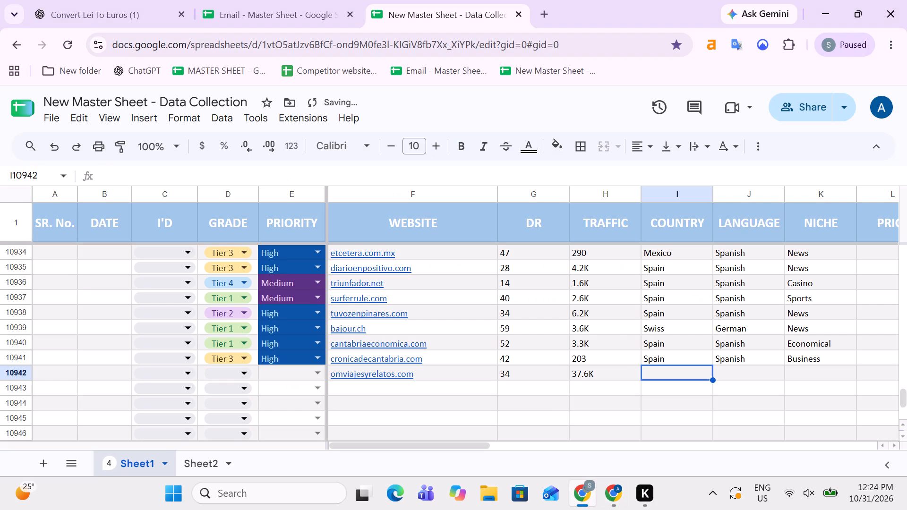
Set the country of omviajesyrelatos.com to Spain and its language to Spanish.
type("Sp")
key("Right")
type("Sp")
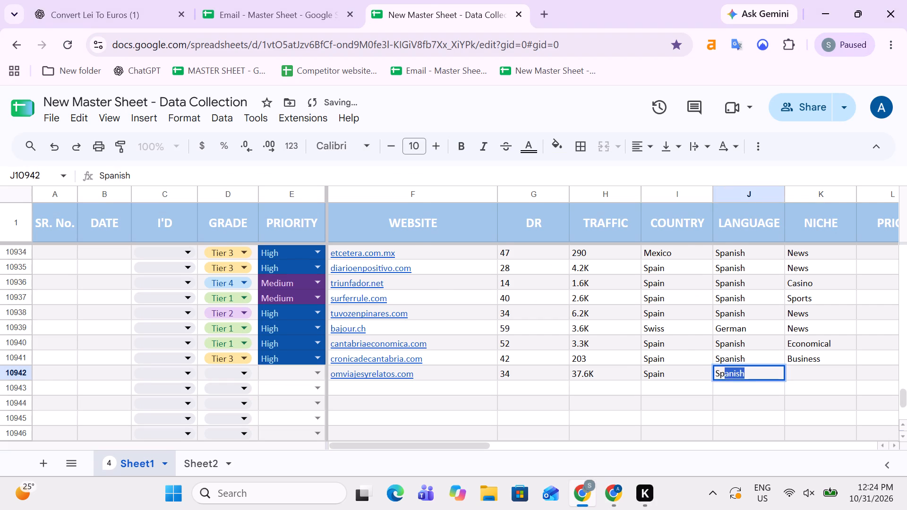
key("Right")
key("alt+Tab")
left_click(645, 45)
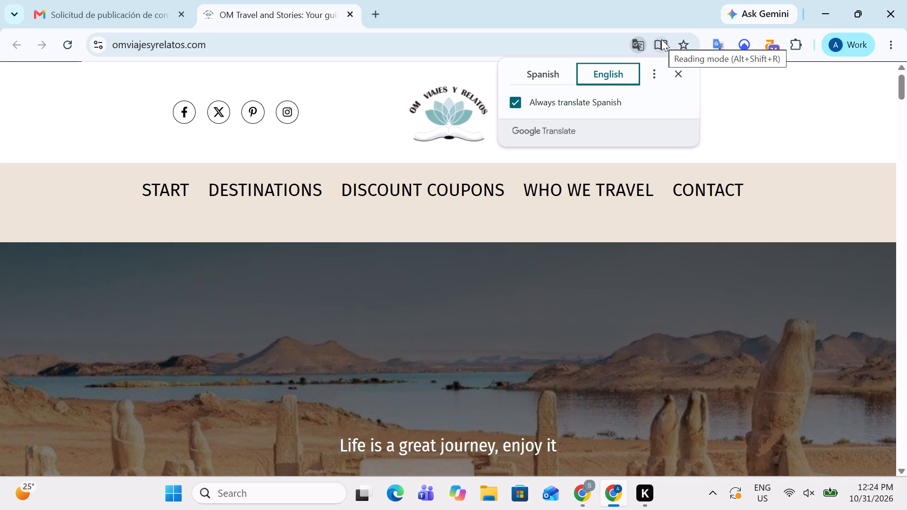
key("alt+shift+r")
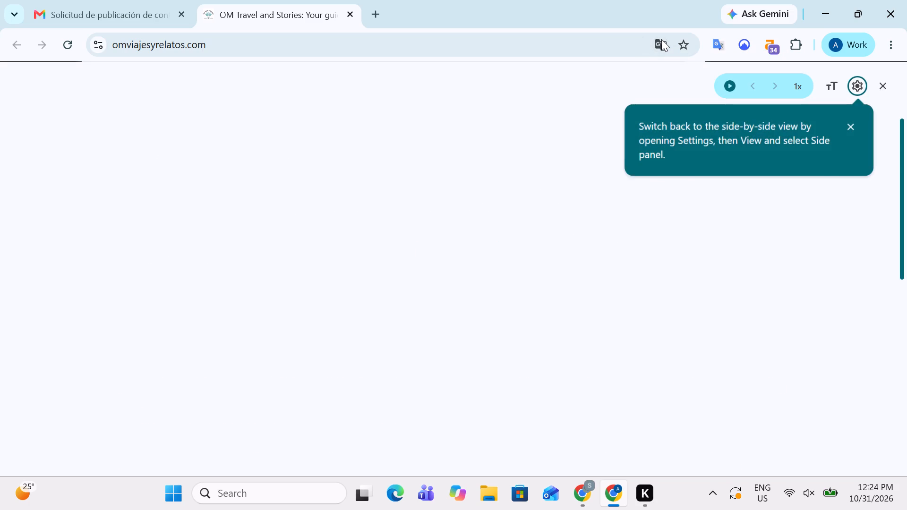
Browse the omviajesyrelatos.com homepage to determine the site's niche, leaving reading mode and closing the site when done.
scroll(765, 284, "down", 5)
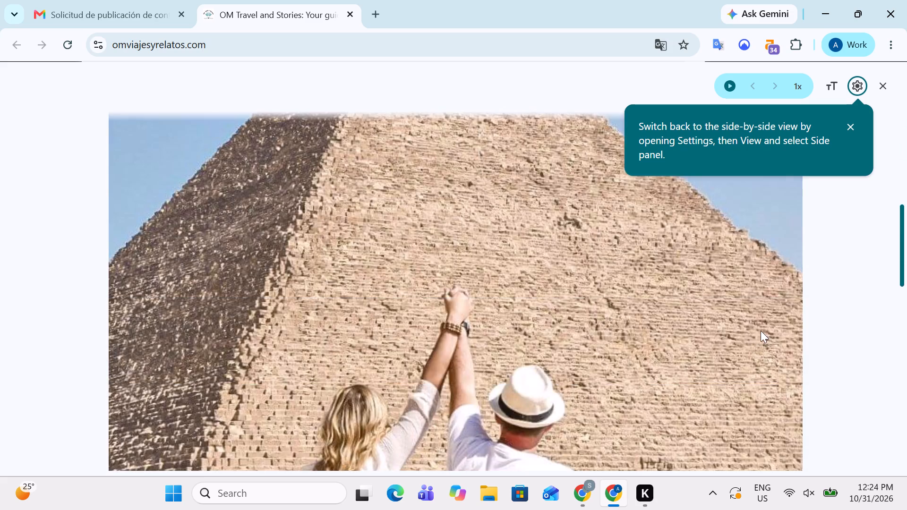
scroll(738, 361, "down", 9)
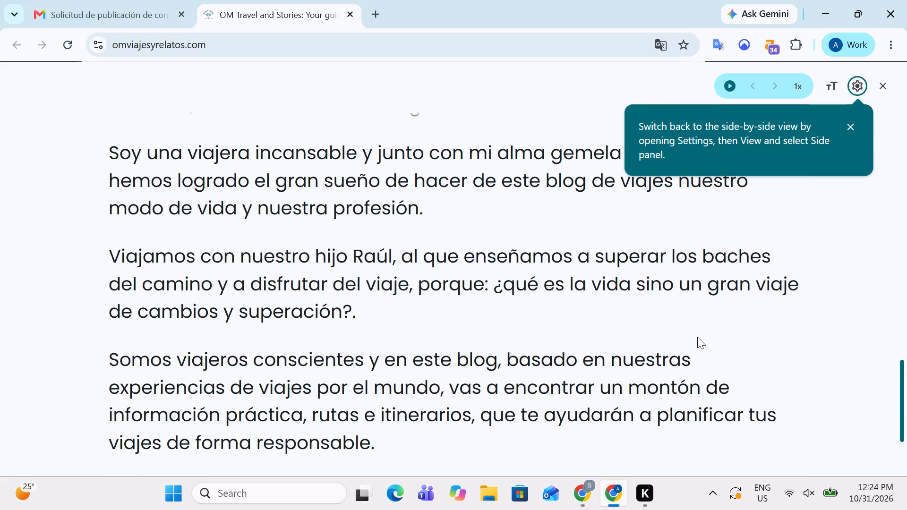
key("ctrl+z")
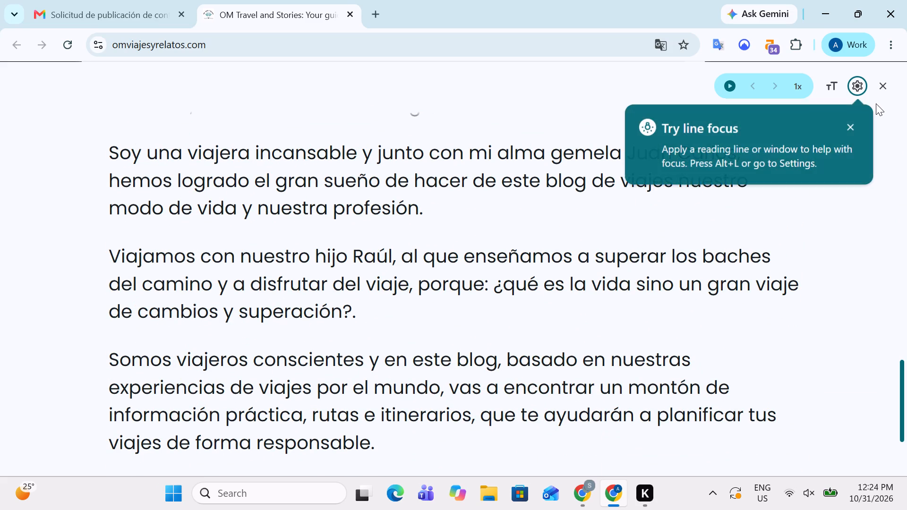
left_click(884, 87)
scroll(678, 221, "down", 7)
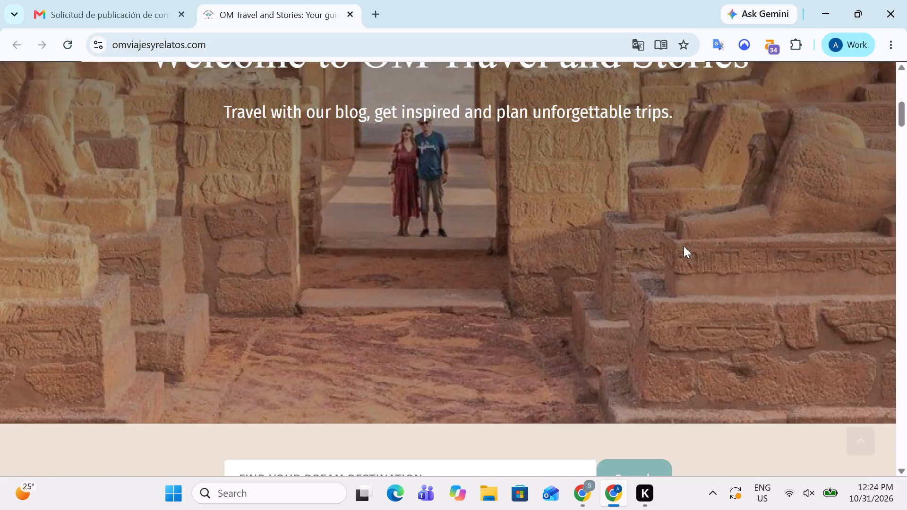
scroll(690, 288, "down", 20)
scroll(686, 307, "down", 14)
scroll(668, 293, "down", 9)
scroll(668, 293, "up", 16)
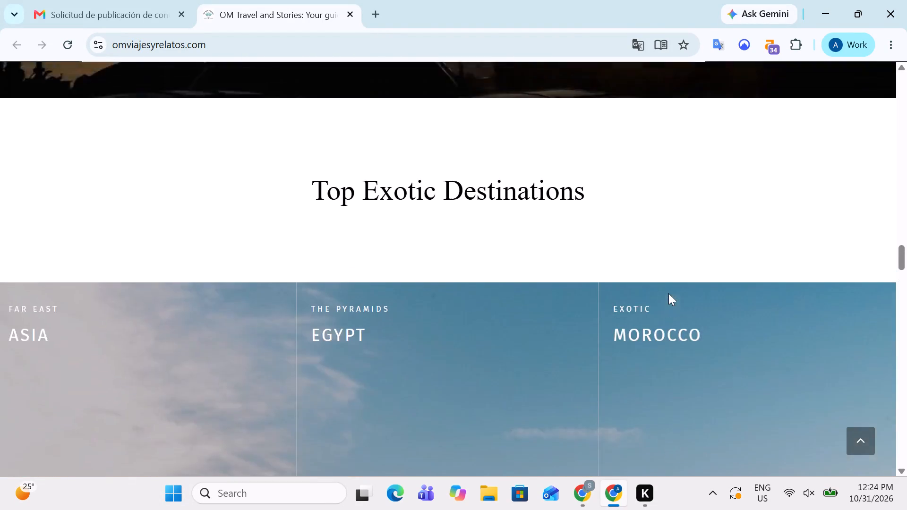
scroll(668, 293, "up", 20)
scroll(668, 293, "up", 20)
scroll(668, 293, "up", 9)
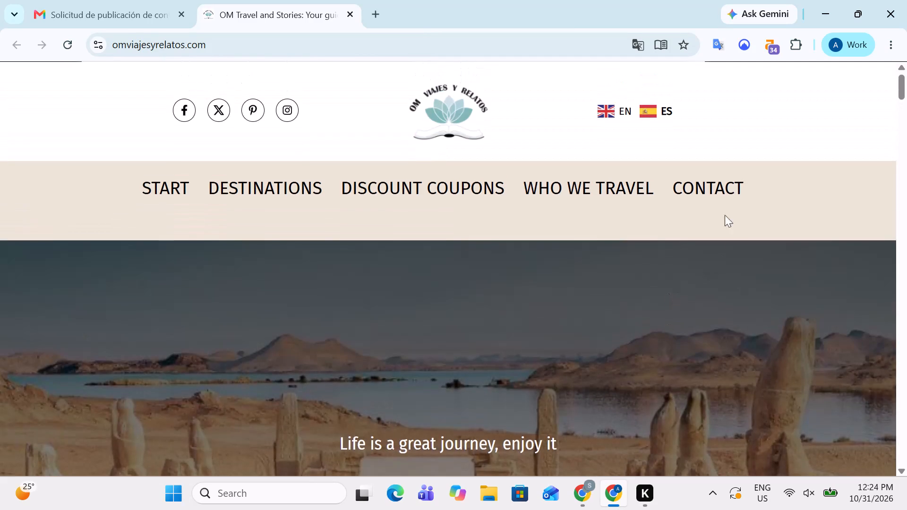
left_click(348, 11)
Recheck the quoted price in the OM Viajes y Relatos reply and record niche Tour & Travel and price 350 in the sheet row.
scroll(462, 278, "down", 2)
scroll(462, 278, "up", 3)
scroll(462, 278, "down", 1)
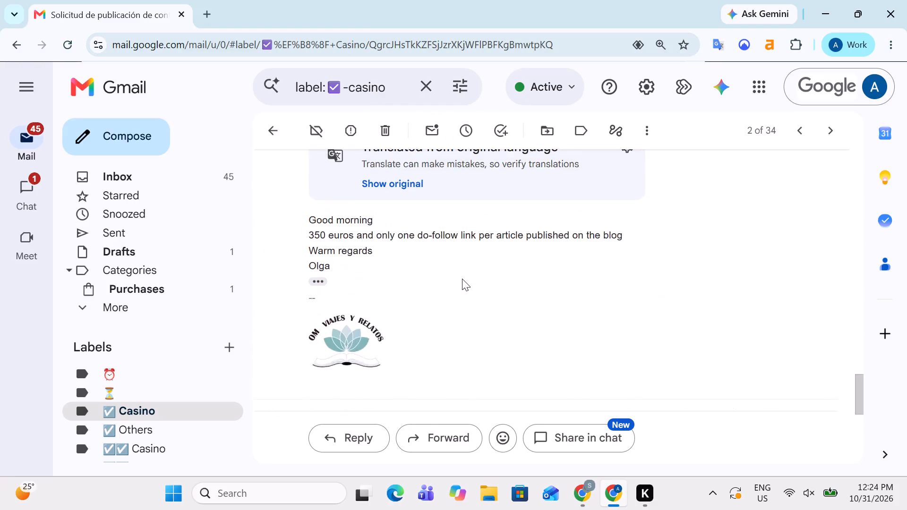
scroll(462, 279, "down", 4)
scroll(453, 293, "up", 6)
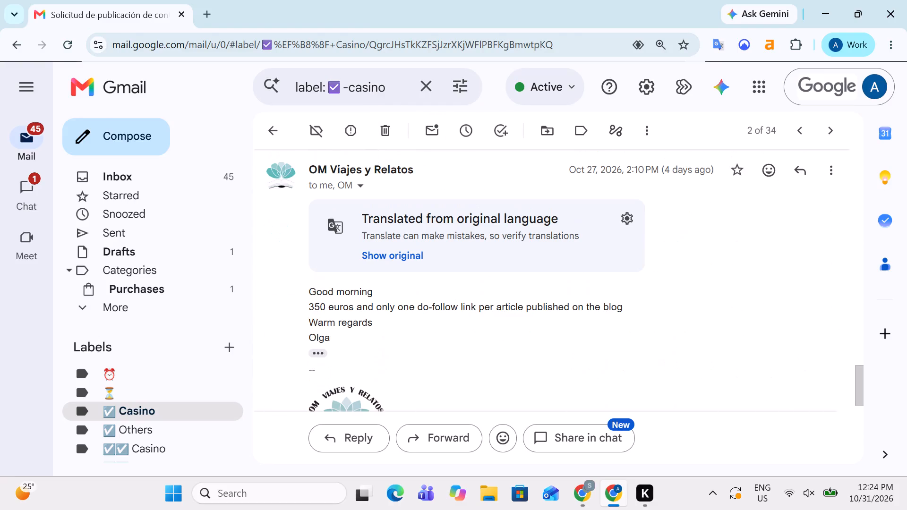
key("alt+Tab")
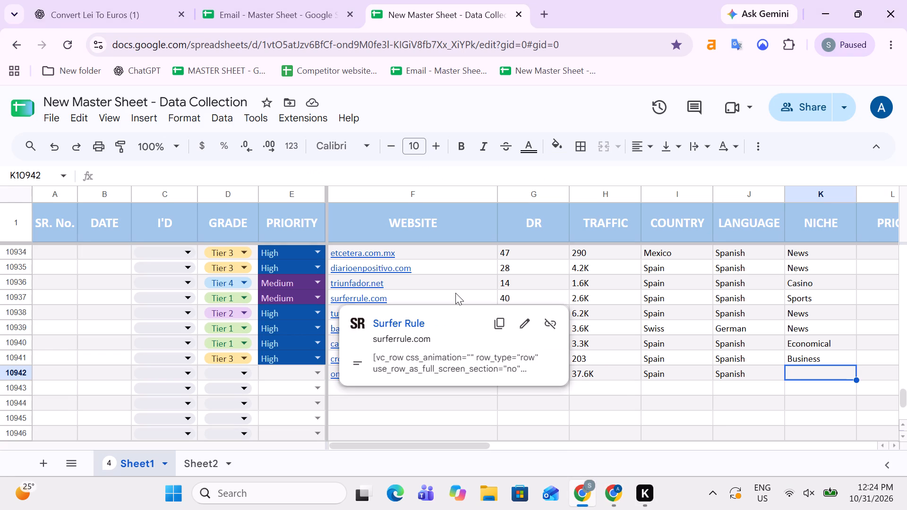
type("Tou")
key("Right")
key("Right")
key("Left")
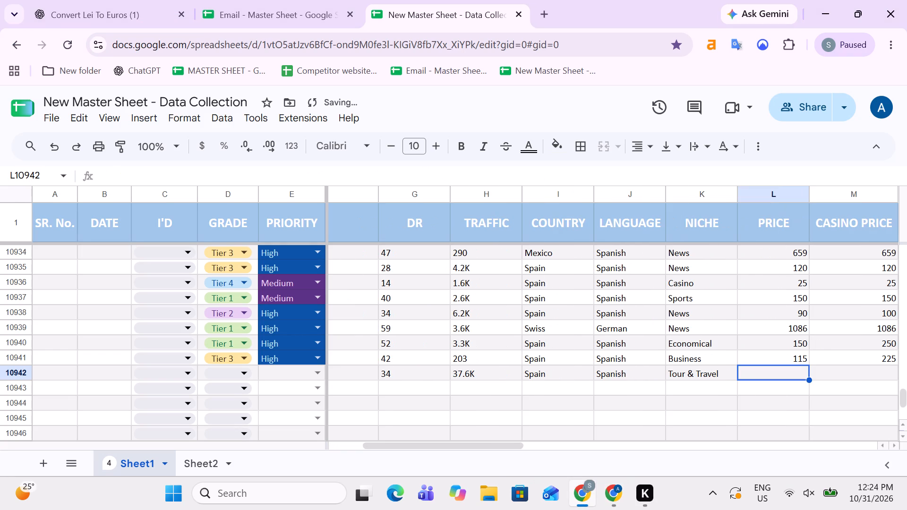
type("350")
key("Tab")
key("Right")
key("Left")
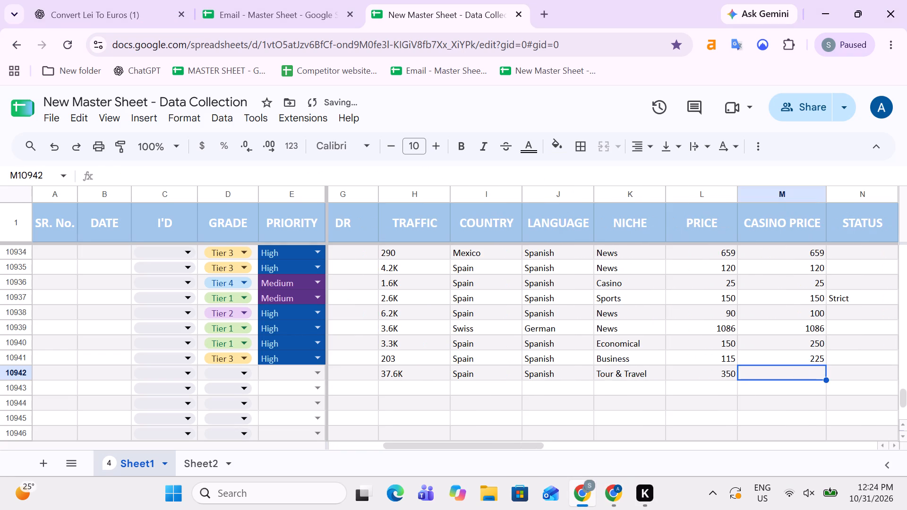
Set the casino price of omviajesyrelatos.com to NA and its link policy to No gambling.
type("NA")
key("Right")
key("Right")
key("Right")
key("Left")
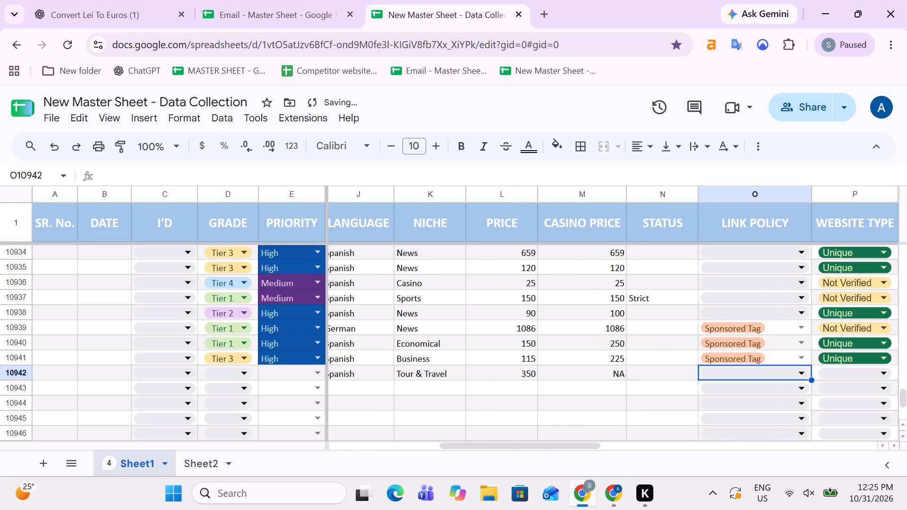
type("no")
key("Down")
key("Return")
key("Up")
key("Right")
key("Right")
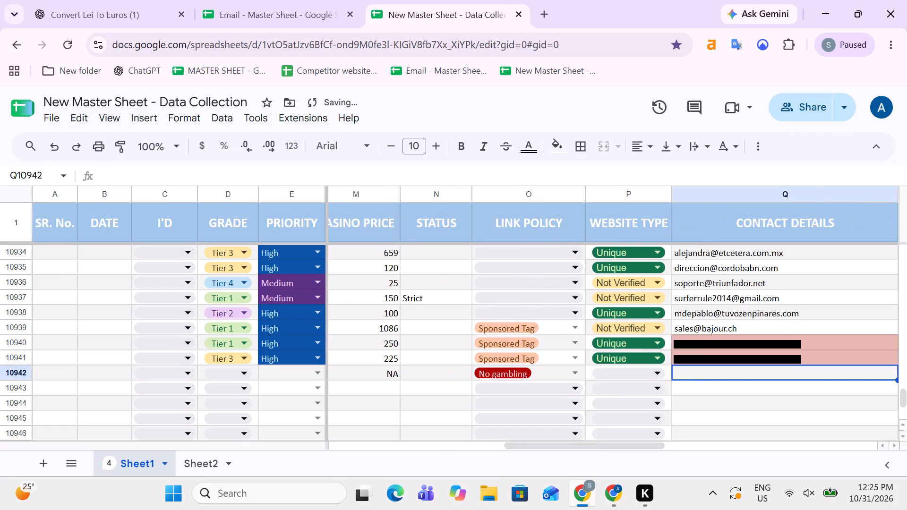
Copy the OM Viajes y Relatos sender's email address from Gmail into the row's Contact Details.
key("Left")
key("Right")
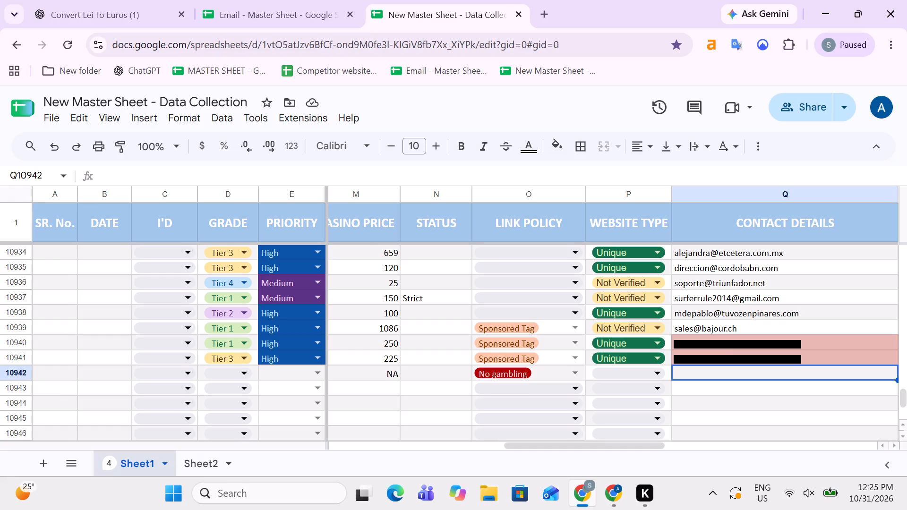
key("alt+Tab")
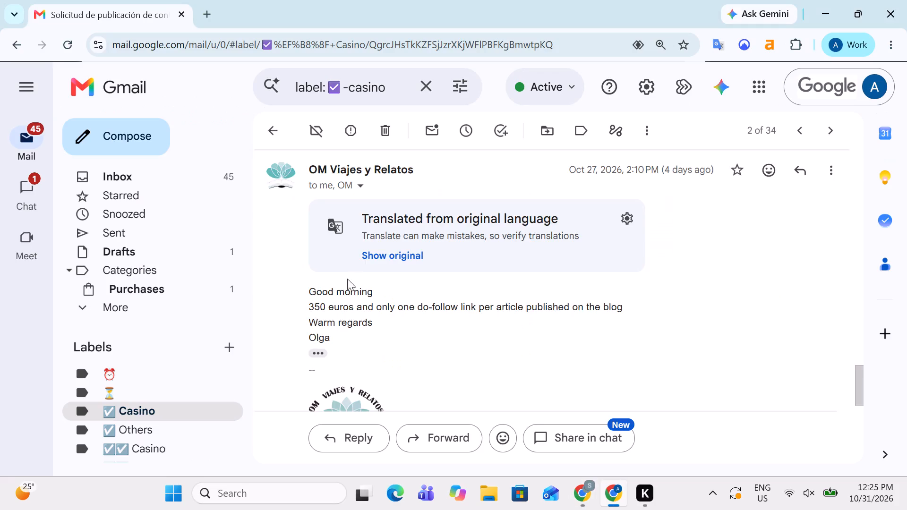
scroll(350, 273, "up", 1)
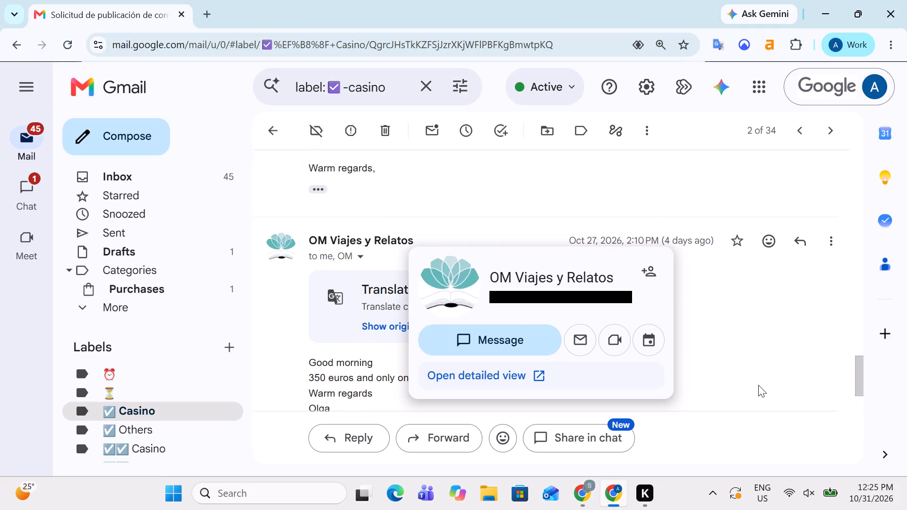
left_click(631, 298)
key("alt+Tab")
key("ctrl+v")
Check the omviajesyrelatos.com row's remaining columns, from Link Policy through Important Notes.
key("Right")
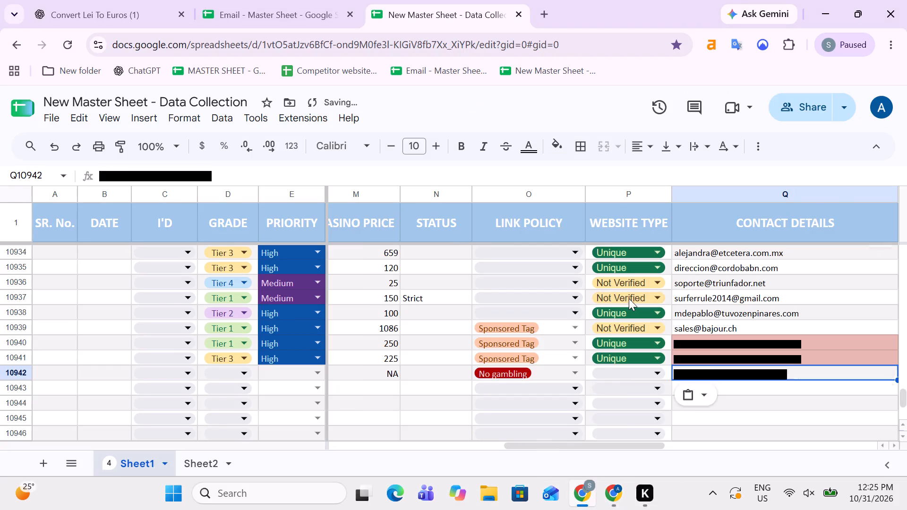
key("Right")
key("Right")
key("Left")
key("Left")
key("Left")
key("Right")
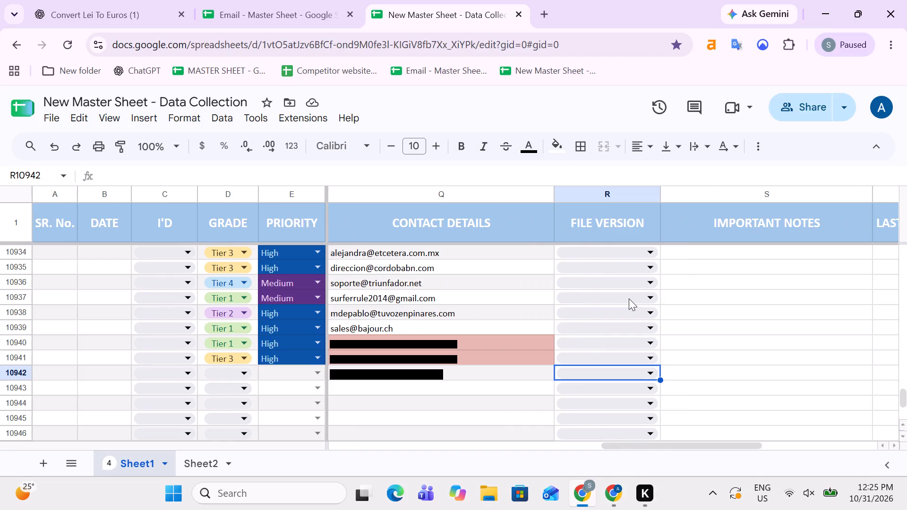
key("Right")
key("Left")
key("Left")
key("Left")
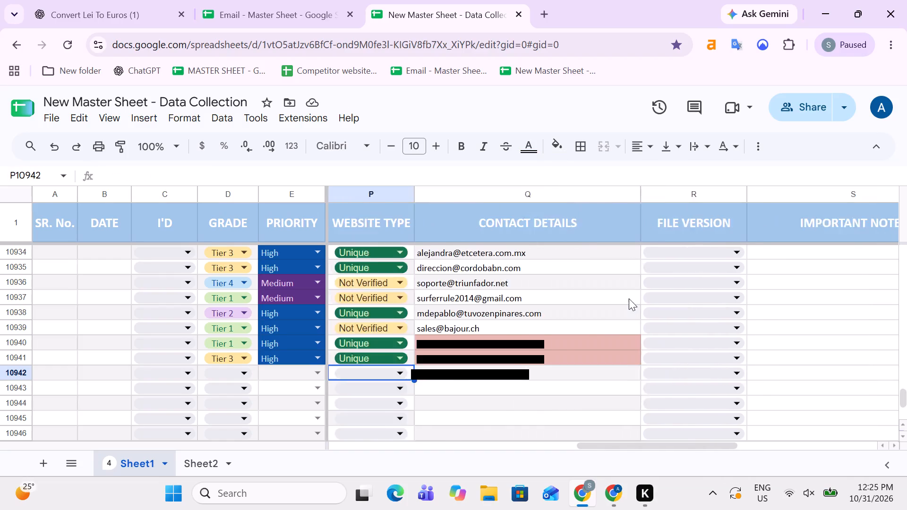
key("Left")
key("Left")
key("Right")
key("Right")
key("Right")
key("Right")
Set the priority of omviajesyrelatos.com to Low.
key("Left")
key("Left")
key("Left")
key("Left")
key("Left")
key("Left")
key("Left")
key("Left")
key("Left")
key("Left")
key("Left")
key("Left")
key("Left")
key("Left")
key("Left")
key("Left")
key("Left")
key("Left")
key("Left")
key("Left")
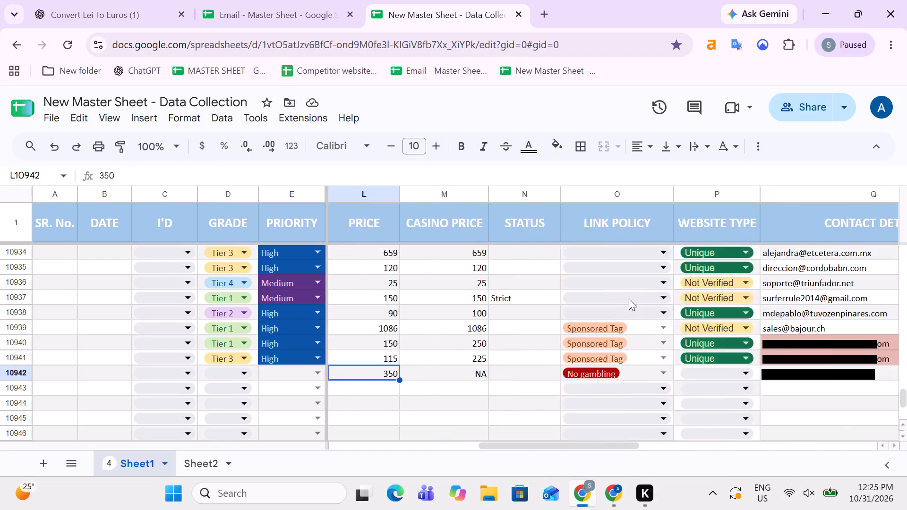
key("Right")
key("Right")
key("Right")
key("Right")
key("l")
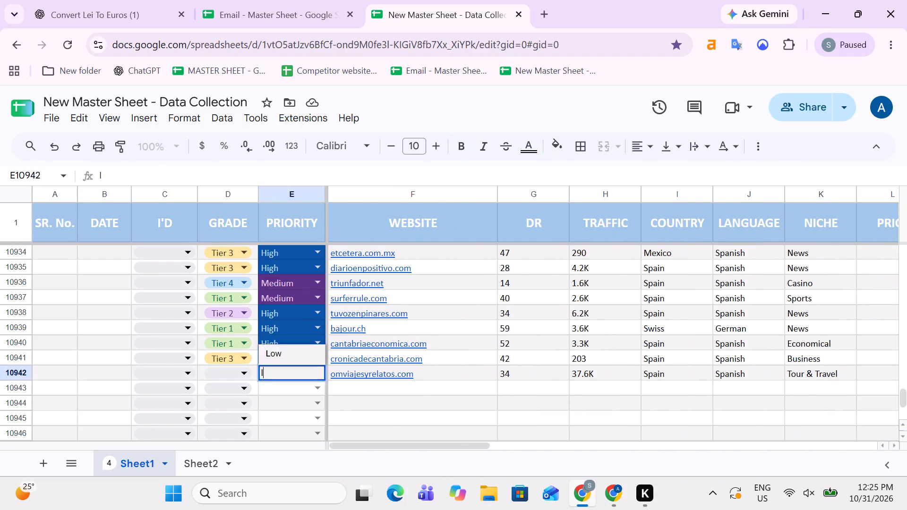
key("Down")
key("Return")
key("Up")
Set the grade of omviajesyrelatos.com to Tier 3.
key("Left")
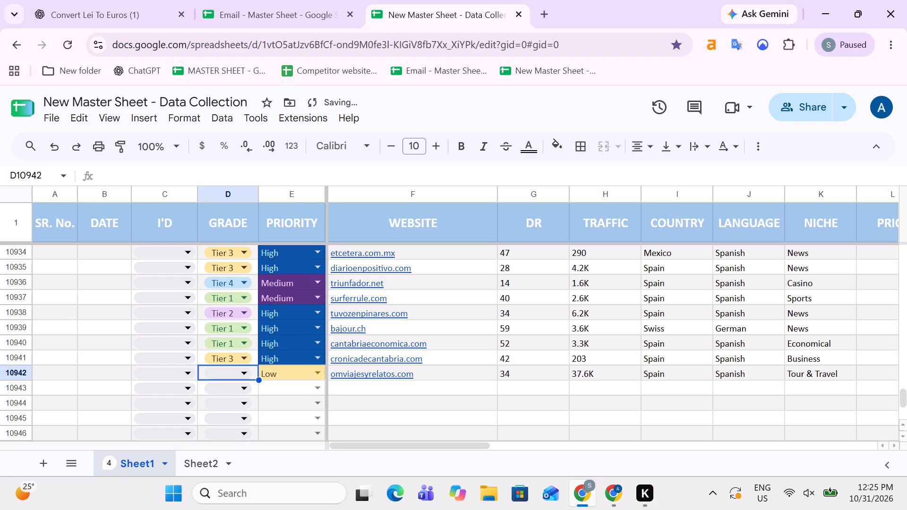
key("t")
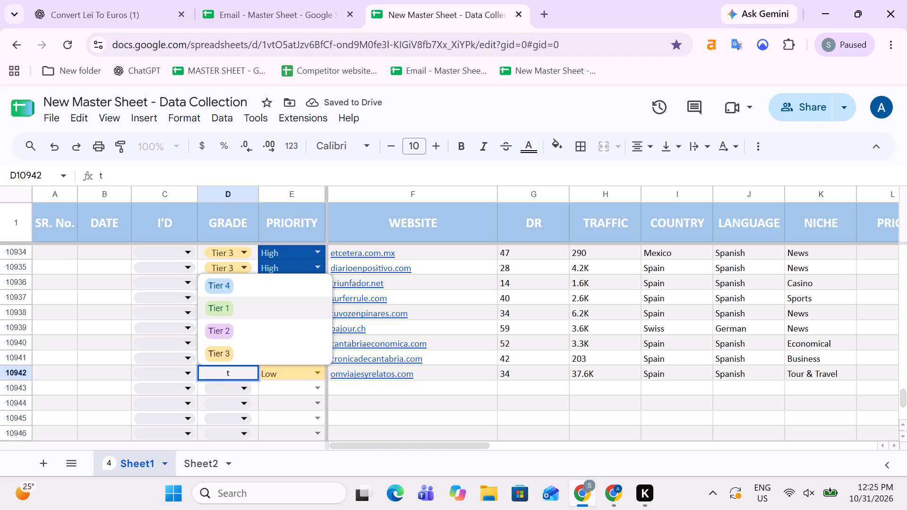
key("Up")
key("Up")
key("Up")
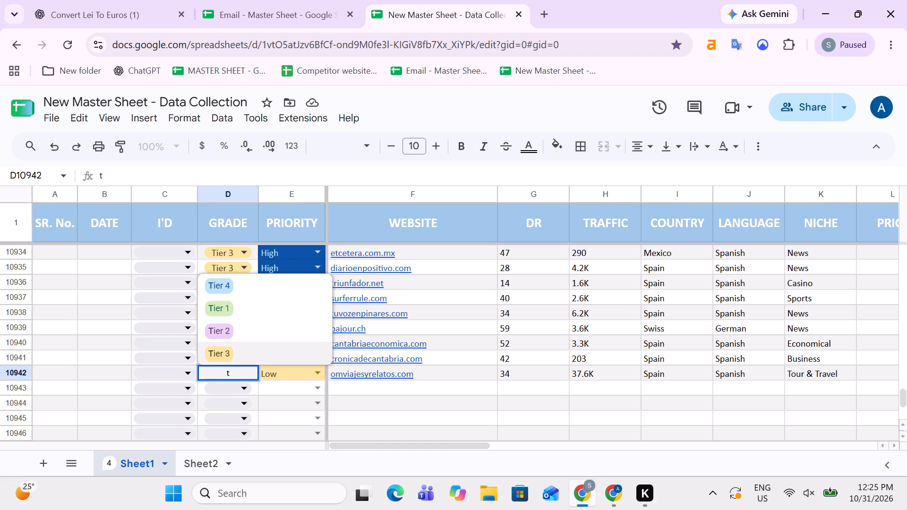
key("Return")
key("Up")
key("Right")
key("Right")
key("alt+Tab")
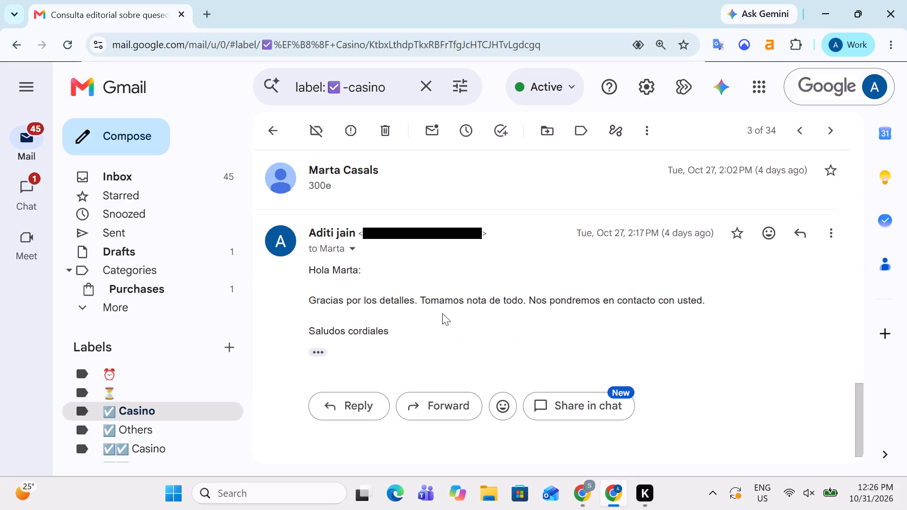
scroll(407, 283, "up", 1)
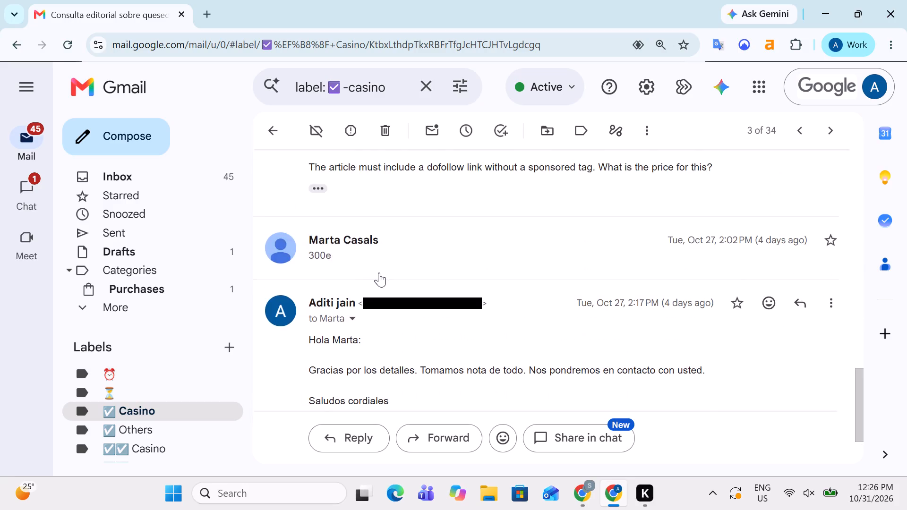
Open the quesecueceenbcn.com website from the link in the conversation's first message, dated October 23.
scroll(379, 272, "up", 9)
scroll(451, 233, "up", 5)
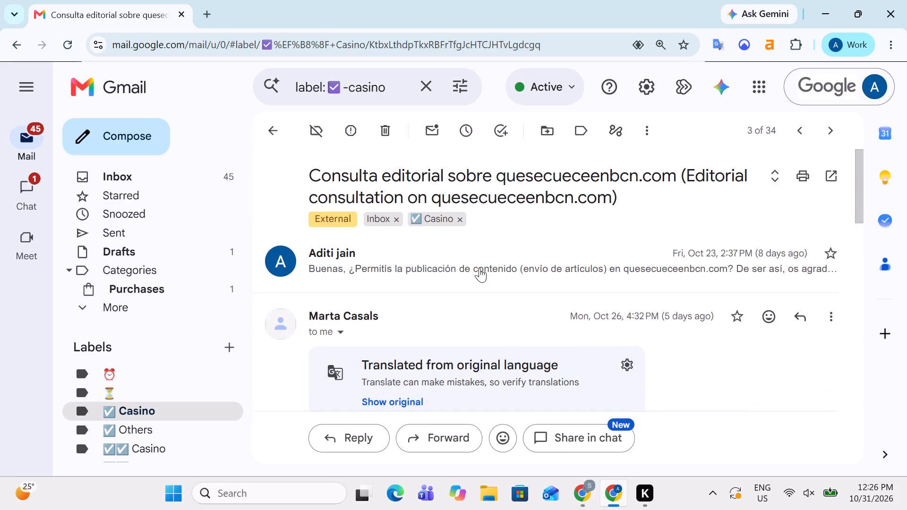
left_click(437, 267)
left_click(667, 293, "ctrl")
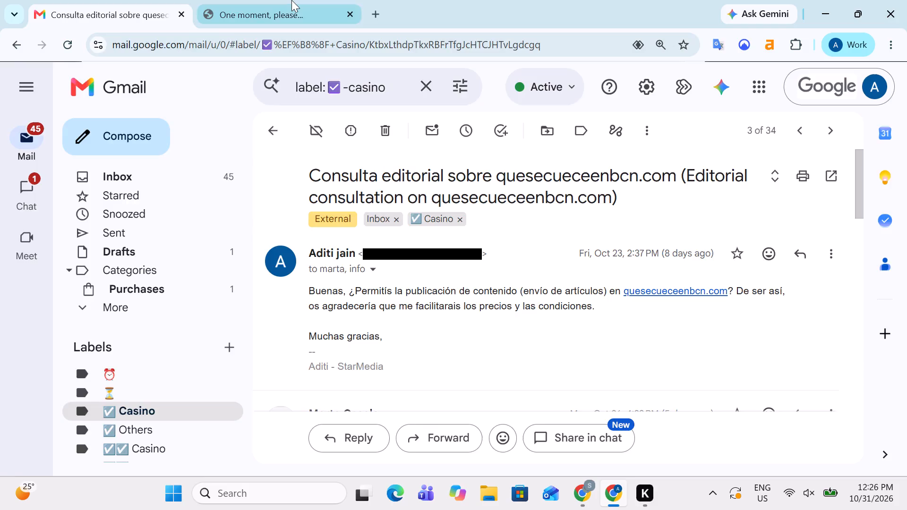
left_click(291, 0)
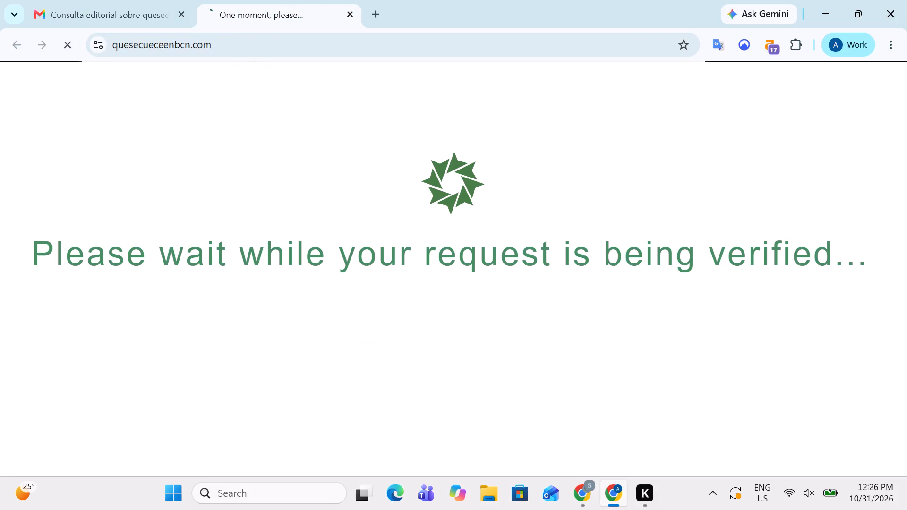
Copy the domain quesecueceenbcn.com into the WEBSITE column of row 10943 in the New Master Sheet.
left_click(286, 45)
left_click_drag(286, 45, 181, 49)
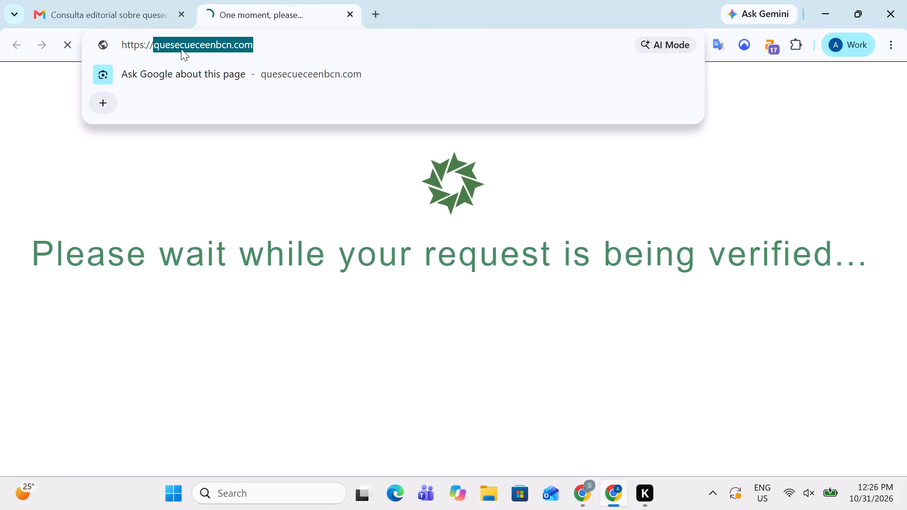
key("ctrl+c")
key("ctrl+c")
key("alt+Tab")
key("Down")
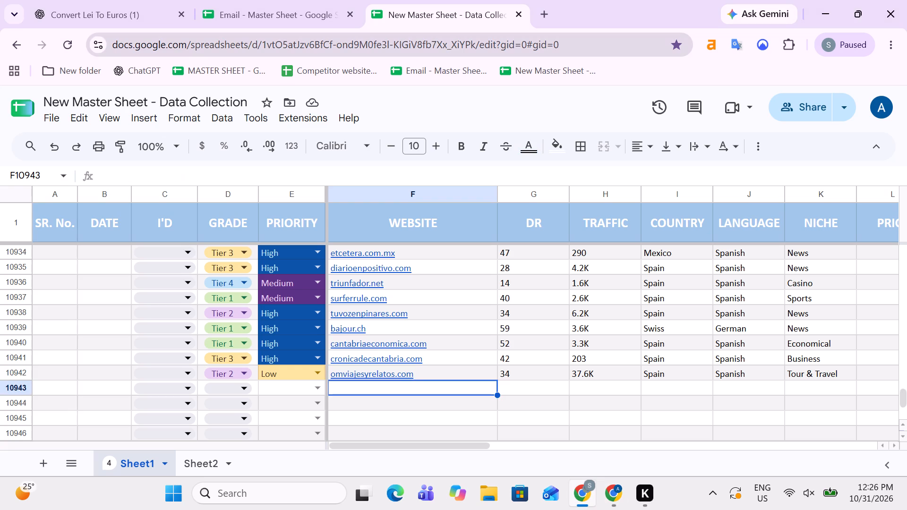
key("Return")
key("ctrl+v")
key("Tab")
Return to the quesecueceenbcn.com homepage and look up the site's domain metrics.
key("alt+Tab")
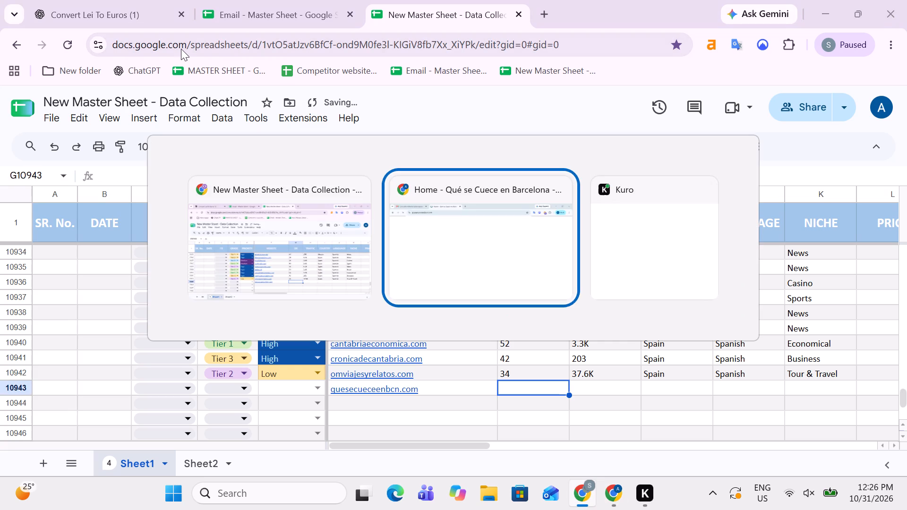
left_click(776, 46)
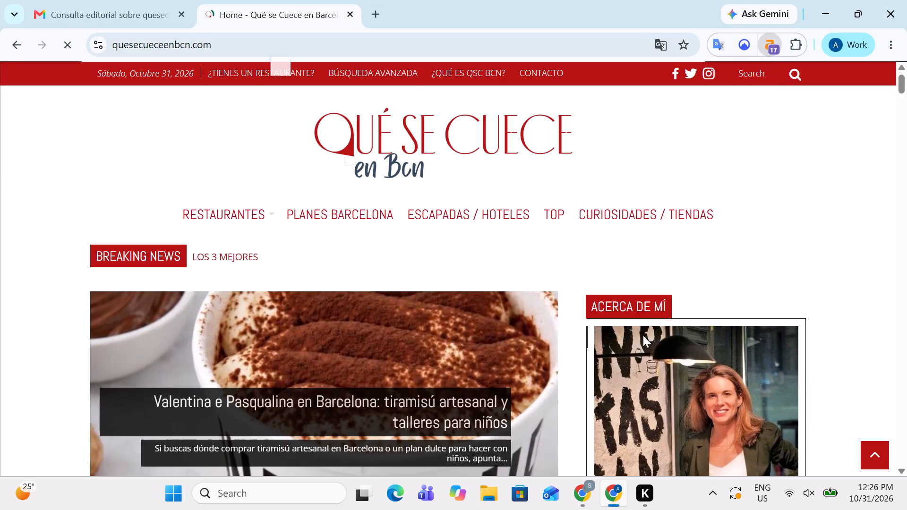
Record DR 17 and traffic 589 for quesecueceenbcn.com in the New Master Sheet.
key("alt+Tab")
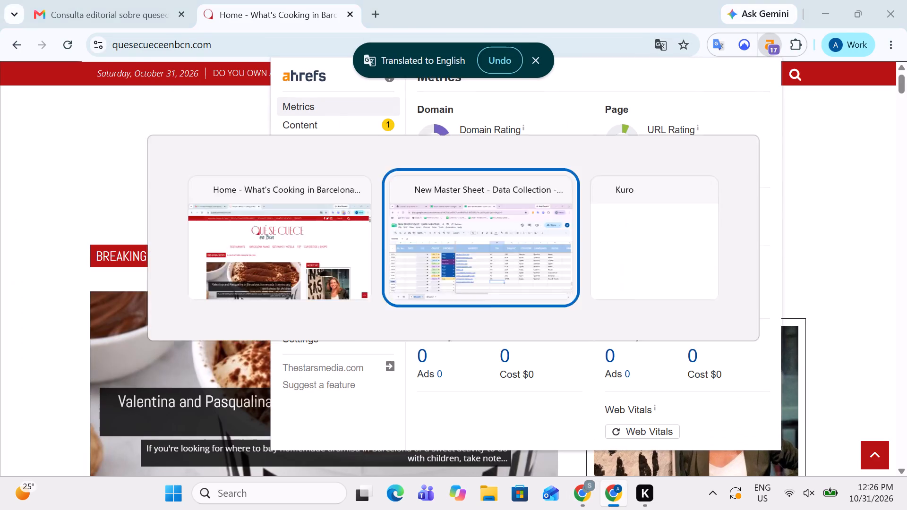
type("16")
key("BackSpace")
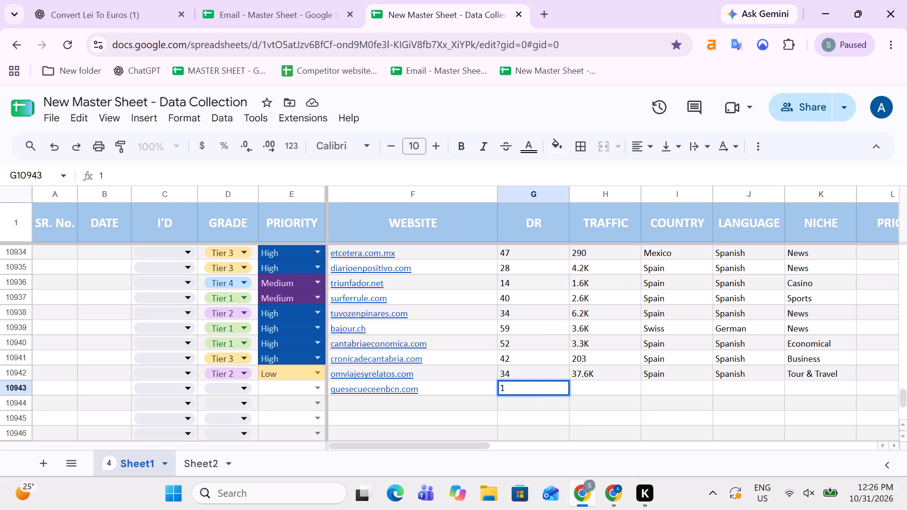
key("7")
key("Right")
key("alt+Tab")
key("alt+Tab")
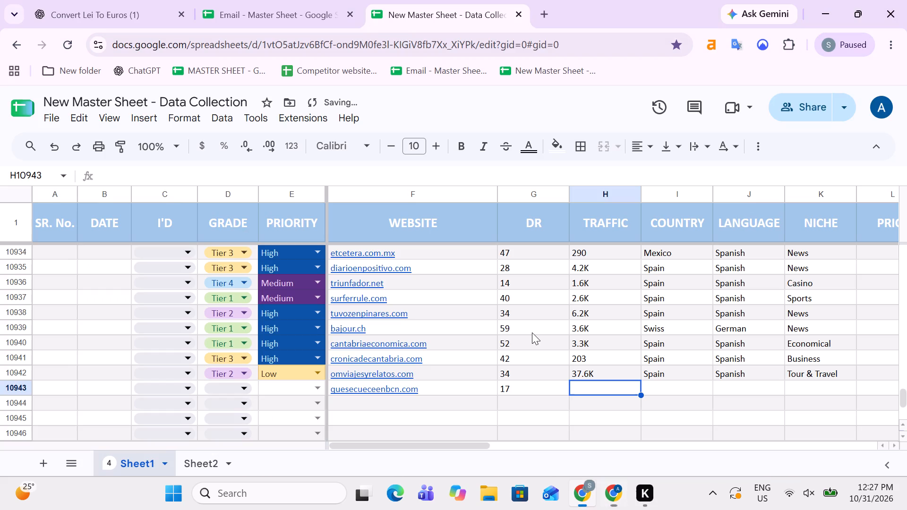
type("589")
key("Tab")
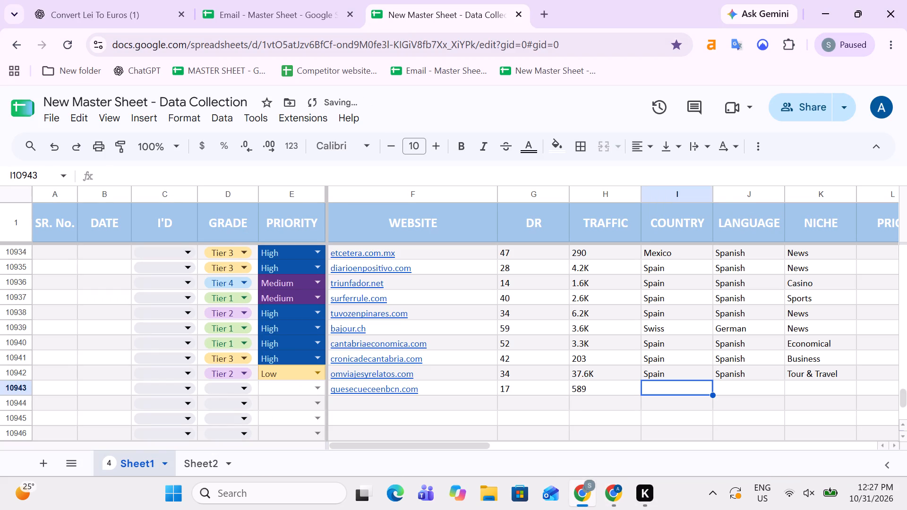
Set the country of quesecueceenbcn.com to Spain and its language to Spanish.
type("Sp")
key("Right")
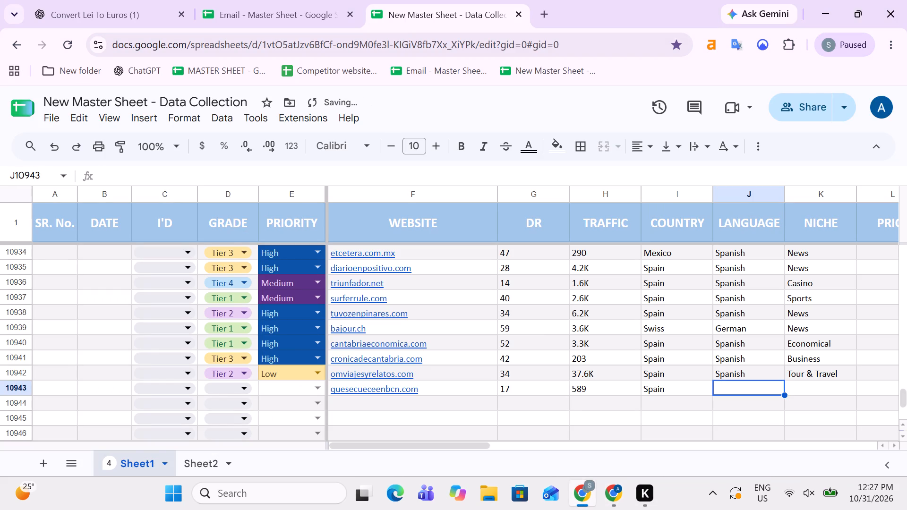
type("Sp")
key("Right")
key("alt+Tab")
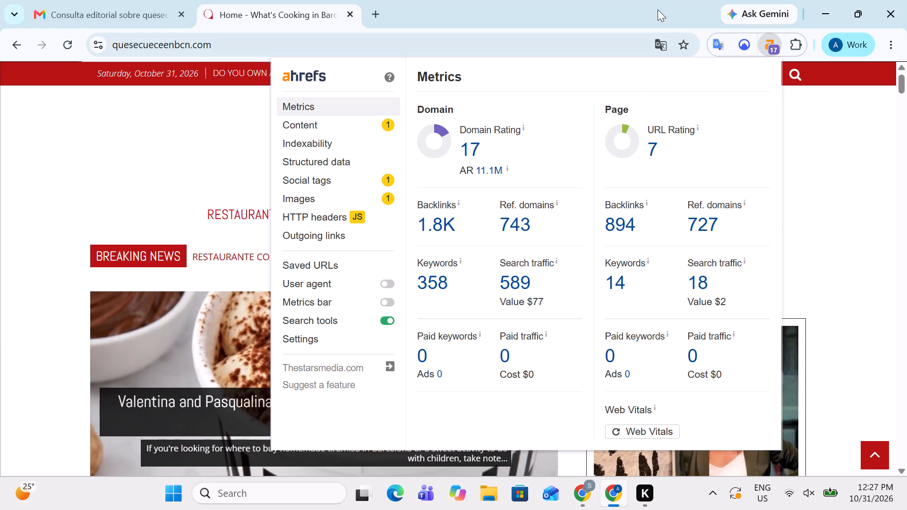
Skim the quesecueceenbcn.com homepage for its topic, search the site for casino777, and close the site.
left_click(659, 46)
scroll(420, 221, "down", 3)
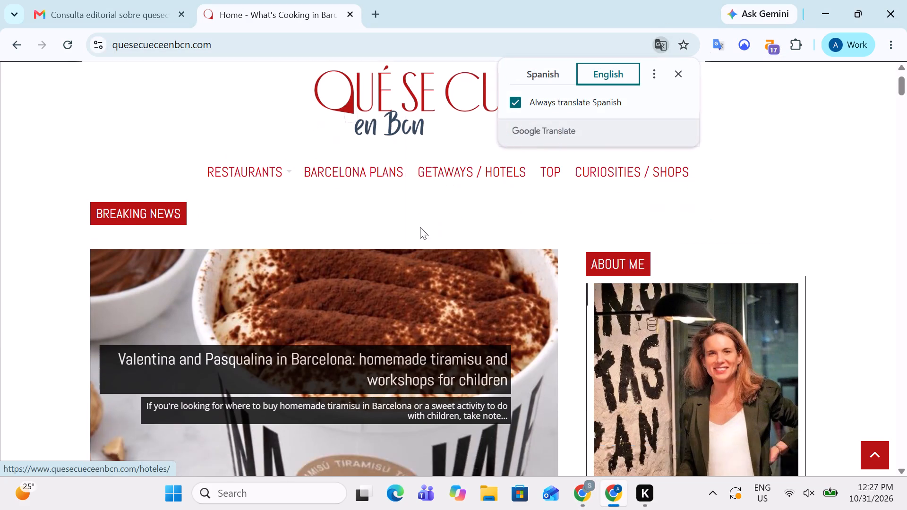
scroll(420, 227, "down", 5)
scroll(508, 289, "up", 14)
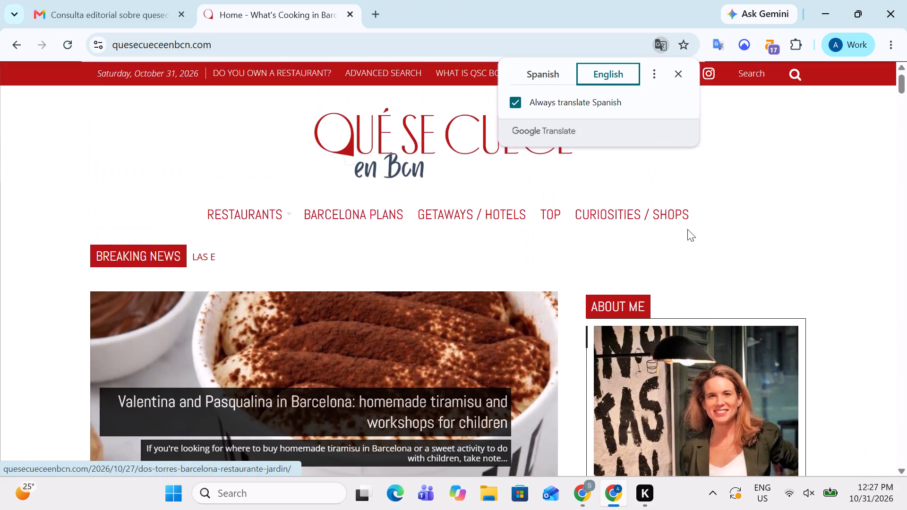
left_click(740, 71)
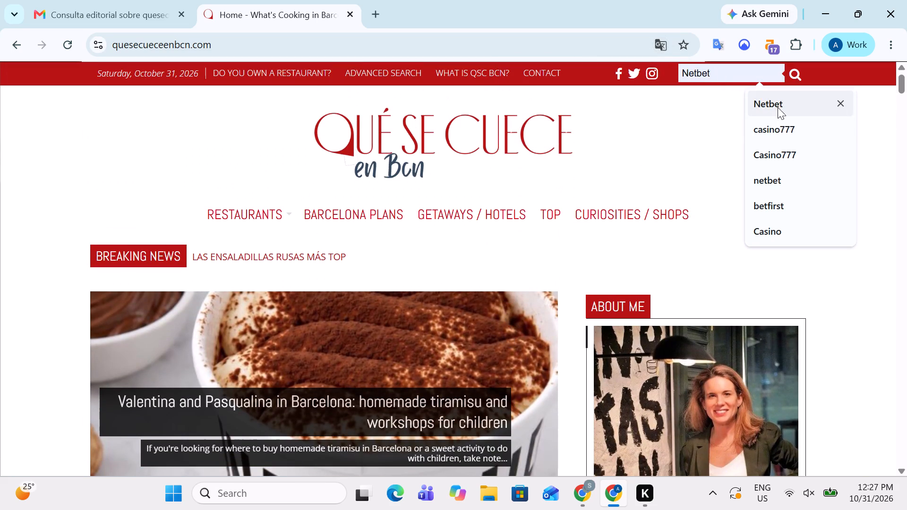
left_click(776, 126)
key("Return")
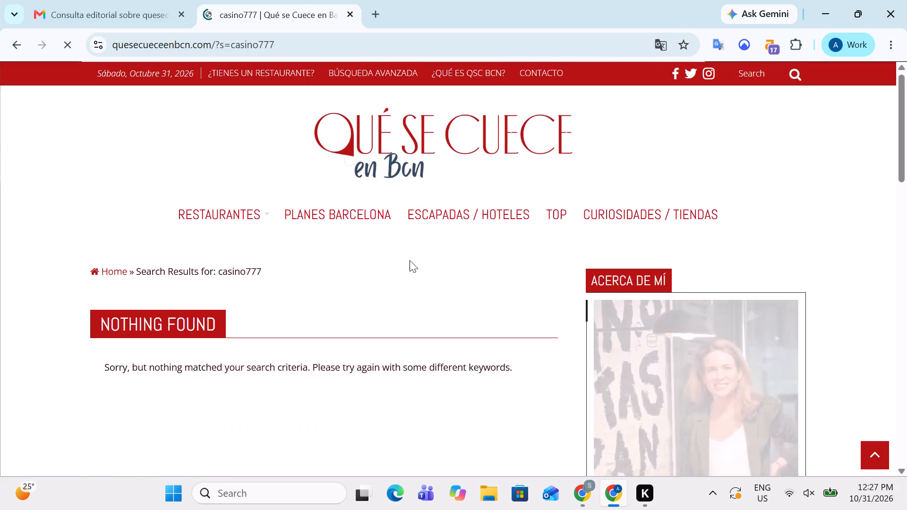
scroll(407, 263, "down", 2)
left_click(352, 13)
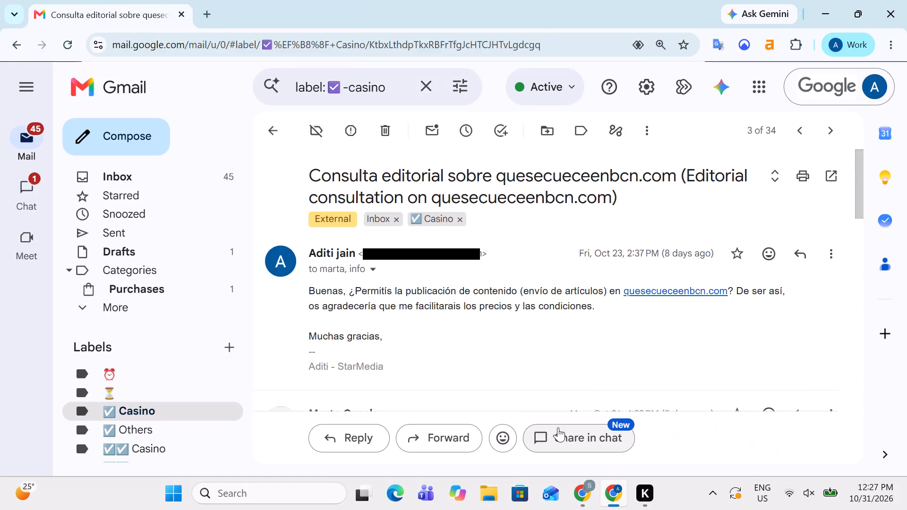
Set the niche of quesecueceenbcn.com to Food & Drinks in the New Master Sheet.
scroll(504, 323, "down", 4)
key("alt+Tab")
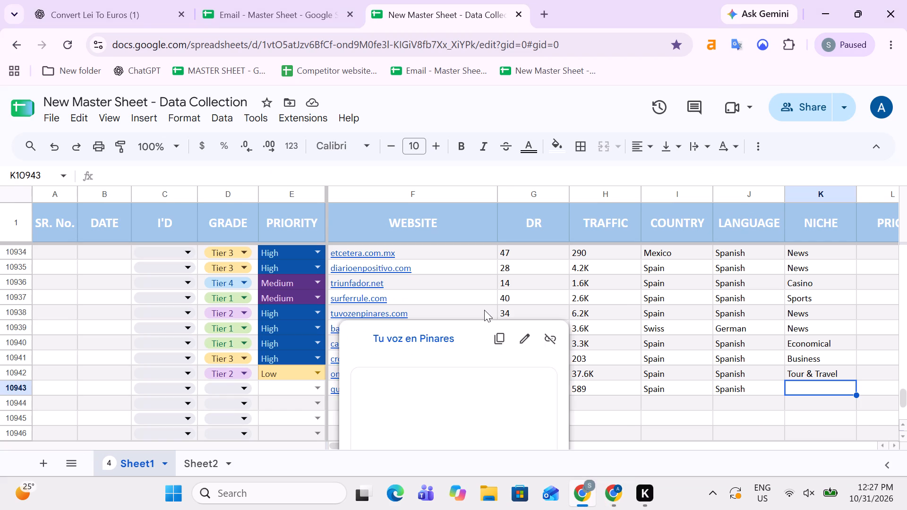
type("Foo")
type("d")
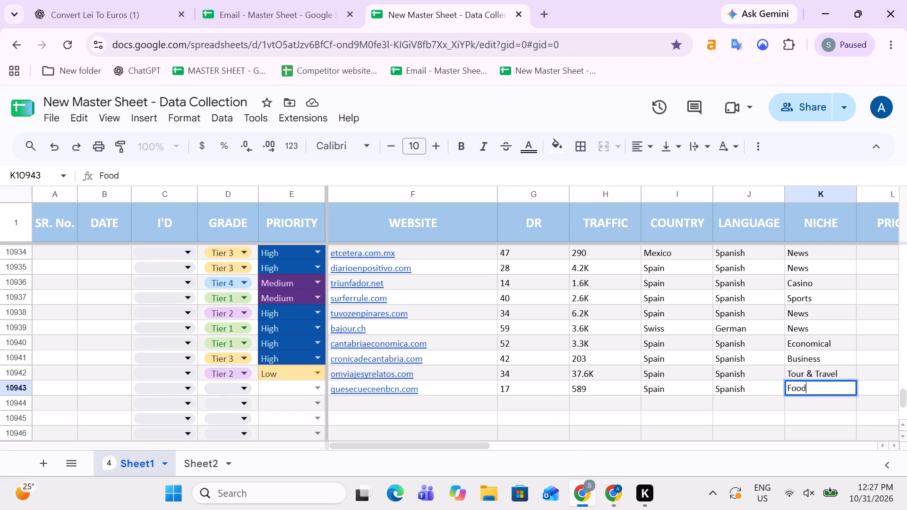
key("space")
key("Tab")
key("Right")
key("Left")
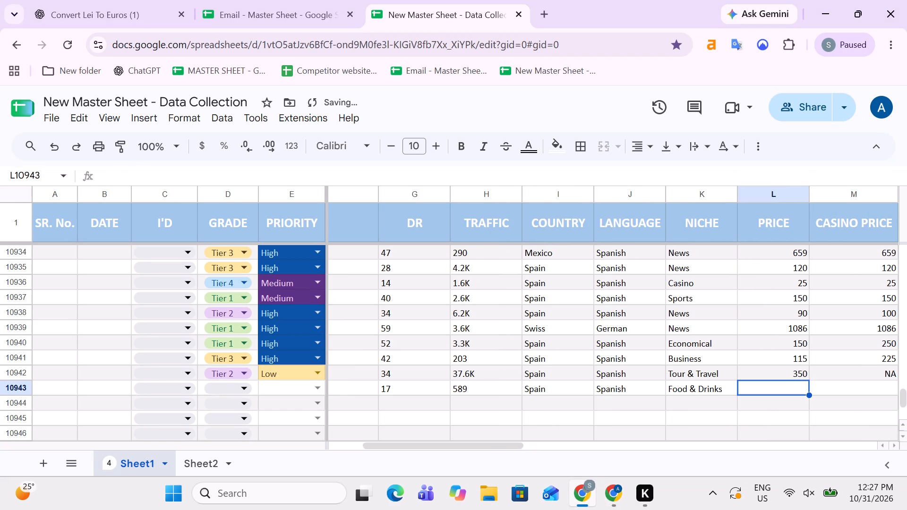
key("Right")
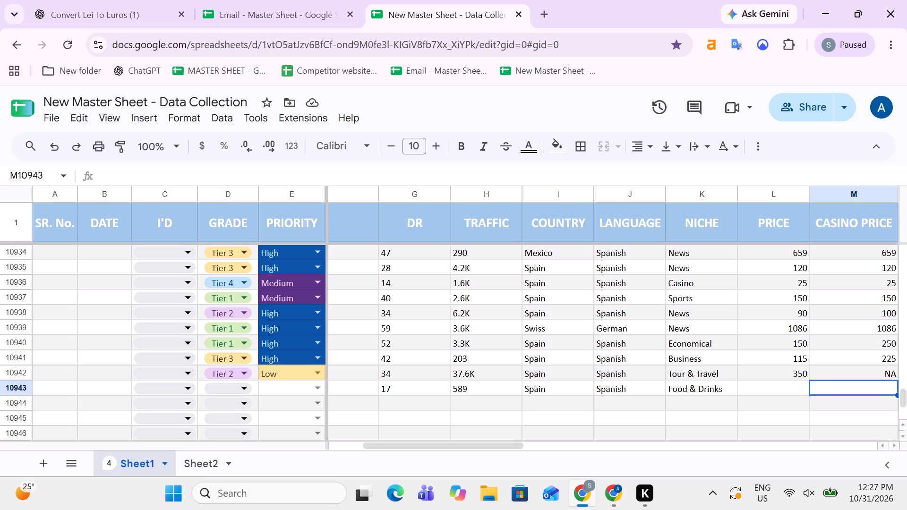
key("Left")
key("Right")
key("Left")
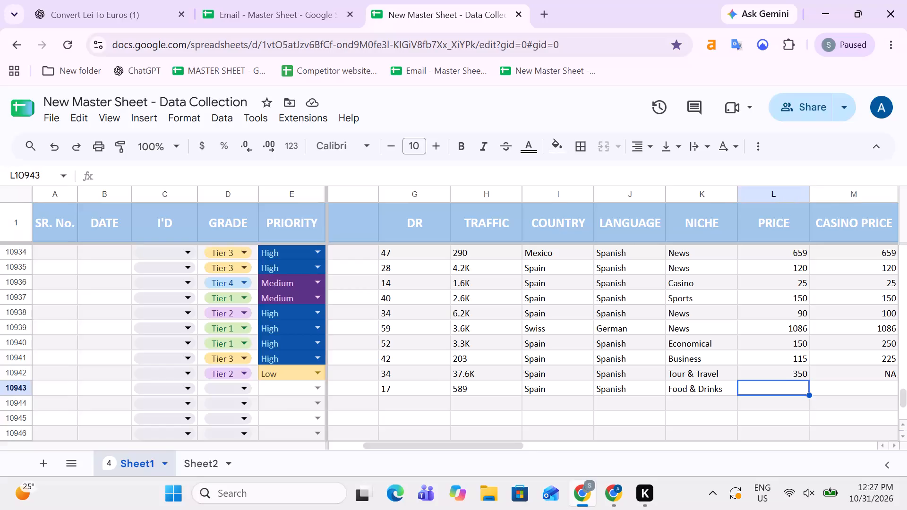
Enter 300 as both the price and the casino price for quesecueceenbcn.com.
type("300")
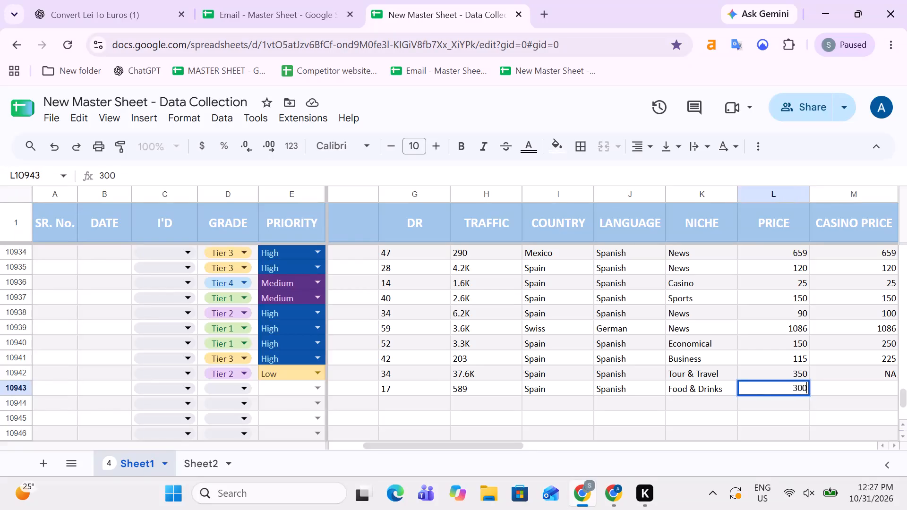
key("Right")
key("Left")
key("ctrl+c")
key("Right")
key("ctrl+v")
Set the website type of quesecueceenbcn.com to Unique.
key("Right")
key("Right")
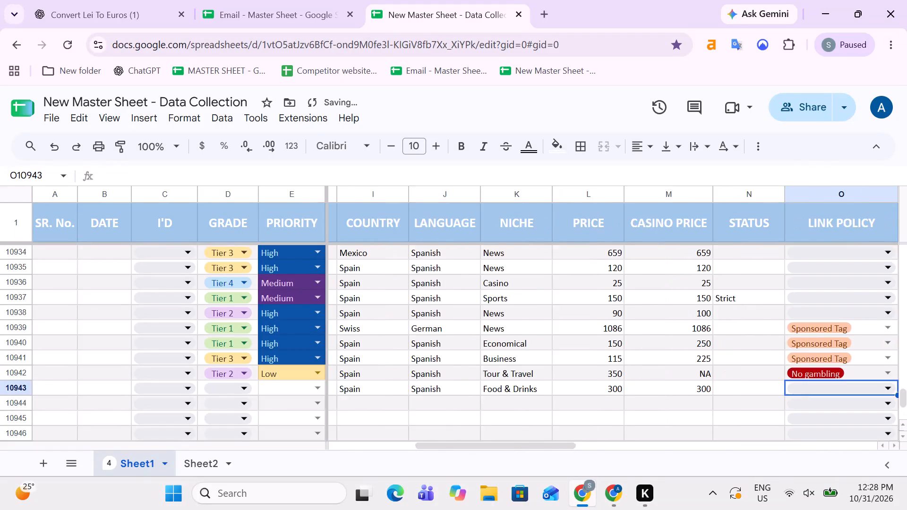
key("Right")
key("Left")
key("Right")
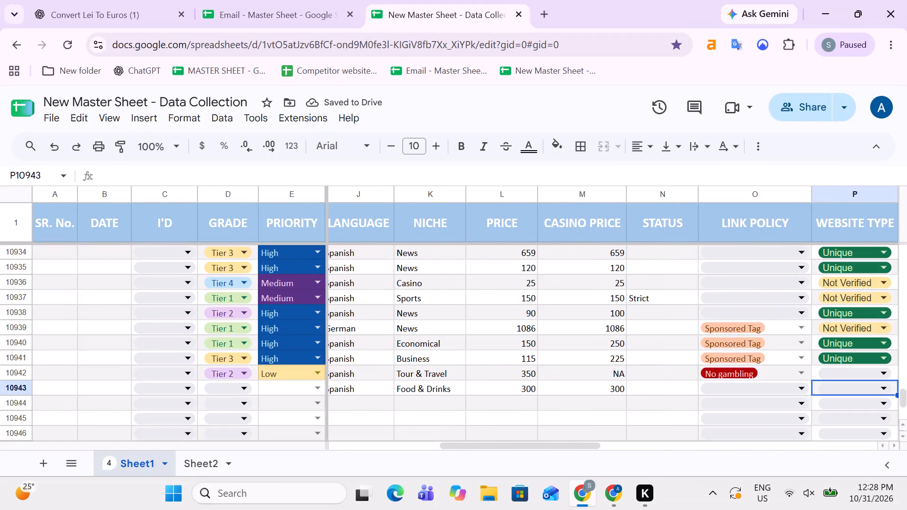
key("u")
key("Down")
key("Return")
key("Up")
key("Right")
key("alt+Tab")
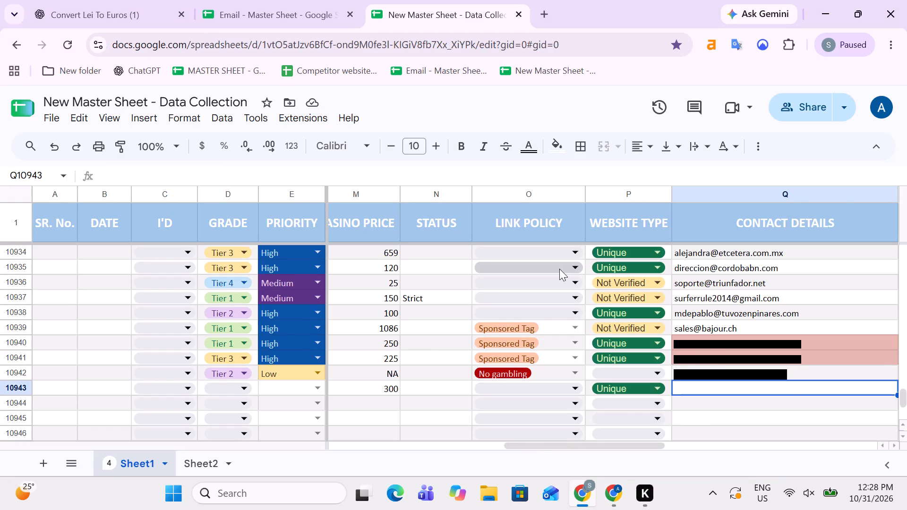
Set the priority of quesecueceenbcn.com to High.
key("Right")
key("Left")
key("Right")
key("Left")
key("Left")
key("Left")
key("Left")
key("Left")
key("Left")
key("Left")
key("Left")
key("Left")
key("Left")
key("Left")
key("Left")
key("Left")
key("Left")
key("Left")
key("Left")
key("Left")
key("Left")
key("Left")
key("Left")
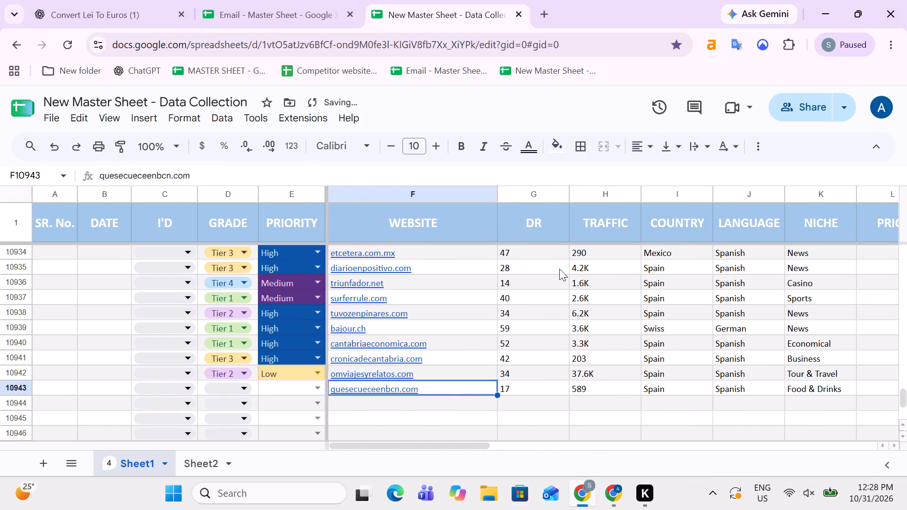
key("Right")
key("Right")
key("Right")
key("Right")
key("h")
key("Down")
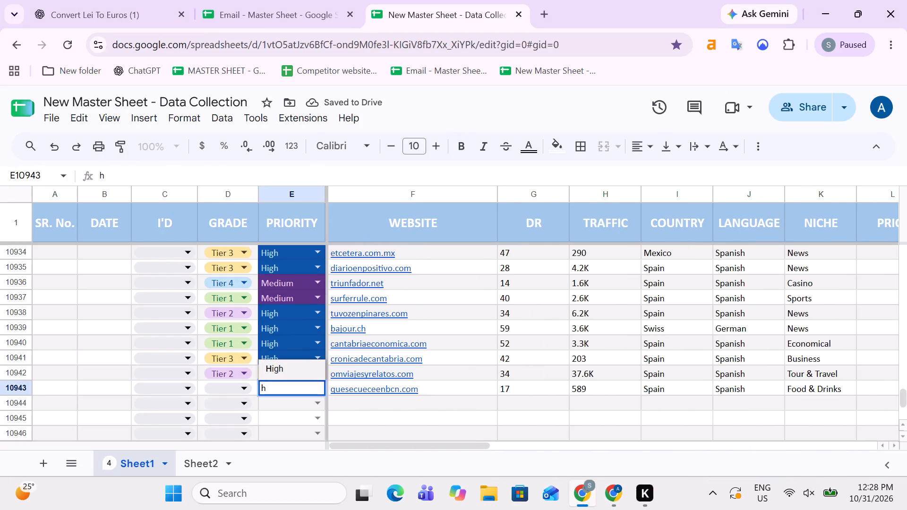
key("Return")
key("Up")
Set the grade of quesecueceenbcn.com to Tier 4.
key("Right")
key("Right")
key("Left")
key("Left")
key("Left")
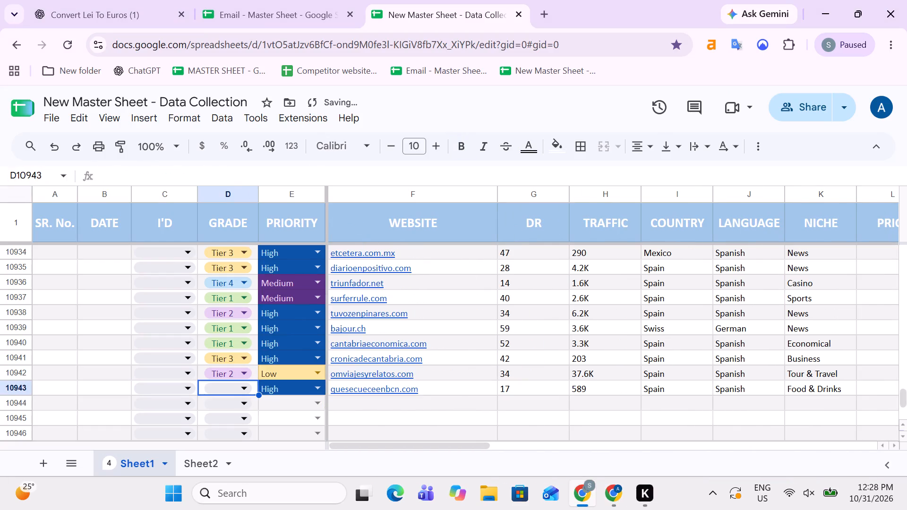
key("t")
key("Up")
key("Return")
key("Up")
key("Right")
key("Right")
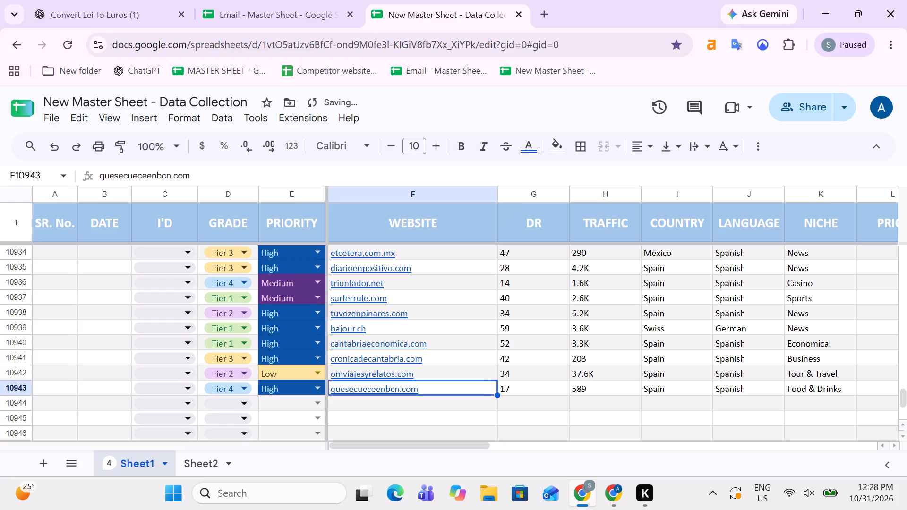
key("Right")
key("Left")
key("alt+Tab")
scroll(880, 277, "down", 6)
scroll(676, 241, "down", 11)
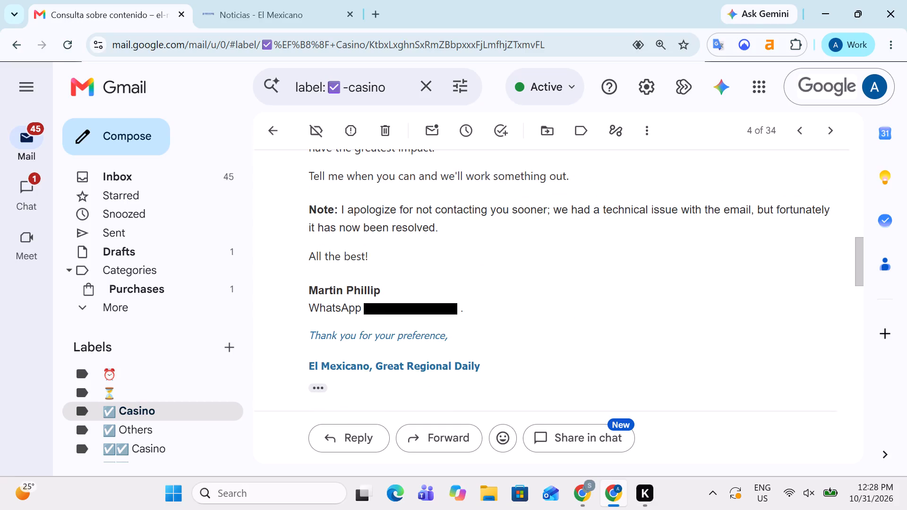
Expand the October 26 message to Publicidad in the El Mexicano conversation and look through its message options.
scroll(381, 276, "down", 2)
scroll(445, 268, "down", 1)
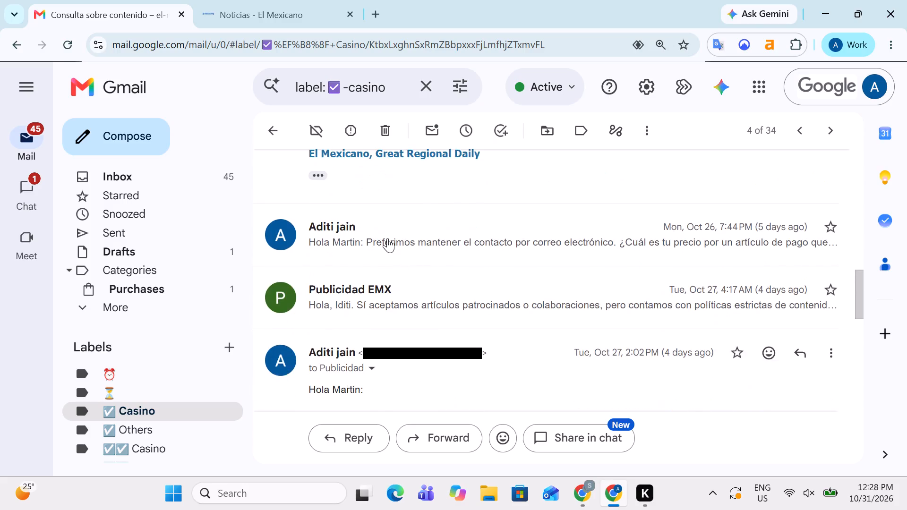
left_click(387, 238)
left_click(822, 238)
scroll(784, 273, "down", 3)
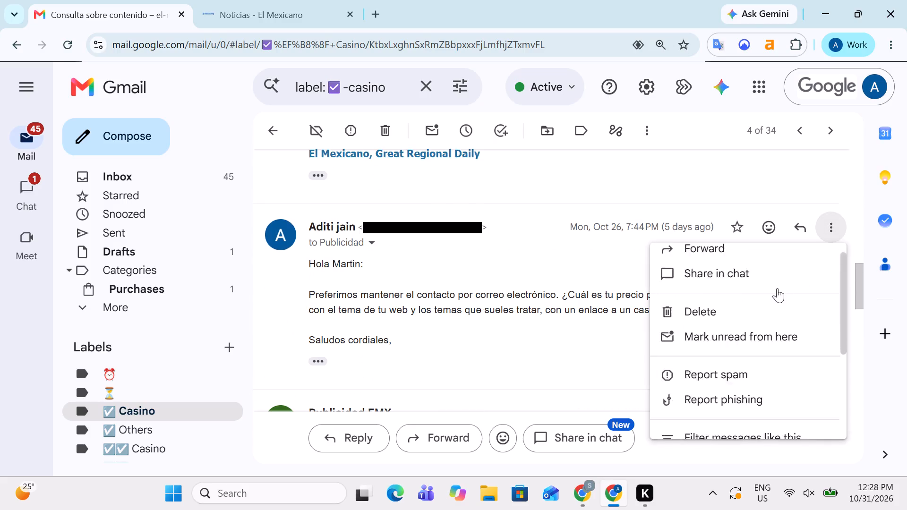
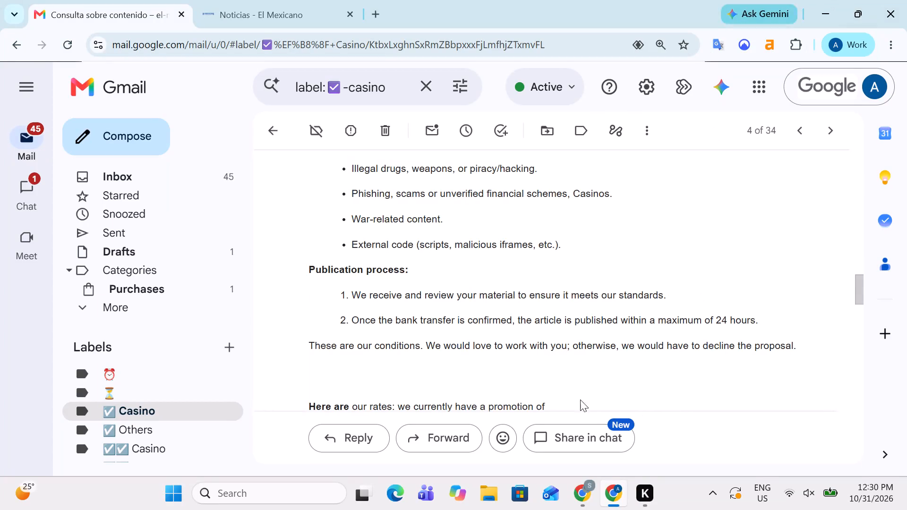
Read through El Mexicano's message for its publication process, guest post rates, and portal summary with SEO metrics.
scroll(561, 356, "down", 1)
scroll(393, 277, "down", 1)
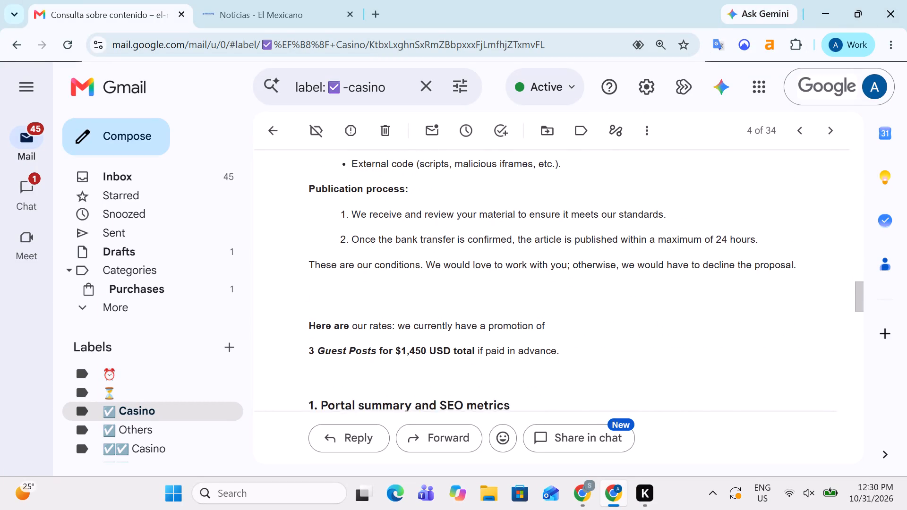
scroll(393, 277, "down", 1)
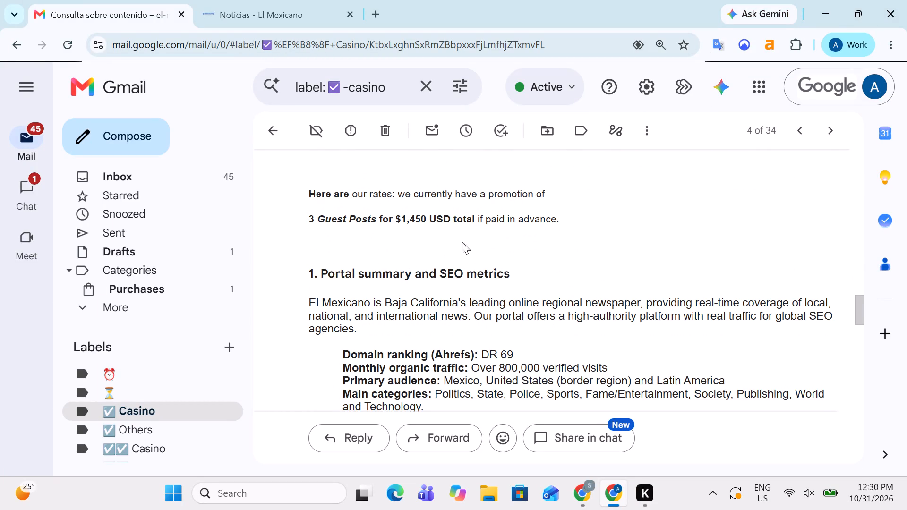
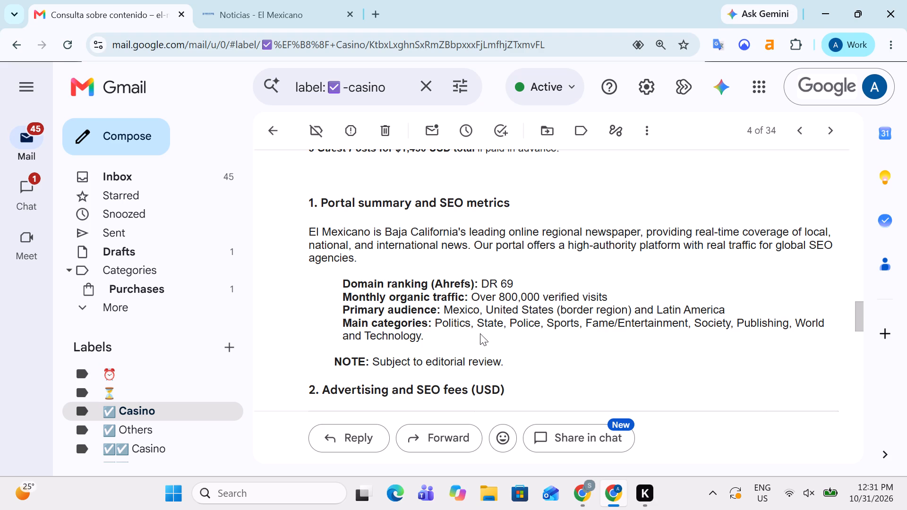
Read El Mexicano's advertising and SEO fee table for guest article, link insertion, and grey niche rates.
scroll(491, 338, "down", 1)
scroll(440, 336, "down", 1)
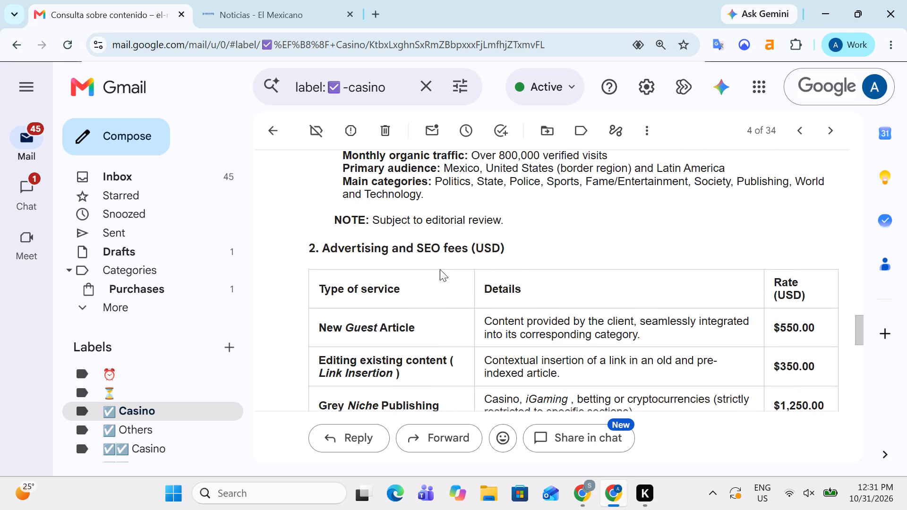
scroll(515, 239, "down", 1)
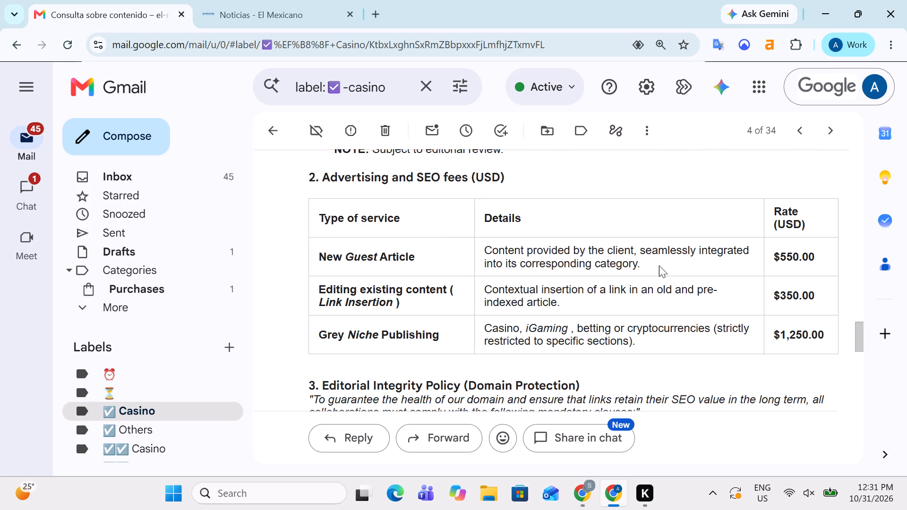
scroll(443, 342, "down", 1)
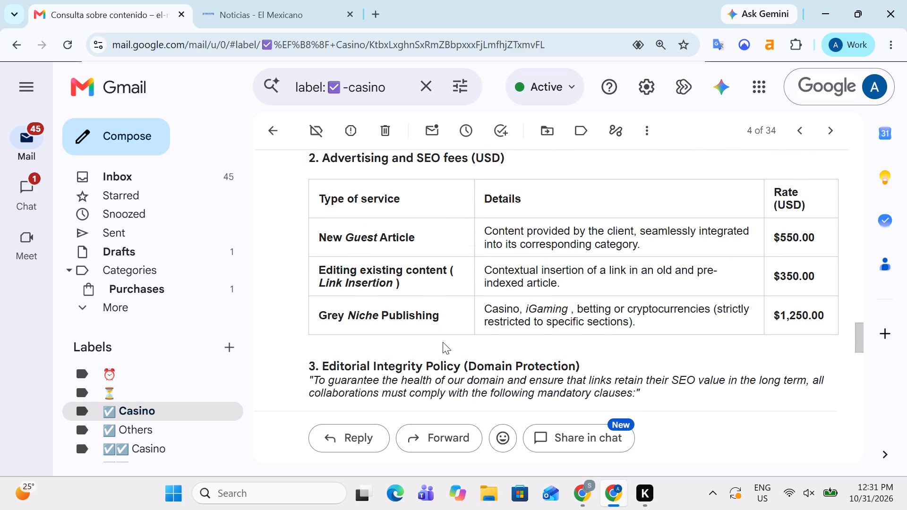
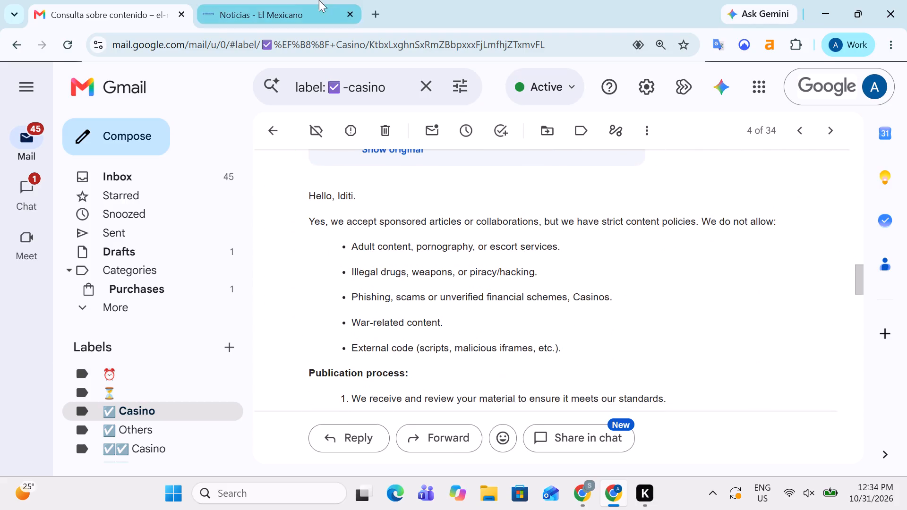
Close the ad popup on the El Mexicano website and copy its domain, el-mexicano.com.mx.
left_click(299, 0)
left_click(601, 235)
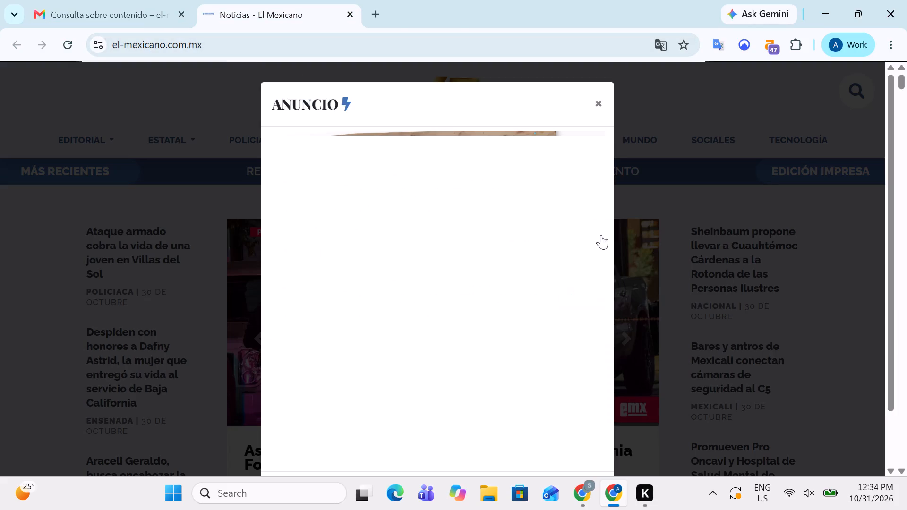
left_click(598, 102)
scroll(510, 340, "down", 3)
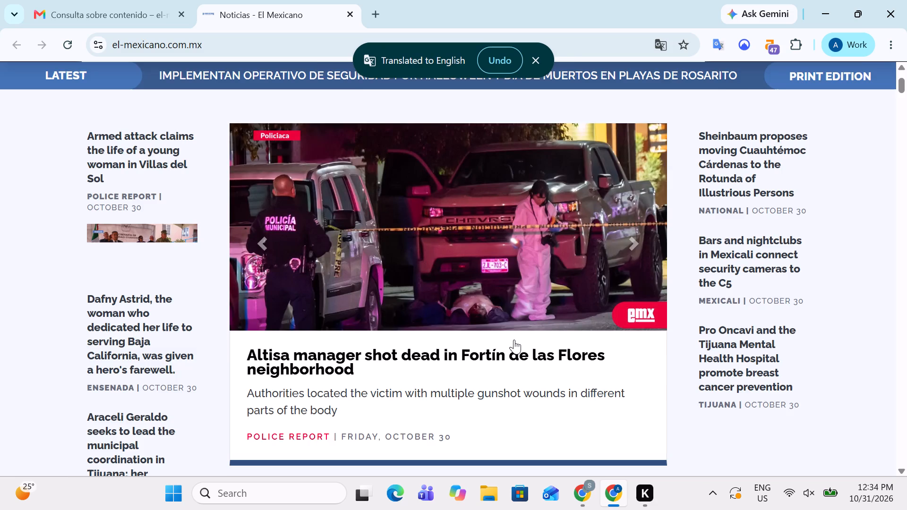
scroll(514, 340, "down", 1)
scroll(404, 342, "up", 5)
left_click(271, 49)
left_click_drag(271, 49, 158, 53)
key("ctrl+c")
key("ctrl+c")
key("ctrl+c")
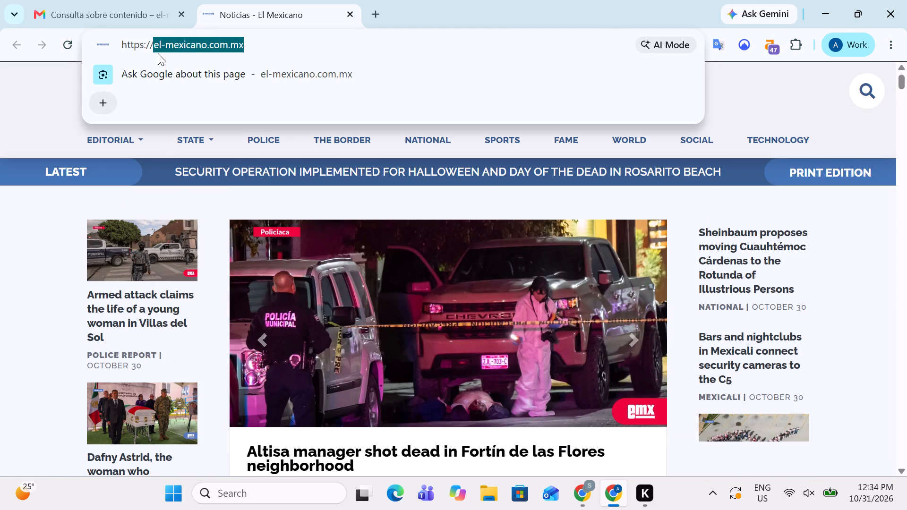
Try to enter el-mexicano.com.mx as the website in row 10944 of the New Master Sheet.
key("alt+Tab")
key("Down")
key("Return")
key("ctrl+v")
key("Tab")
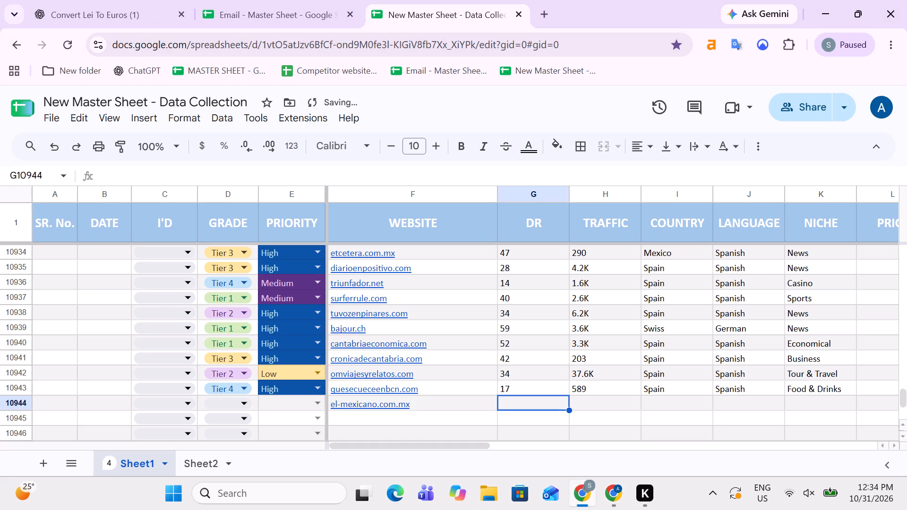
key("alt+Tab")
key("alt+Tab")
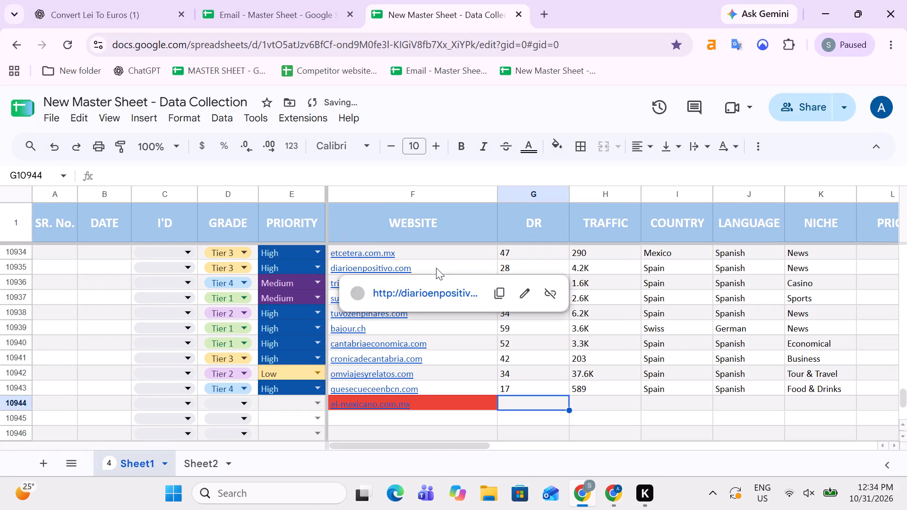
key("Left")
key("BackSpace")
Search the New Master Sheet for an existing el-mexicano.com.mx entry.
key("ctrl+f")
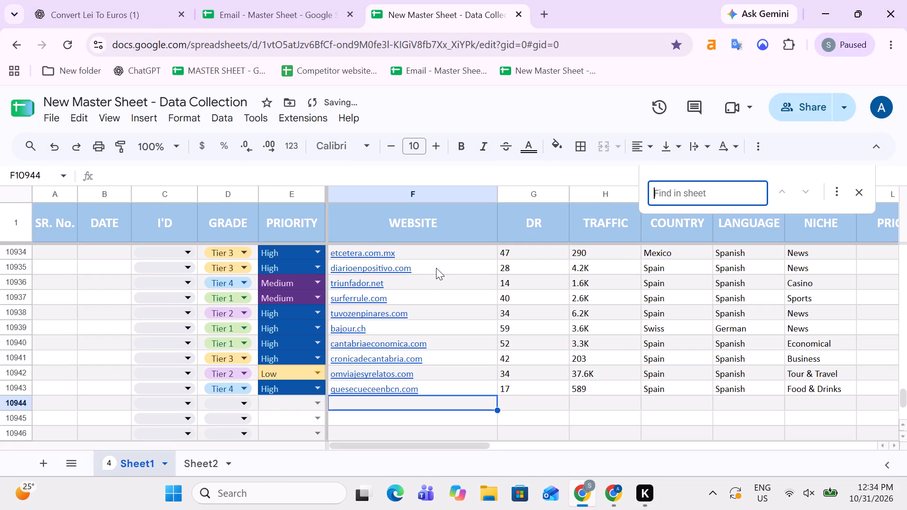
key("ctrl+v")
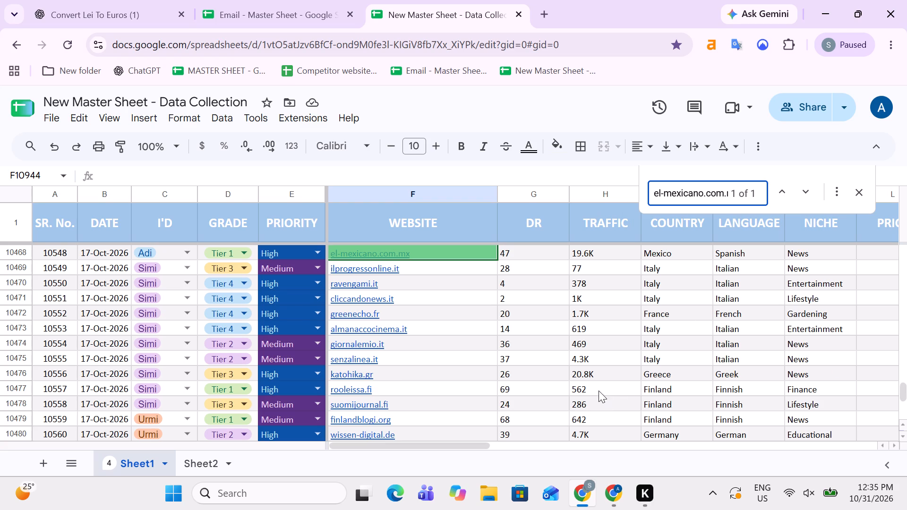
scroll(576, 335, "up", 1)
left_click(530, 320)
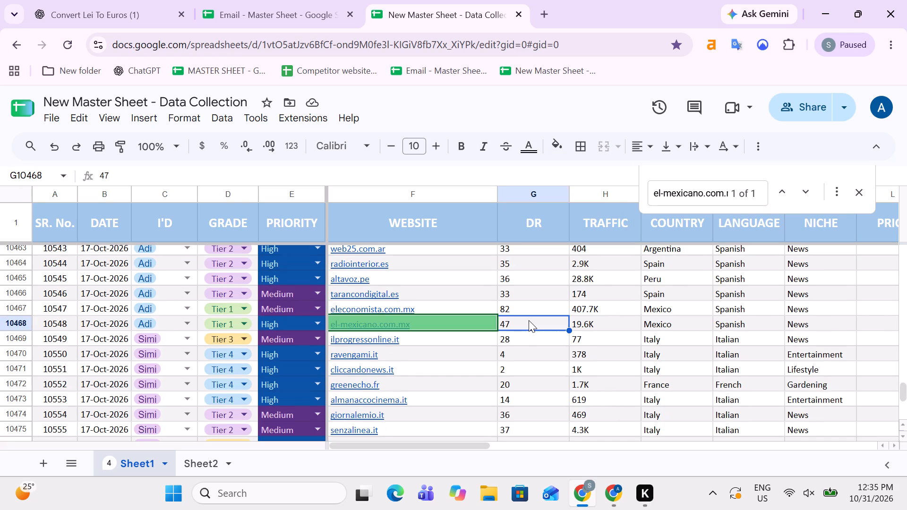
Review the price, status, link policy and website type of el-mexicano.com.mx in row 10468 and copy its contact address.
key("Right")
key("Right")
key("Right")
key("Right")
key("Right")
key("Right")
key("Right")
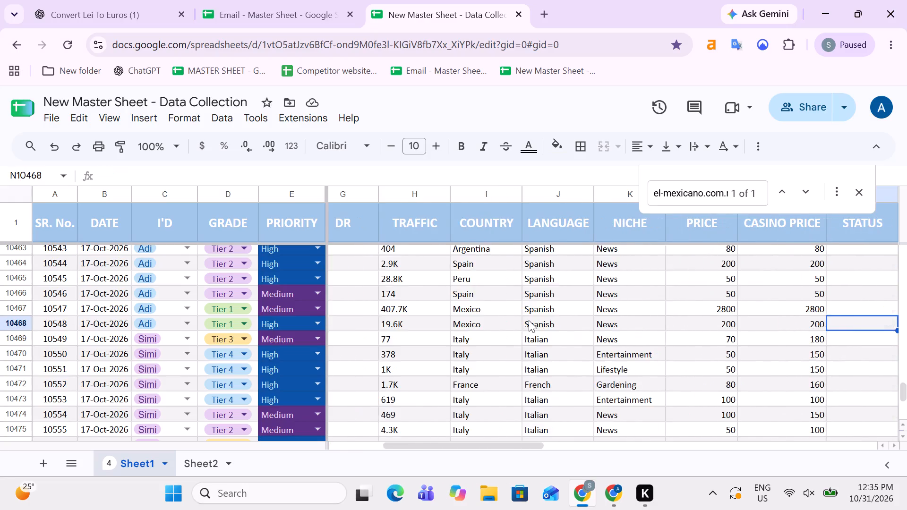
key("Right")
key("Right")
key("Right")
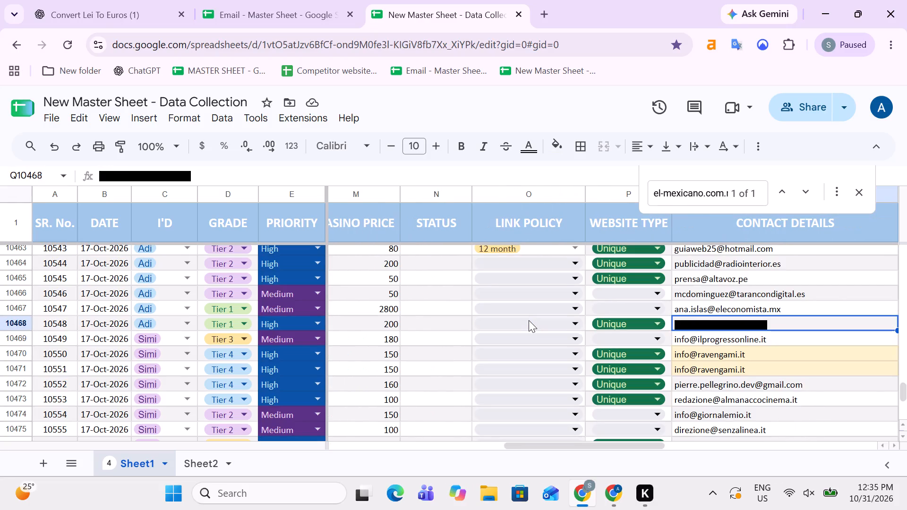
key("Left")
key("Left")
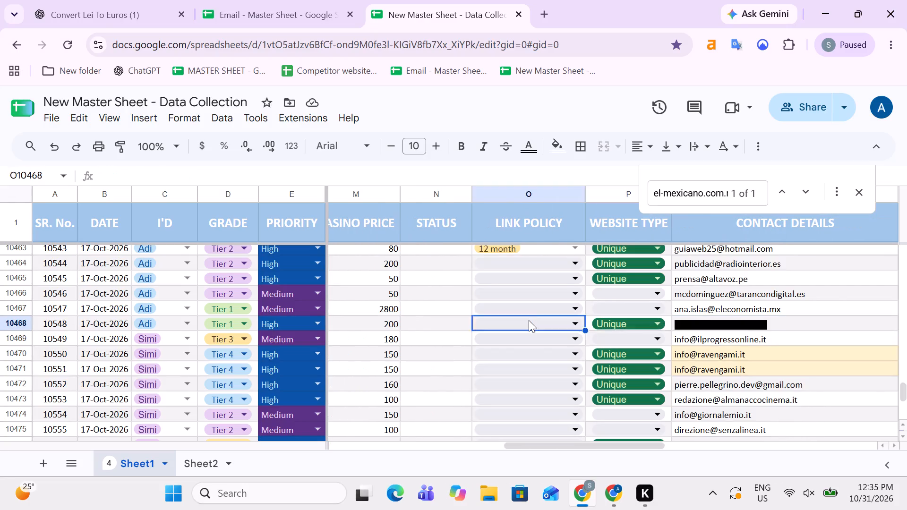
key("Right")
key("Right")
key("Left")
key("Right")
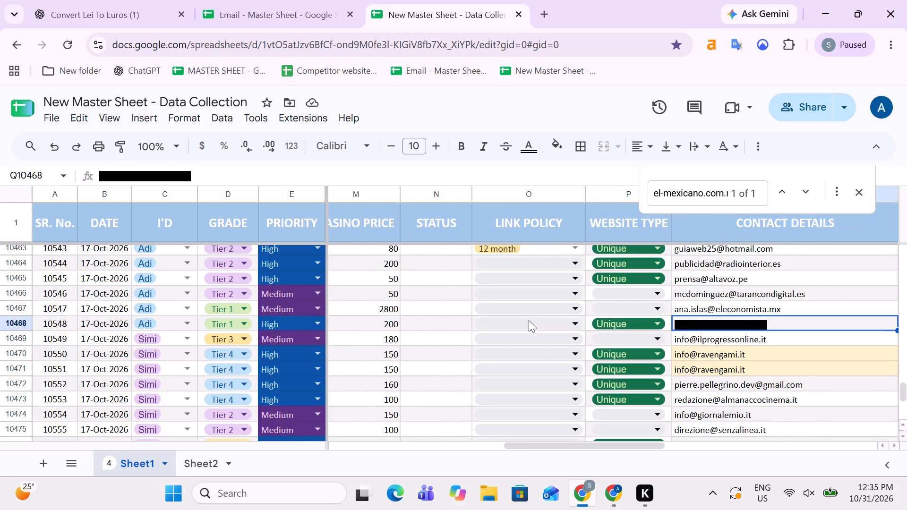
key("Left")
key("Left")
key("Right")
key("Right")
key("ctrl+c")
Compare the Publicidad EMX sender's address in the Casino-labelled email with the contact details in row 10468.
key("alt+Tab")
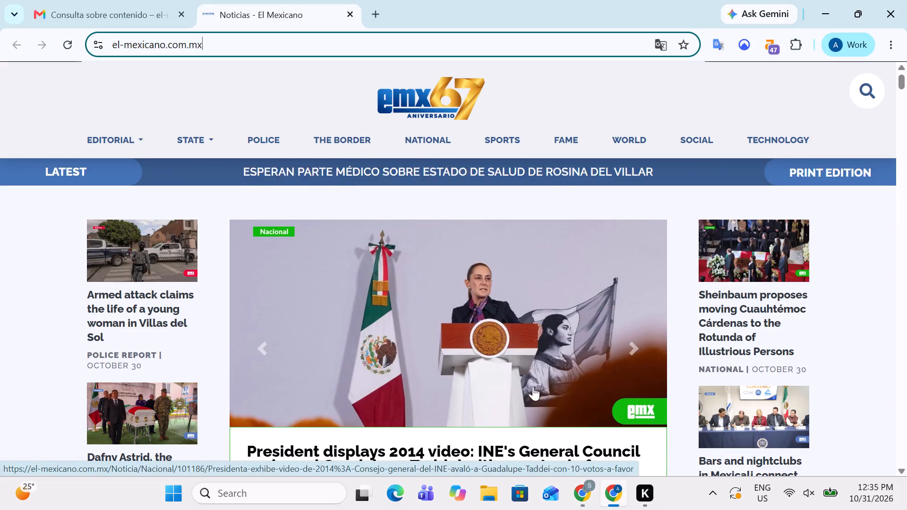
left_click(109, 0)
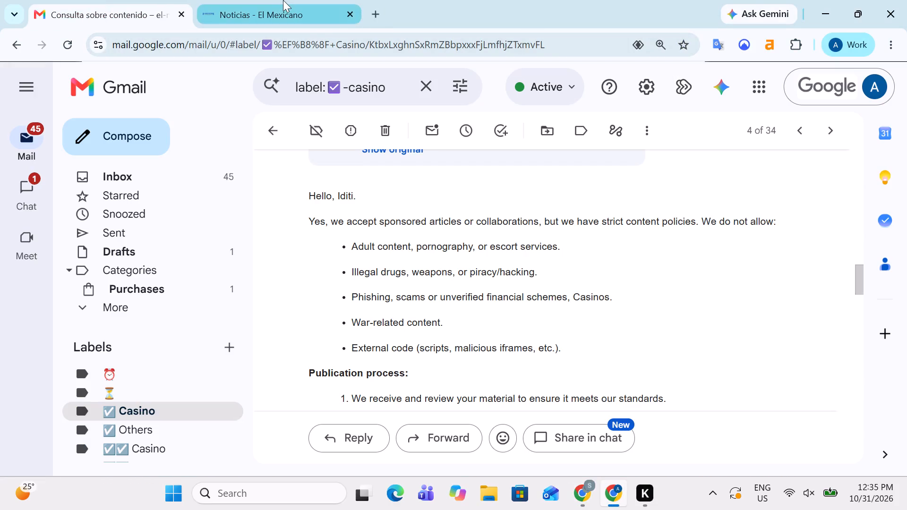
scroll(479, 346, "down", 3)
scroll(481, 359, "up", 6)
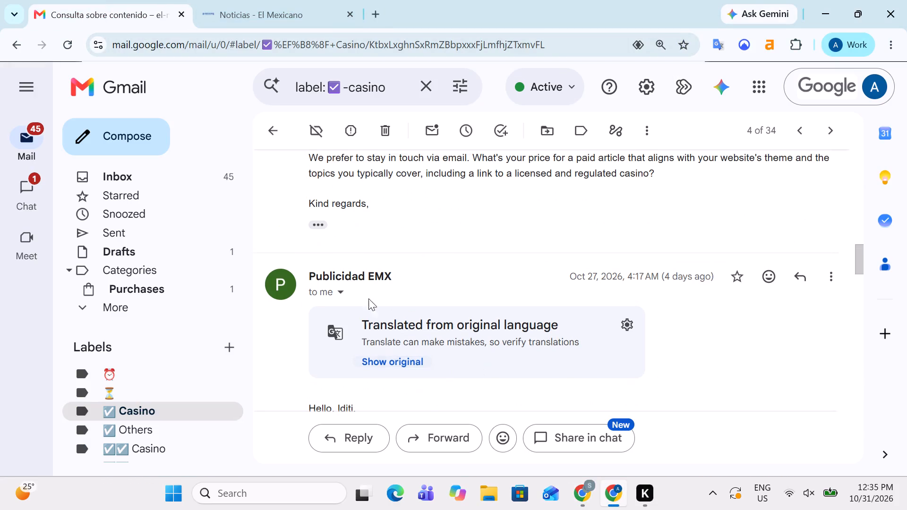
scroll(359, 286, "up", 1)
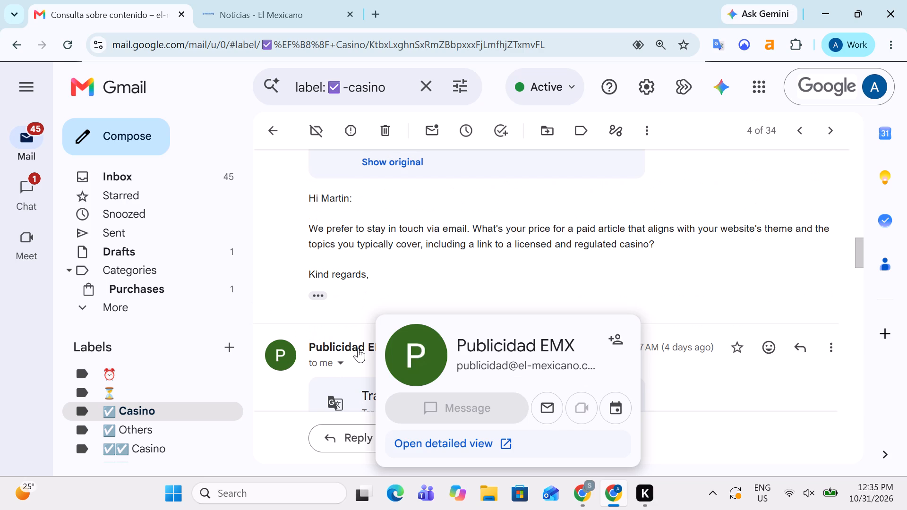
key("alt+Tab")
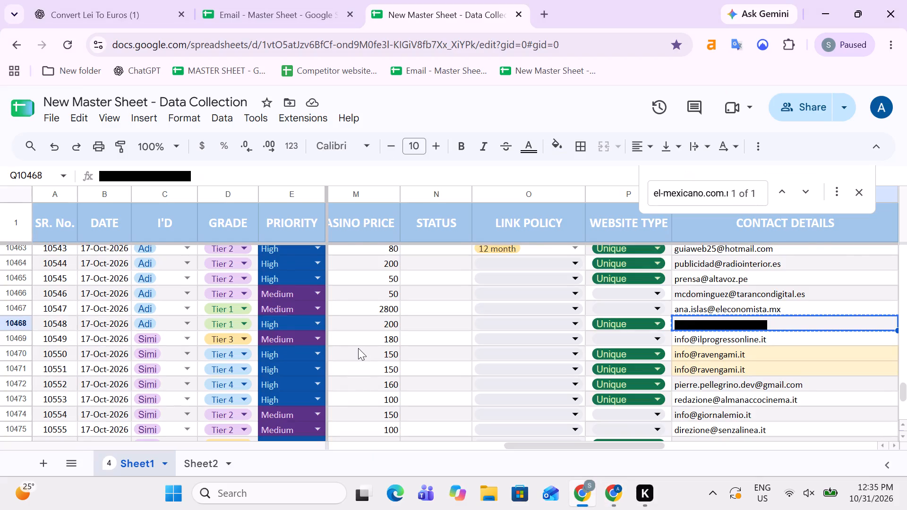
Search the Gmail mailbox for the contact address copied from row 10468.
key("alt+Tab")
left_click(302, 0)
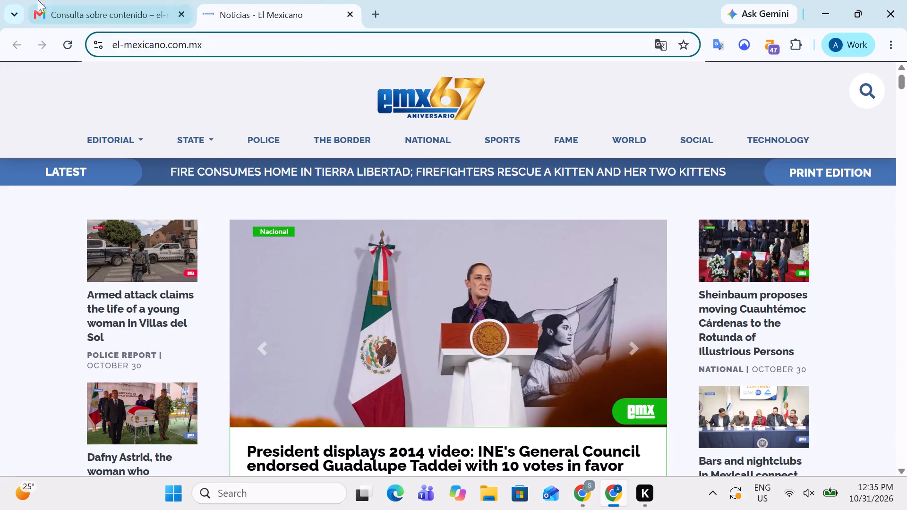
left_click(109, 0)
left_click(430, 86)
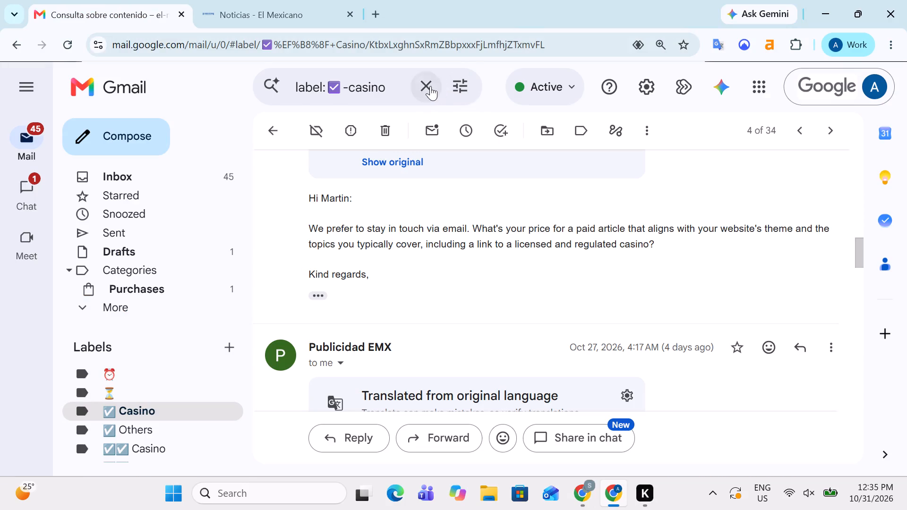
key("ctrl+v")
key("Return")
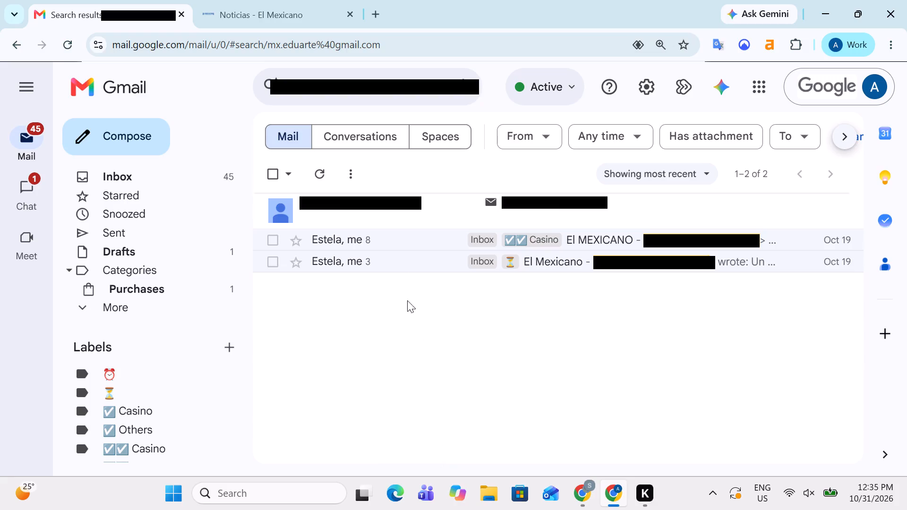
Open the hourglass-labelled El Mexicano conversation, translate its first message to English, and read through the thread.
left_click(397, 266)
scroll(445, 290, "down", 3)
scroll(446, 291, "up", 2)
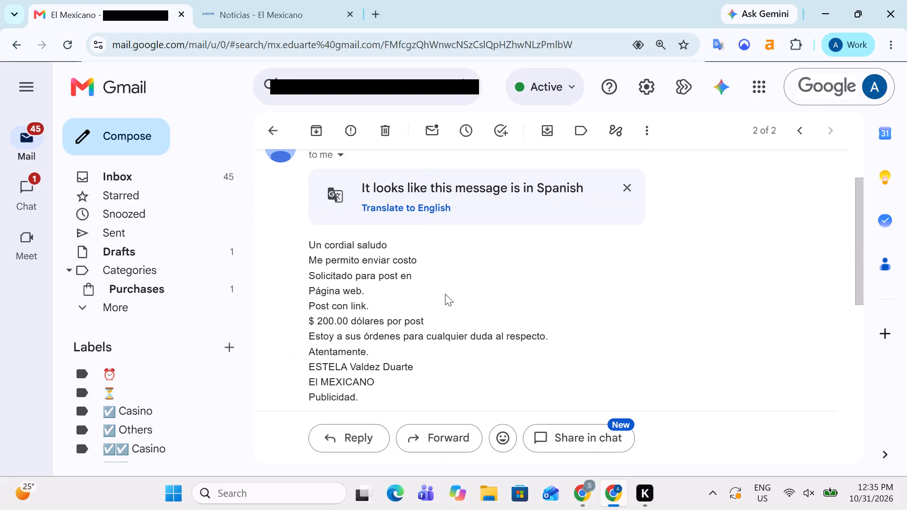
left_click(397, 216)
scroll(467, 300, "up", 2)
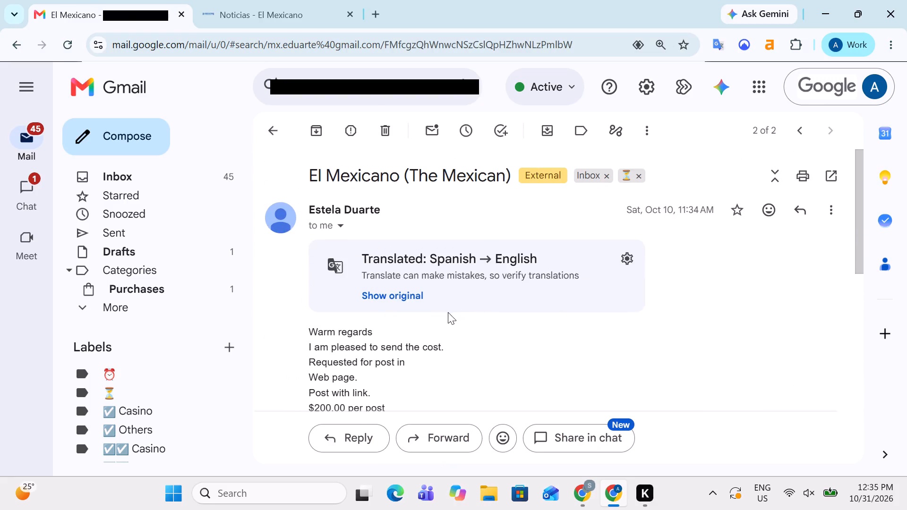
scroll(433, 285, "down", 8)
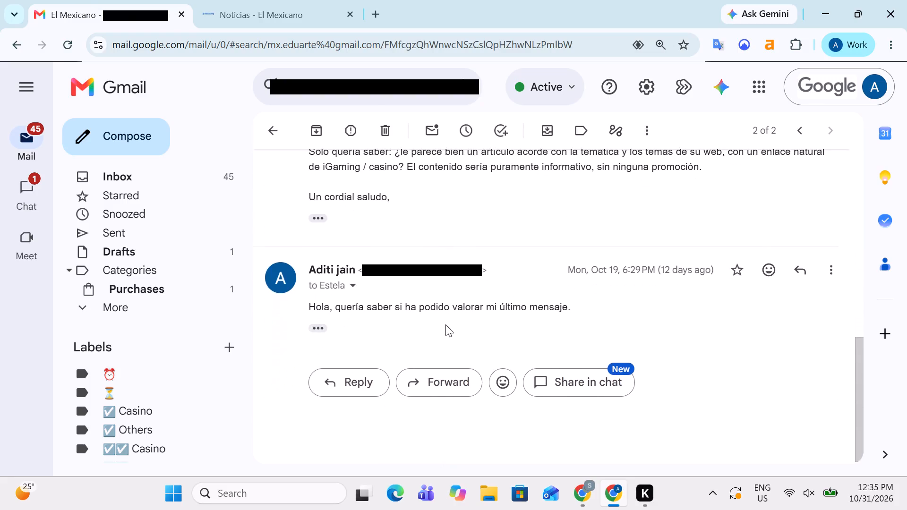
scroll(451, 335, "up", 2)
scroll(632, 306, "down", 2)
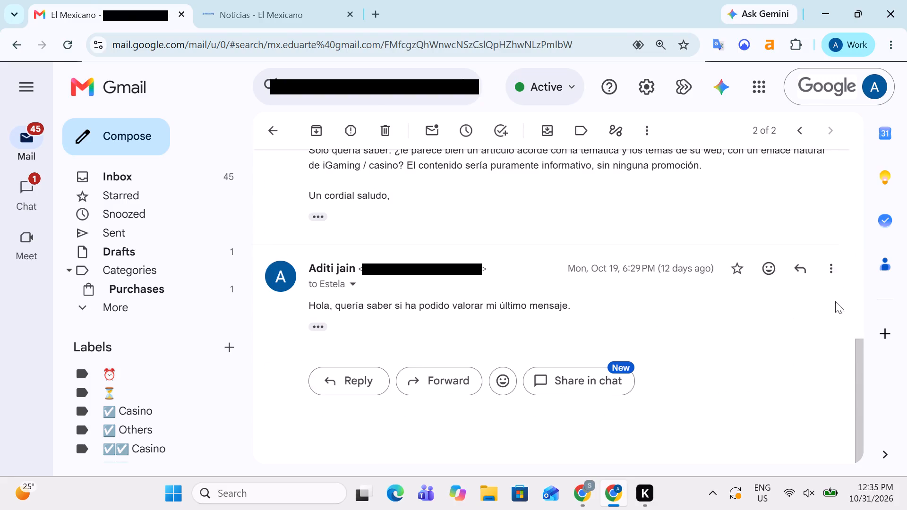
Translate the conversation's last follow-up message, sent on Oct 19, and read it.
left_click(846, 263)
scroll(778, 382, "down", 4)
left_click(692, 310)
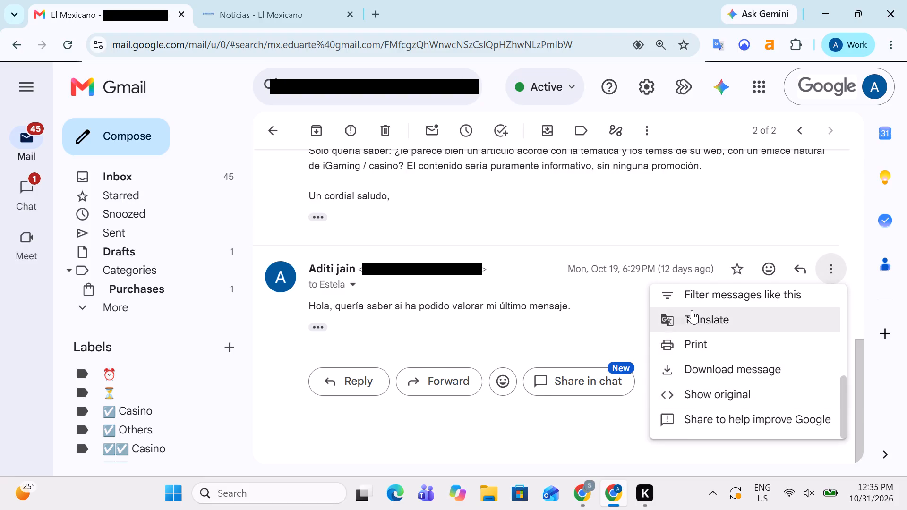
scroll(559, 363, "down", 2)
scroll(456, 346, "up", 2)
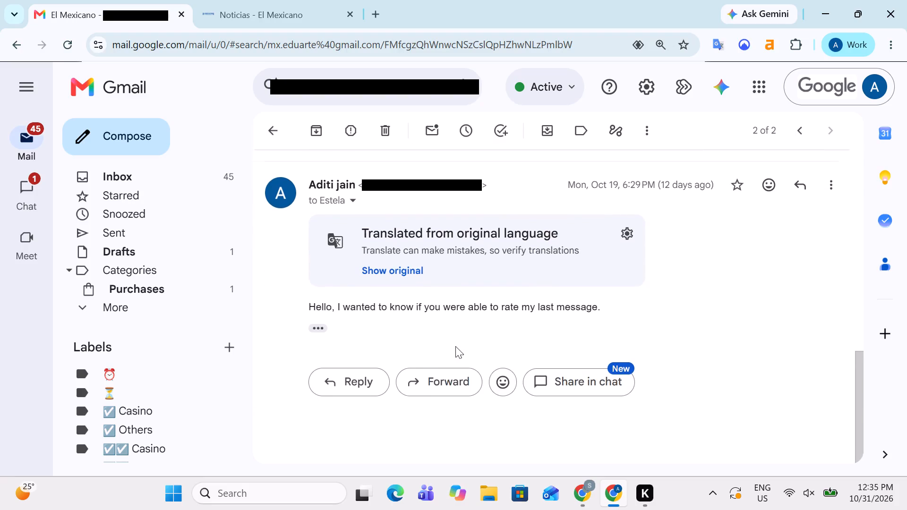
Review the "El Mexicano (The Mexican)" conversation in Gmail and replace its hourglass label with the double-check Casino label.
scroll(455, 346, "up", 6)
scroll(443, 298, "down", 1)
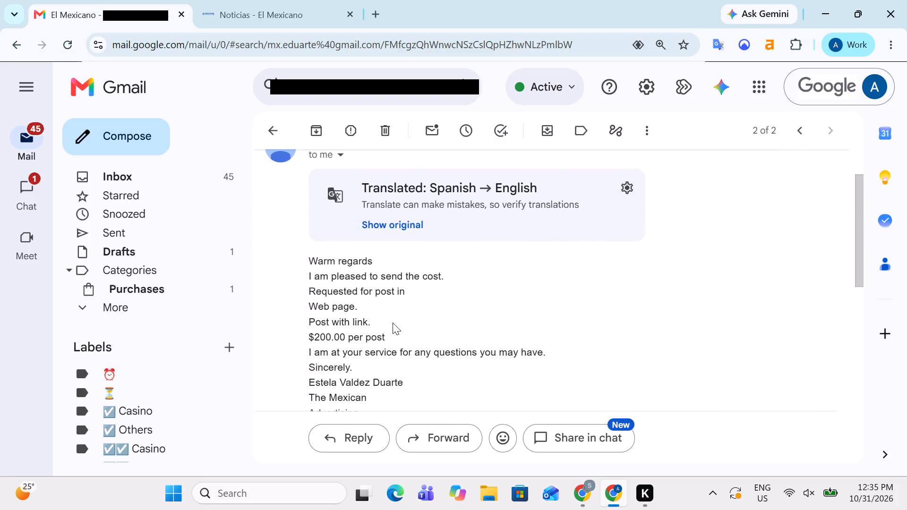
scroll(492, 337, "down", 1)
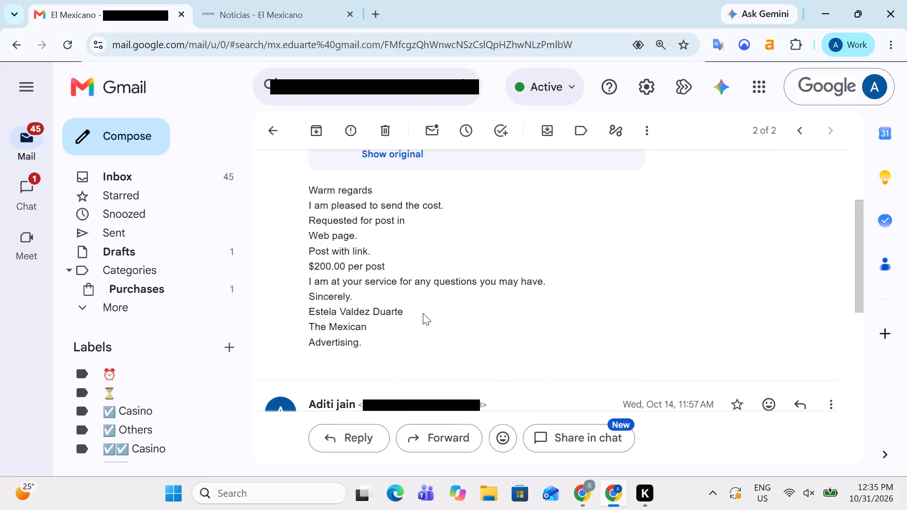
scroll(447, 326, "up", 7)
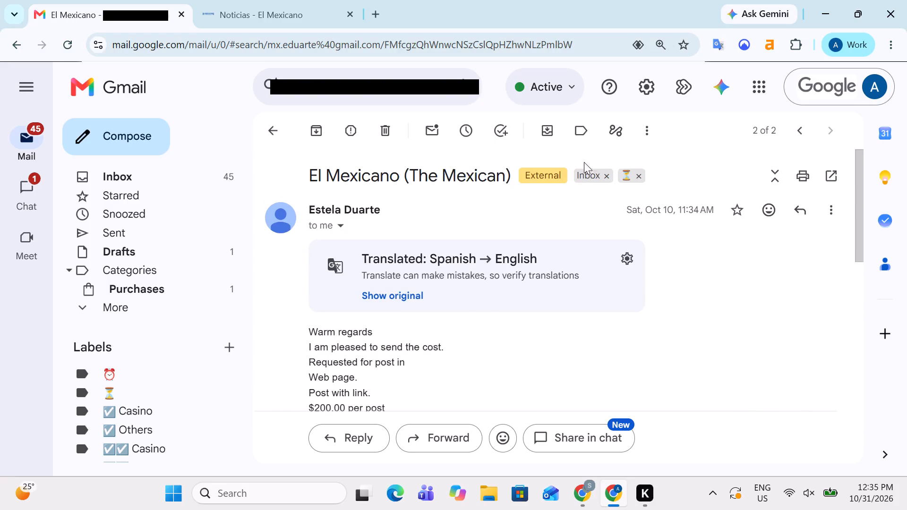
left_click(584, 127)
left_click(594, 215)
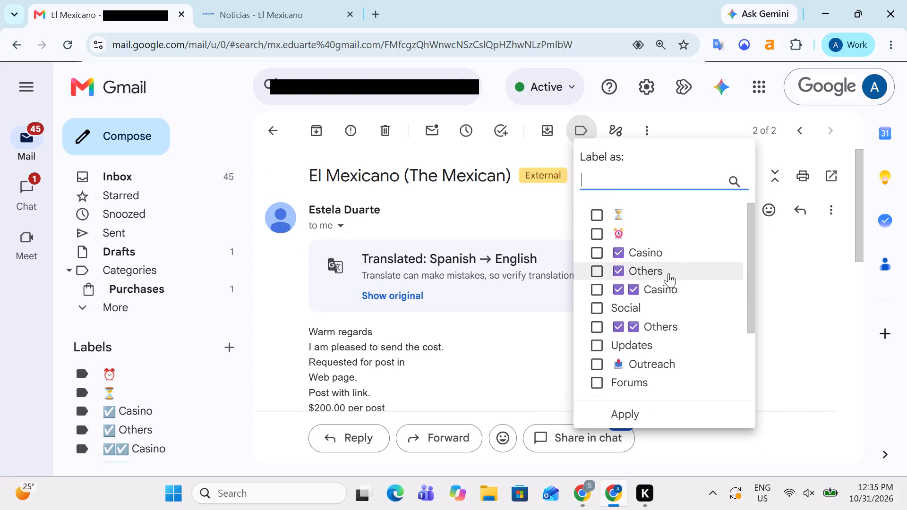
left_click(668, 282)
left_click(270, 116)
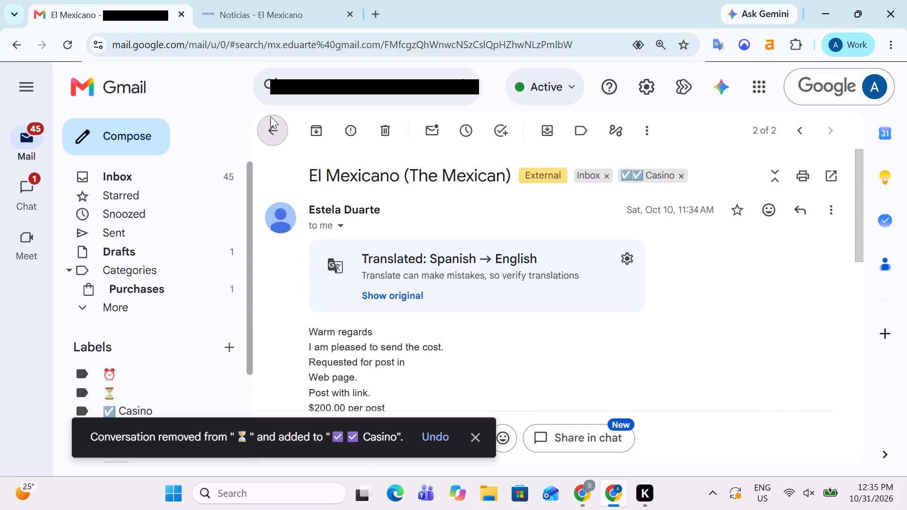
Open the other "El MEXICANO" conversation from the search results and read through its messages to the end.
left_click(360, 242)
scroll(459, 308, "down", 2)
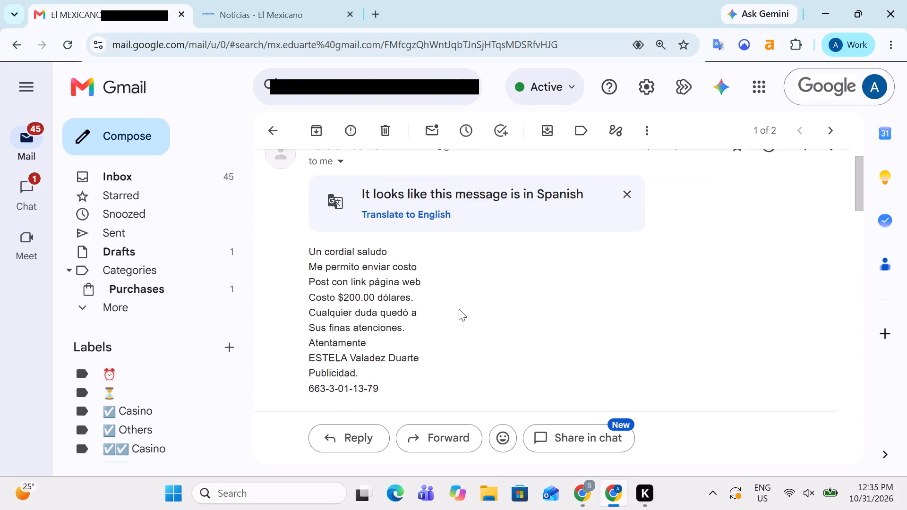
scroll(397, 265, "down", 8)
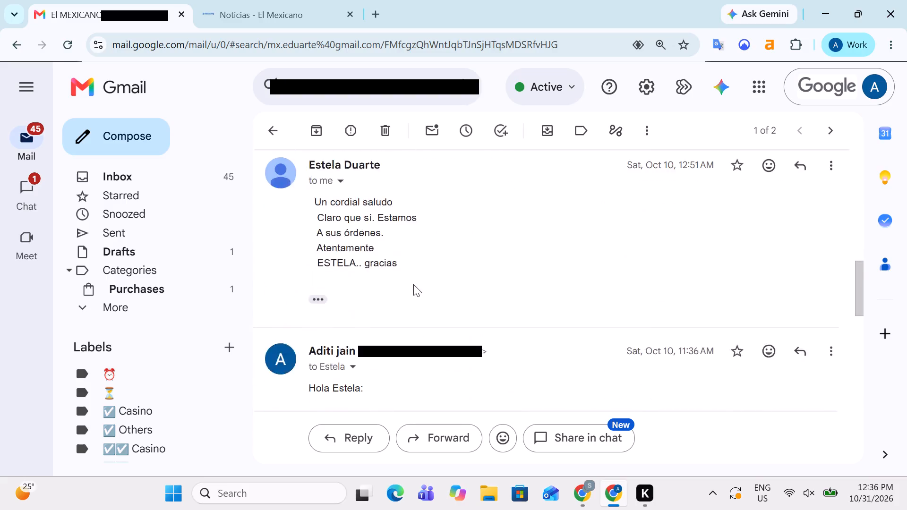
scroll(413, 284, "down", 7)
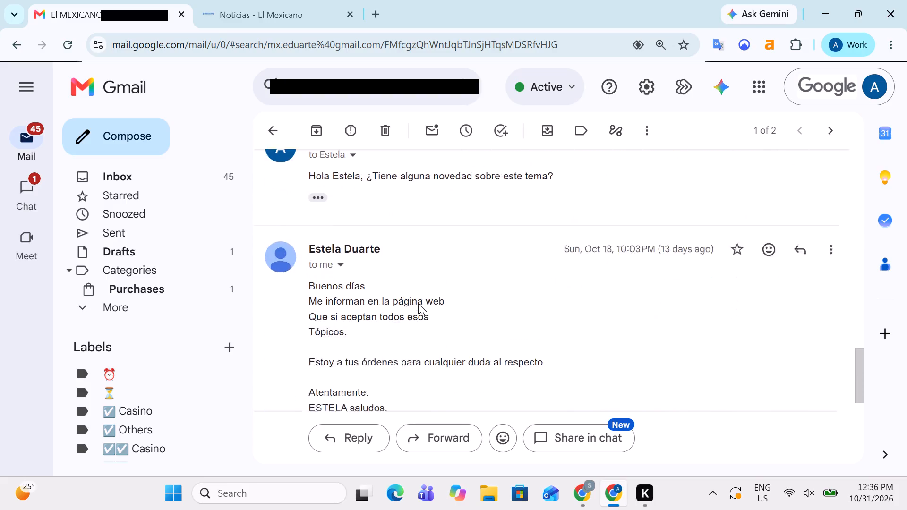
scroll(418, 303, "down", 4)
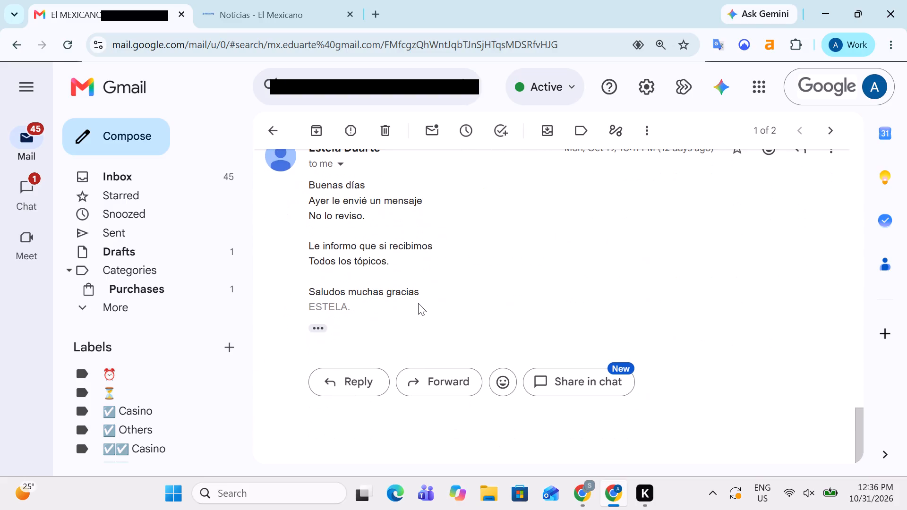
scroll(418, 303, "down", 1)
scroll(418, 303, "up", 9)
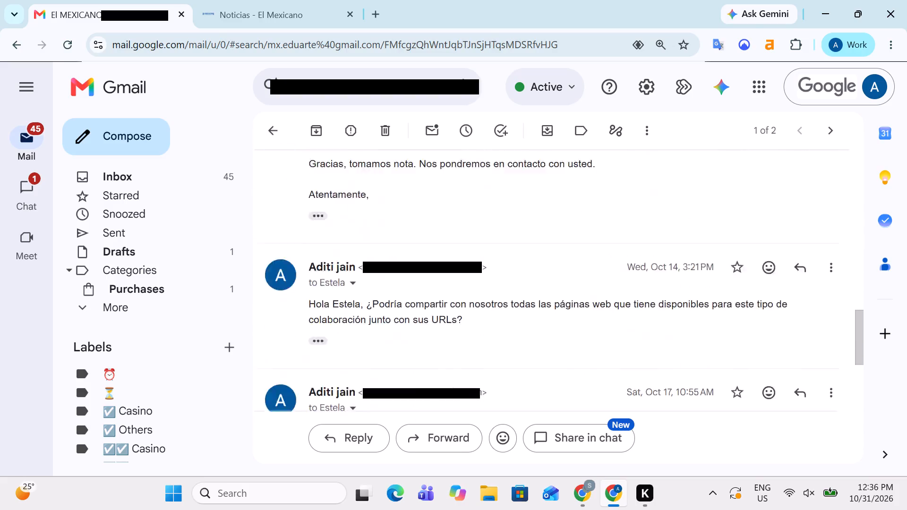
scroll(431, 298, "up", 17)
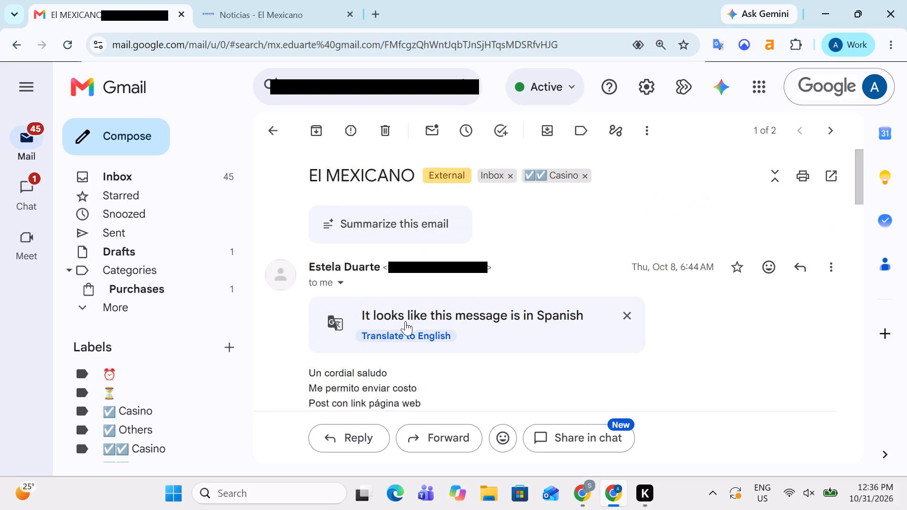
left_click(398, 331)
scroll(420, 329, "down", 2)
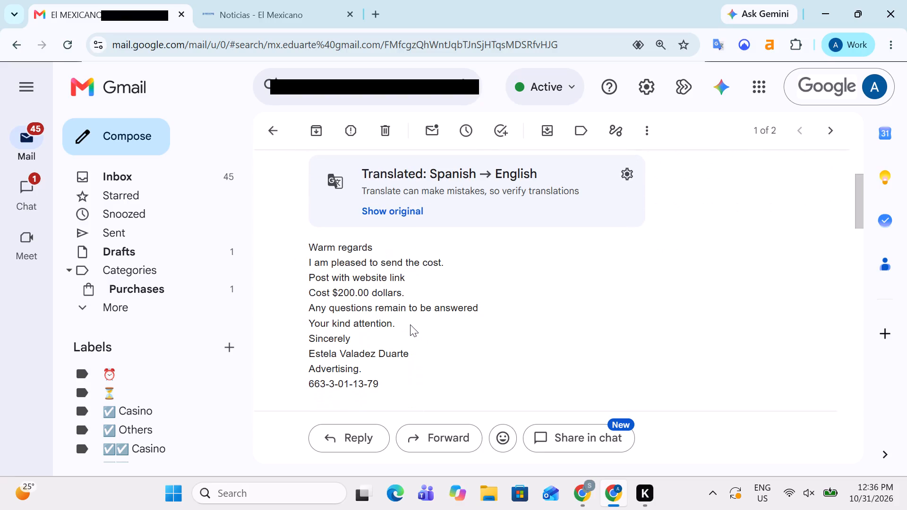
scroll(436, 324, "down", 3)
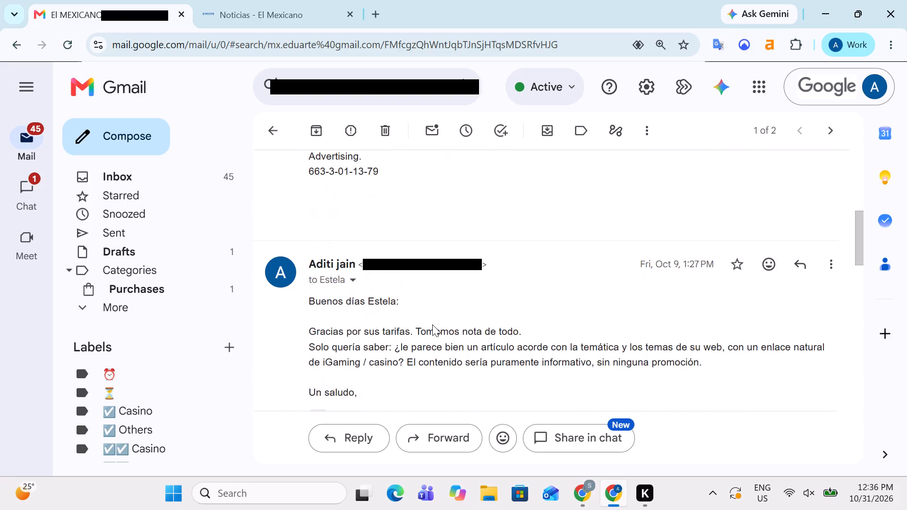
scroll(558, 349, "down", 3)
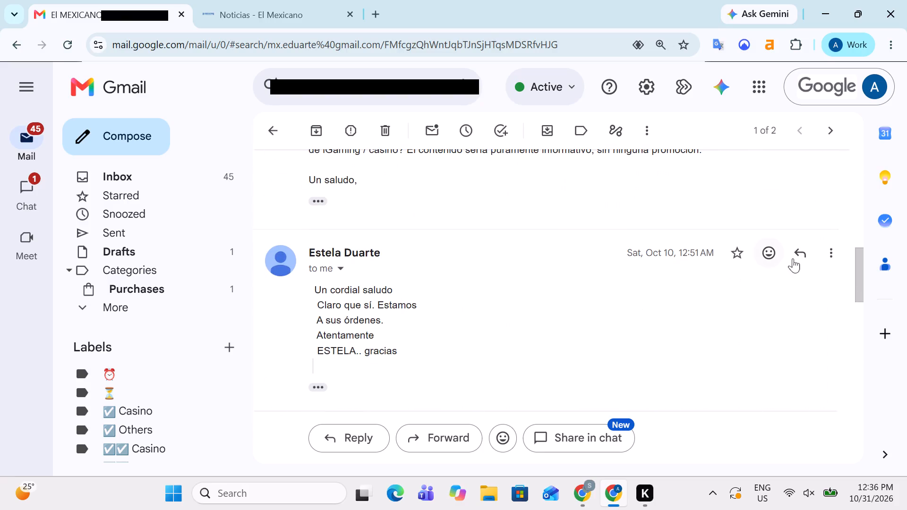
left_click(830, 256)
scroll(784, 301, "down", 2)
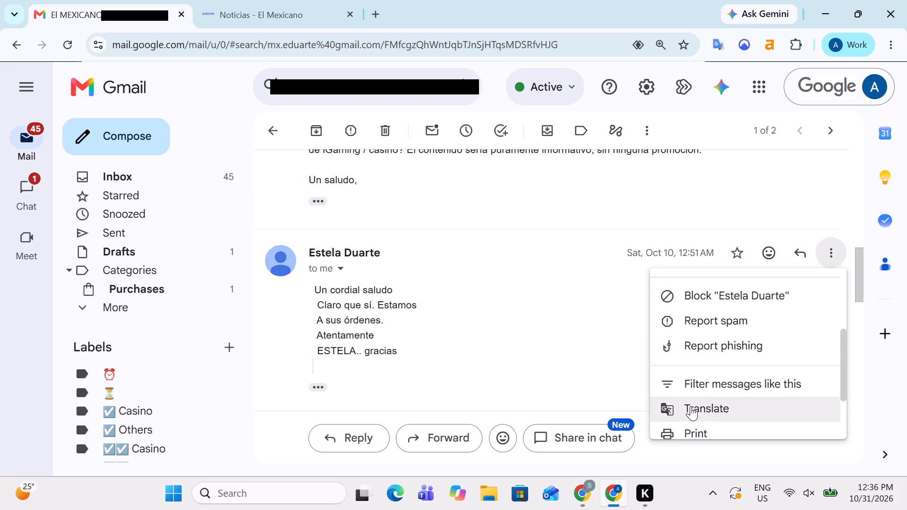
left_click(691, 406)
scroll(566, 300, "down", 2)
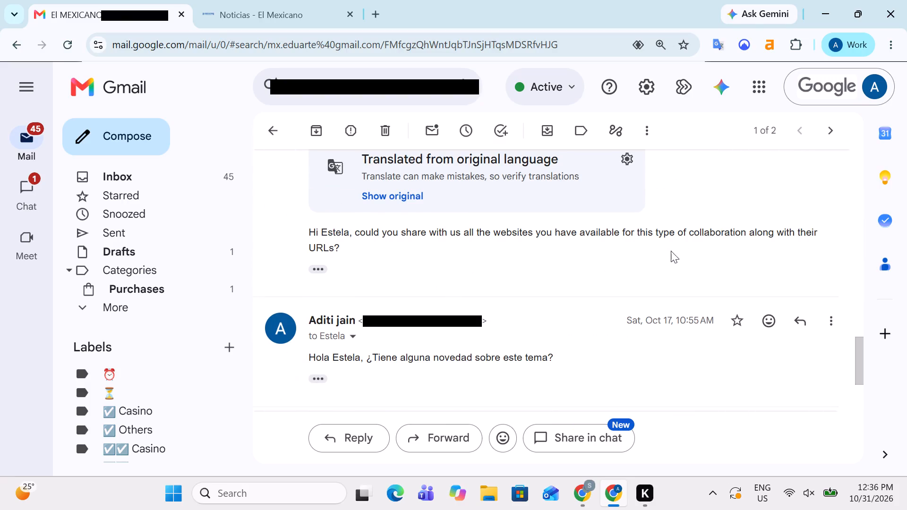
scroll(513, 276, "down", 2)
scroll(556, 272, "up", 2)
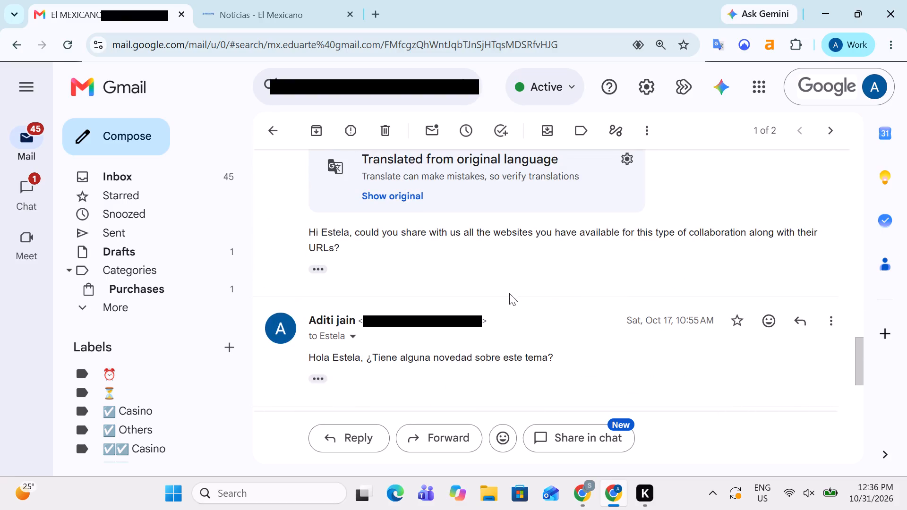
Examine the publisher's Oct 18 reply in the El MEXICANO conversation.
scroll(457, 284, "down", 2)
scroll(376, 301, "down", 2)
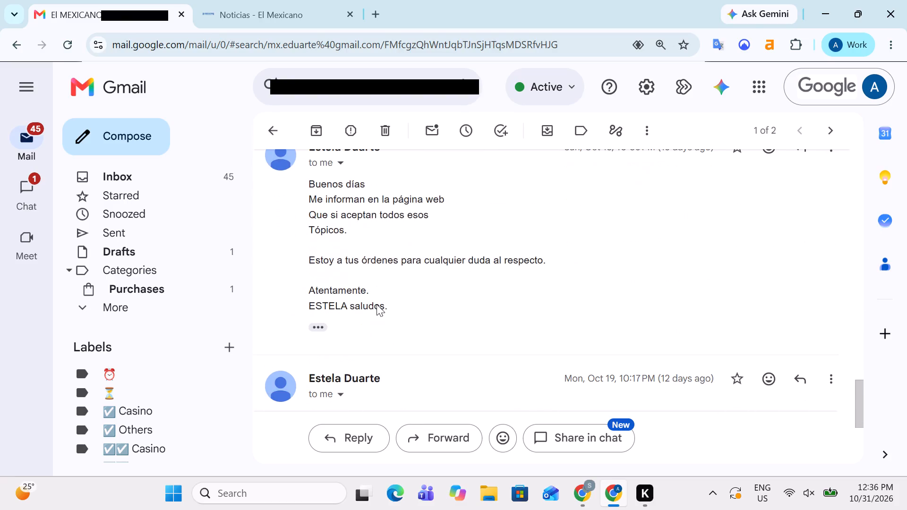
scroll(675, 266, "up", 1)
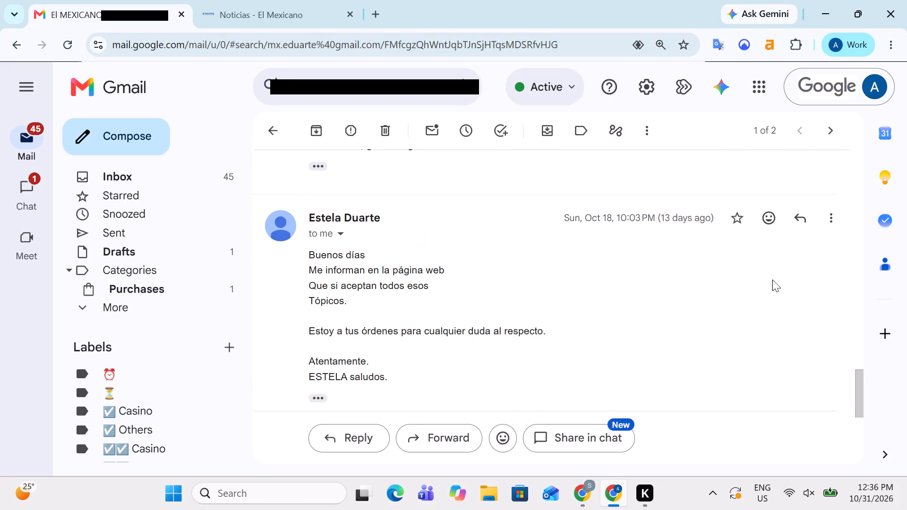
Translate the publisher's October 18 reply and check the closing messages about accepted topics.
left_click(835, 228)
scroll(789, 290, "down", 3)
left_click(710, 325)
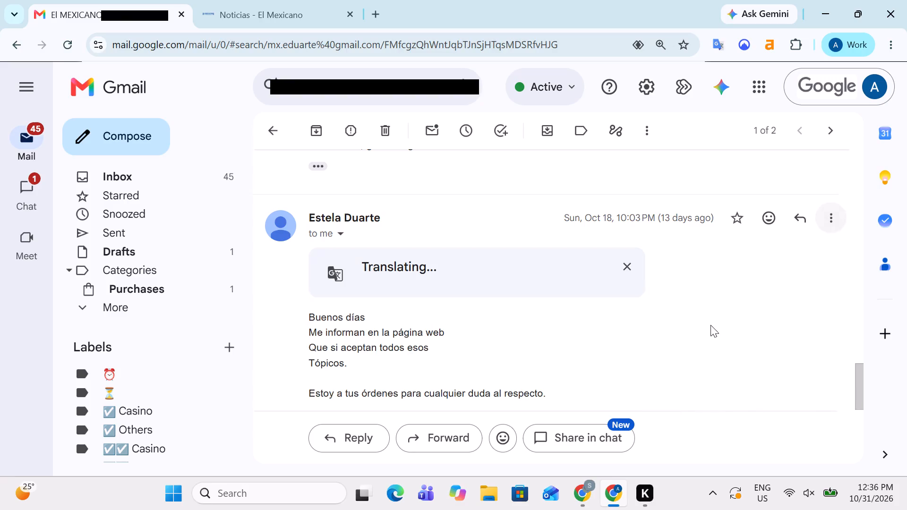
scroll(463, 332, "down", 1)
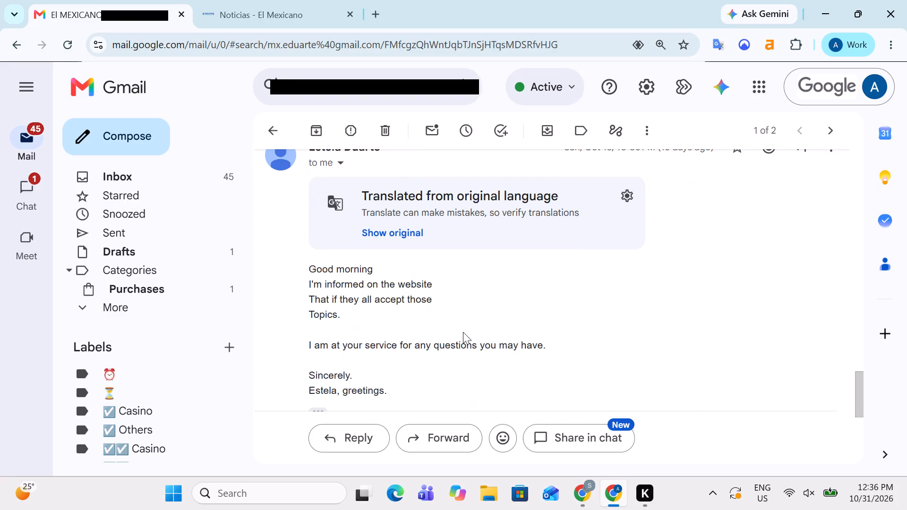
scroll(463, 332, "down", 3)
scroll(463, 332, "up", 2)
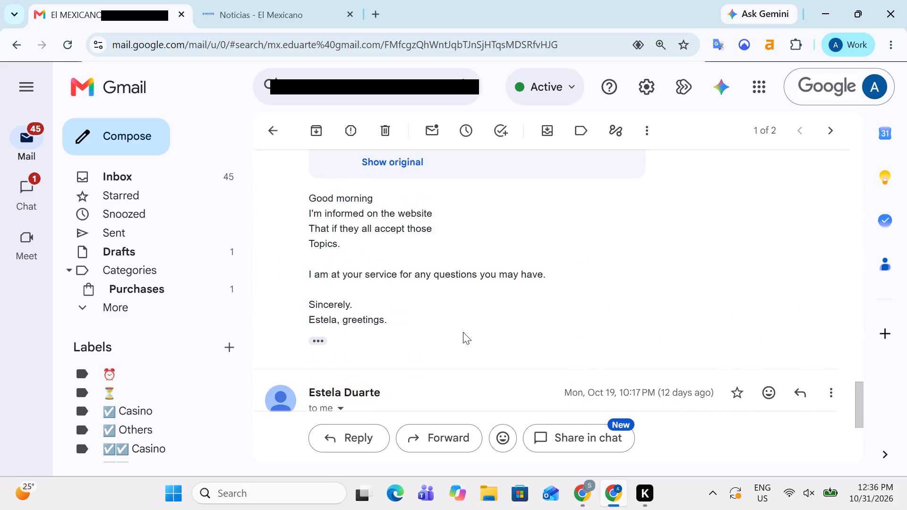
scroll(426, 310, "down", 5)
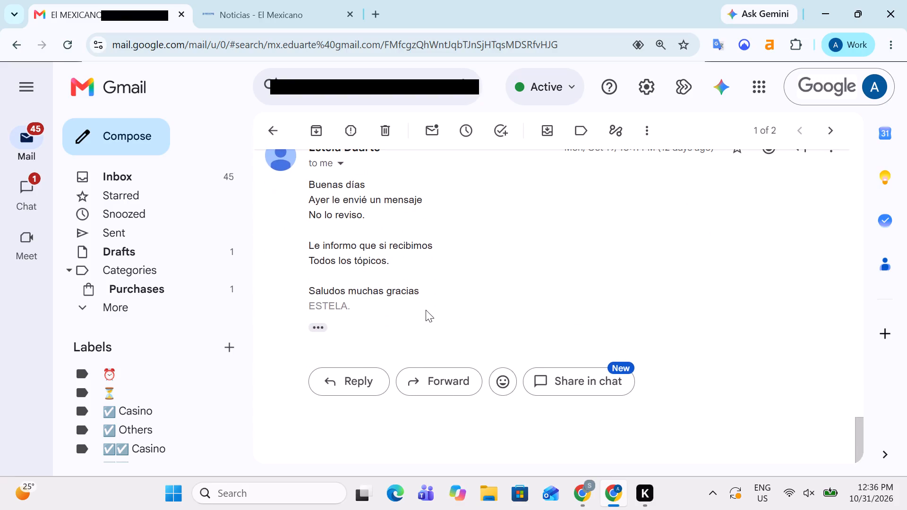
scroll(610, 293, "up", 20)
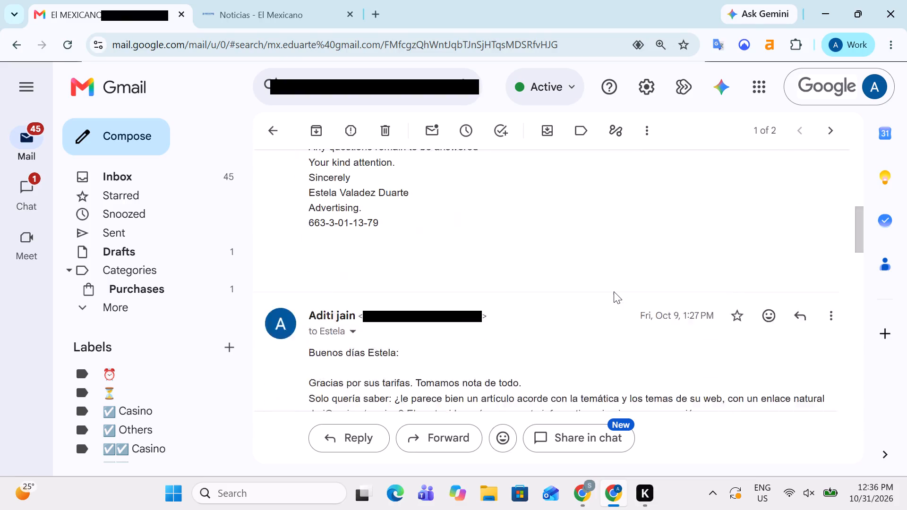
scroll(614, 291, "up", 16)
Switch to the New Master Sheet and review the el-mexicano.com.mx row's grade, metrics, prices, website type and contact details.
key("alt+Tab")
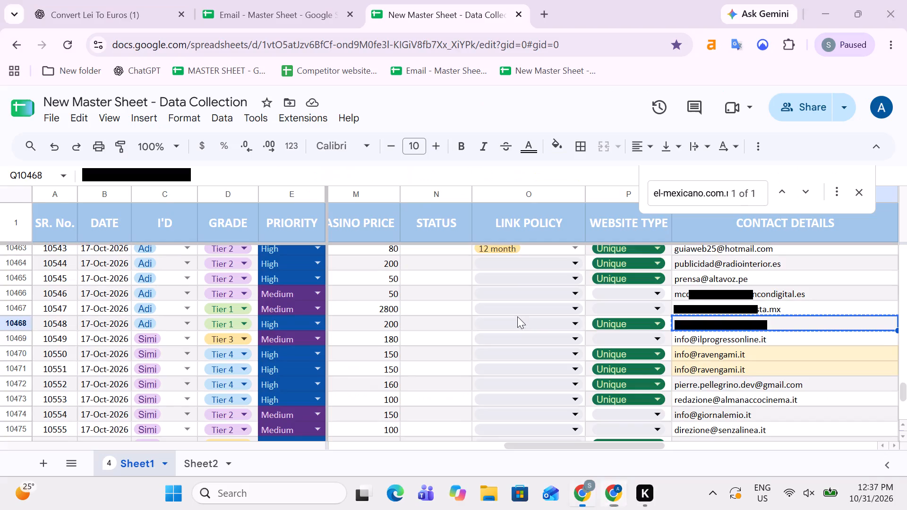
key("Left")
key("Left")
key("Left")
key("Left")
key("Left")
key("Left")
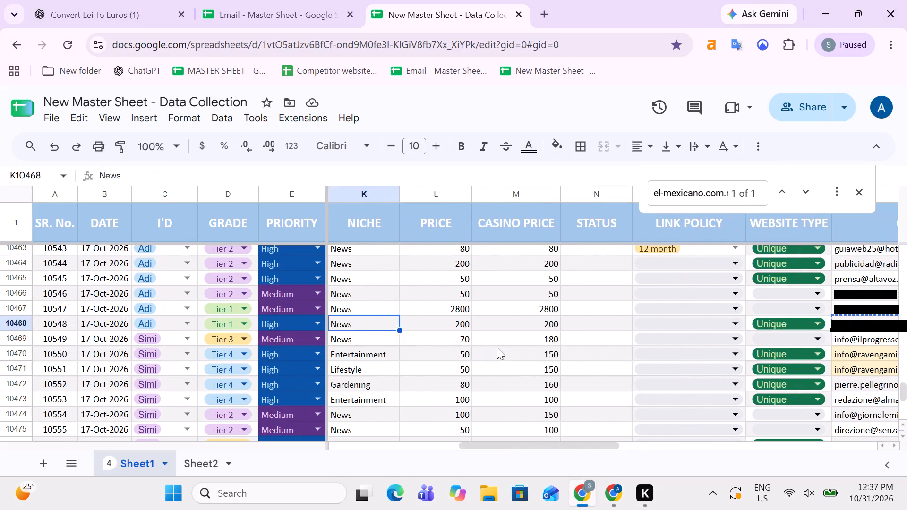
key("Right")
key("Right")
key("Left")
key("Left")
key("Left")
key("Left")
key("Left")
key("Left")
key("Left")
key("Left")
key("Left")
key("Left")
key("Left")
key("Left")
key("Left")
key("Right")
key("Right")
key("Right")
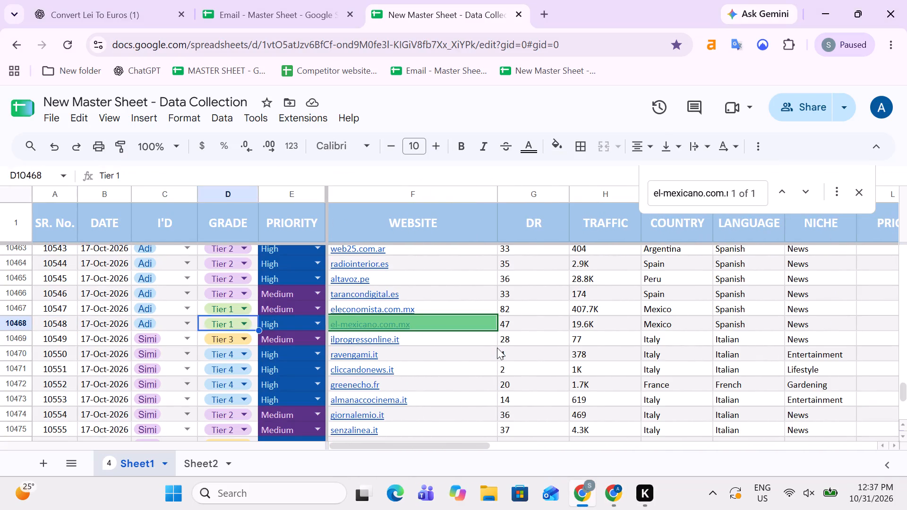
key("Right")
key("Right")
key("Right")
key("Right")
key("Right")
key("Right")
key("Right")
key("Right")
key("Right")
key("Right")
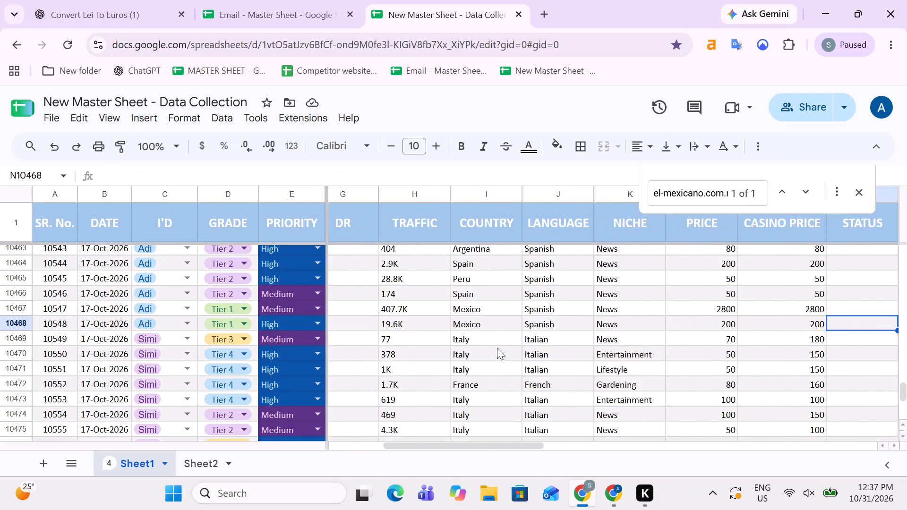
key("Right")
key("Left")
key("Left")
key("Right")
key("Right")
key("Right")
key("Right")
key("Left")
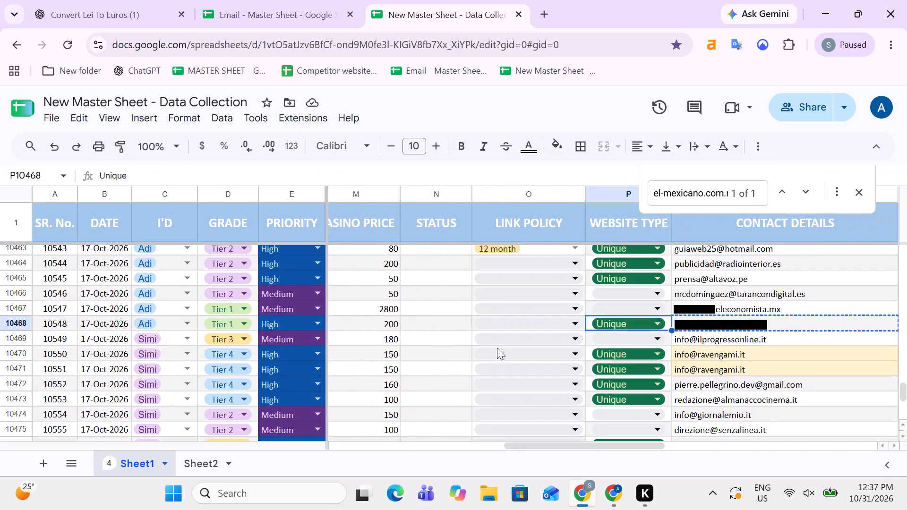
key("Right")
key("Left")
key("Left")
key("Left")
key("Left")
key("Left")
key("Left")
key("Left")
key("Left")
key("Left")
key("Left")
key("Left")
key("Left")
key("Left")
key("Left")
key("Left")
key("Left")
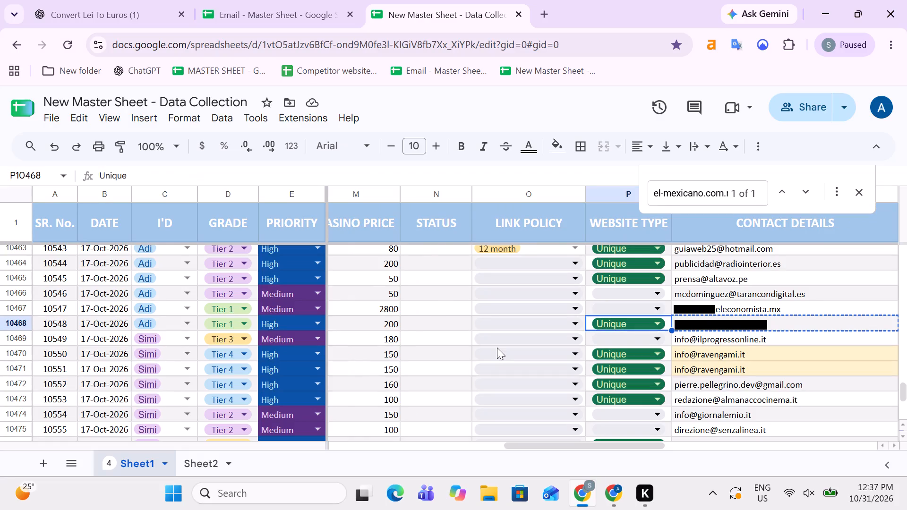
key("Right")
key("Right")
key("Right")
key("Right")
key("Right")
key("Right")
key("Right")
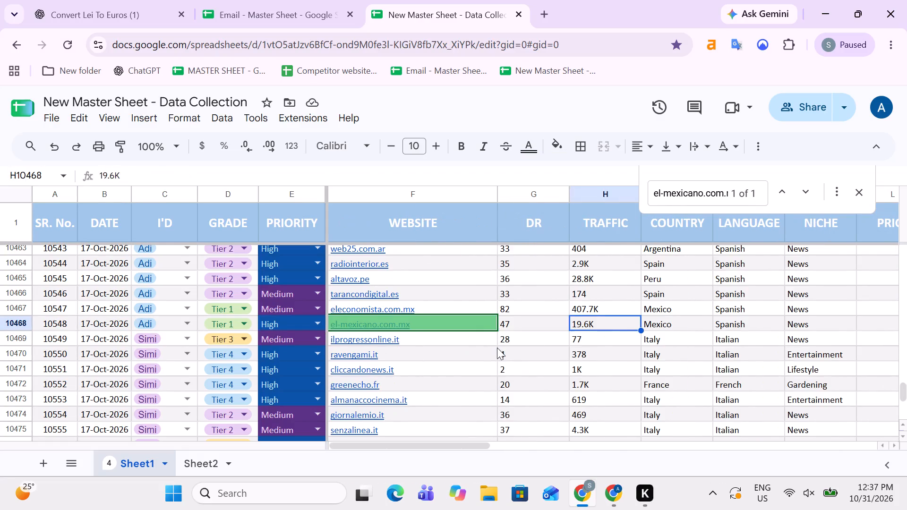
key("Left")
key("Left")
key("ctrl+c")
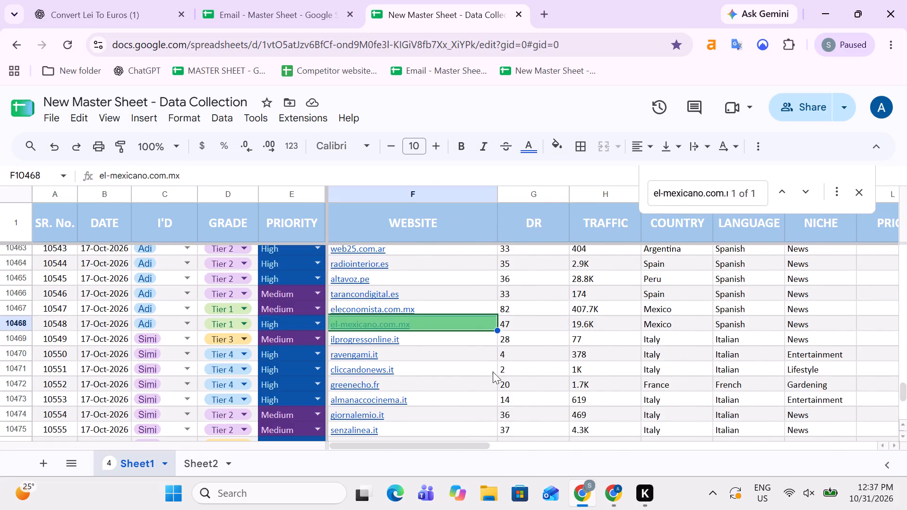
key("alt+Tab")
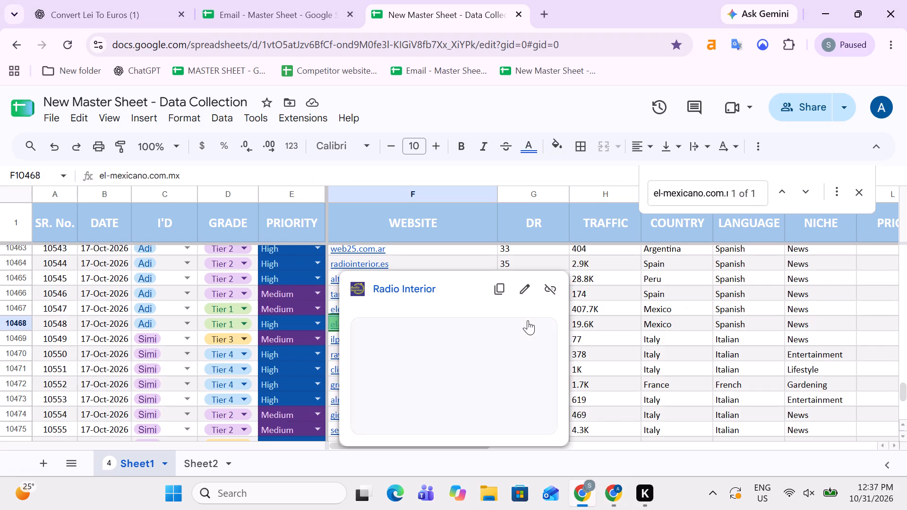
left_click(640, 309)
key("Left")
key("Down")
key("Right")
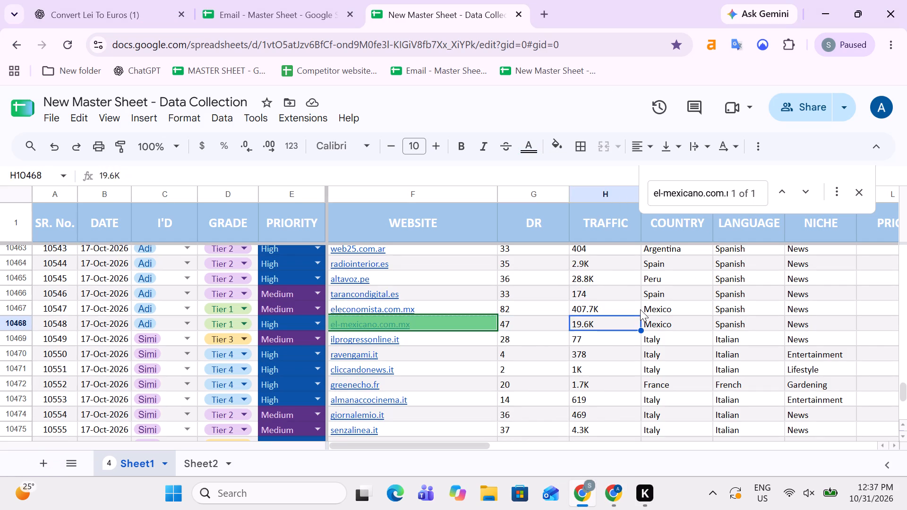
key("Left")
key("Left")
key("ctrl+c")
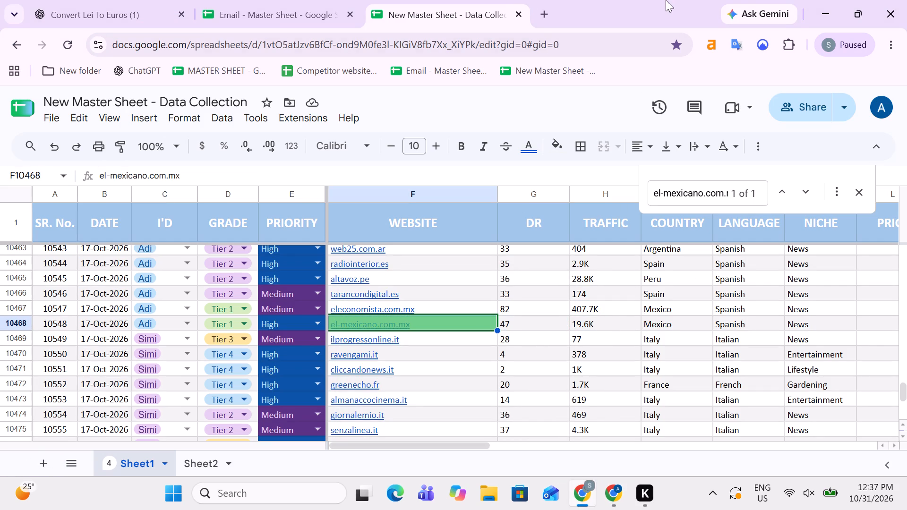
key("alt+Tab")
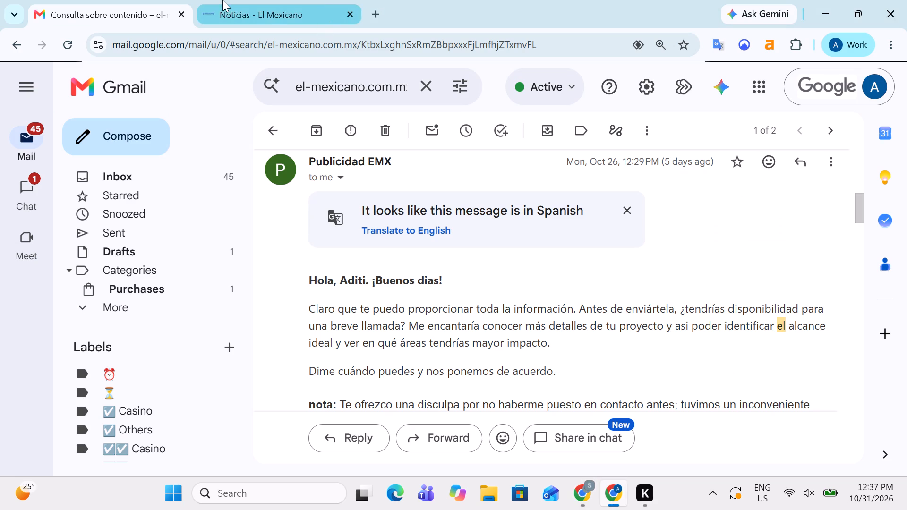
key("alt+Tab")
left_click(270, 0)
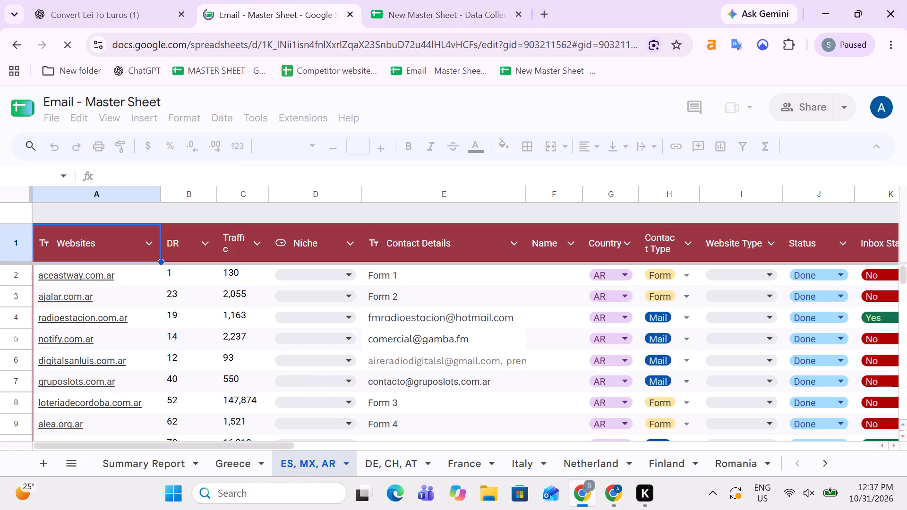
key("ctrl+f")
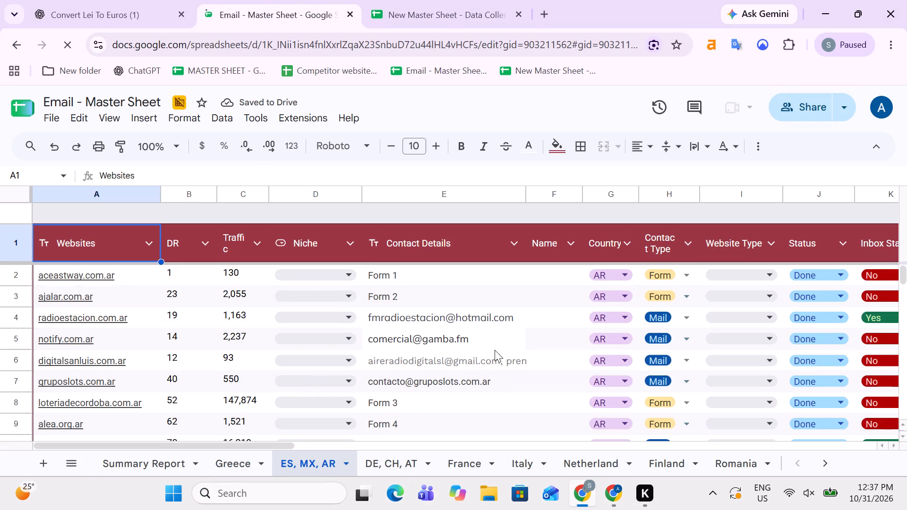
left_click(513, 366)
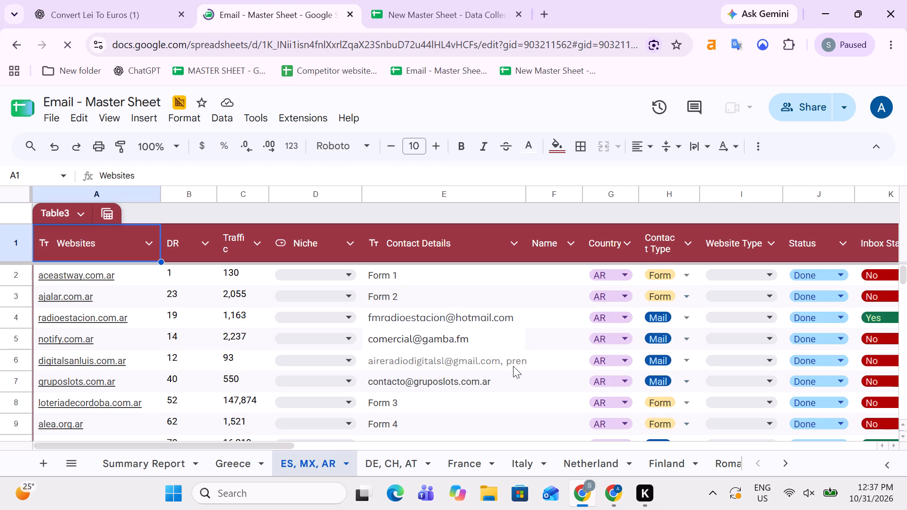
left_click(689, 196)
key("ctrl+v")
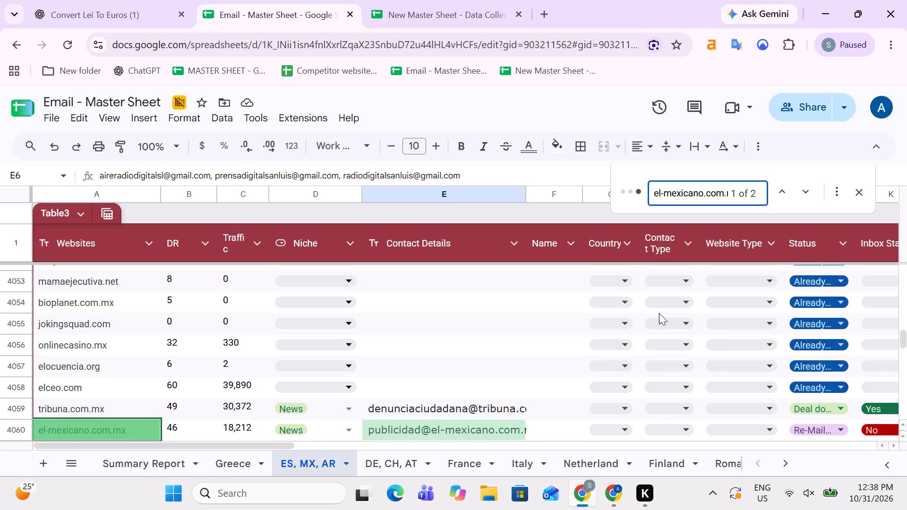
Review the el-mexicano.com.mx row's contact, status, inbox status, I'D, post dates, notes and follow-up columns.
scroll(625, 338, "down", 1)
left_click(513, 359)
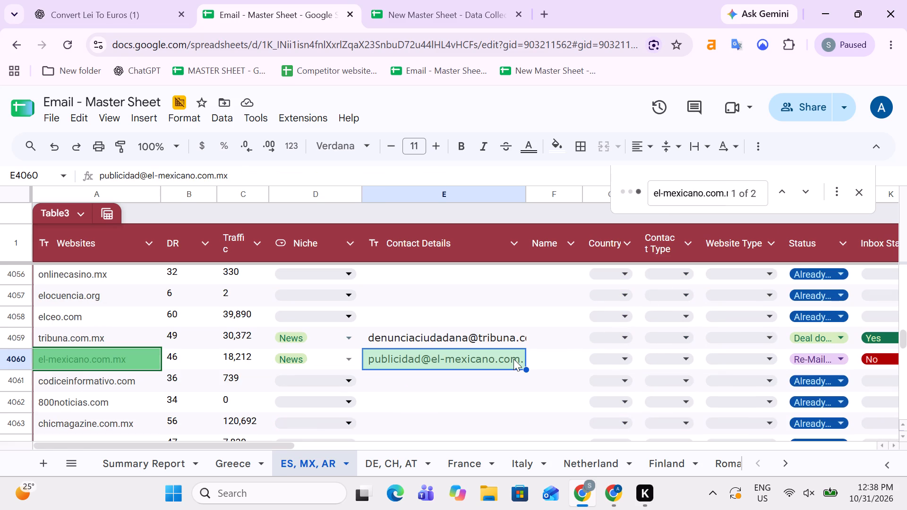
key("Right")
key("Right")
key("Right")
key("Right")
key("Right")
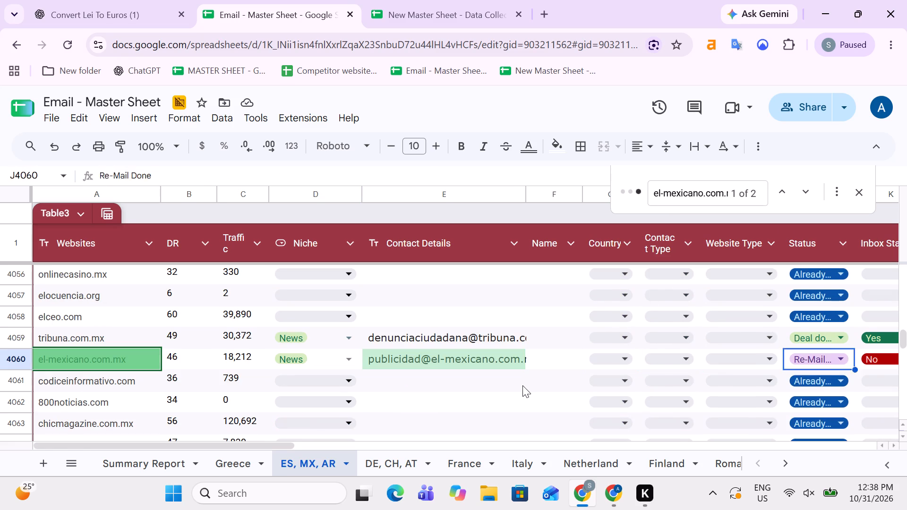
key("Right")
key("Right")
key("Right")
key("Right")
key("Right")
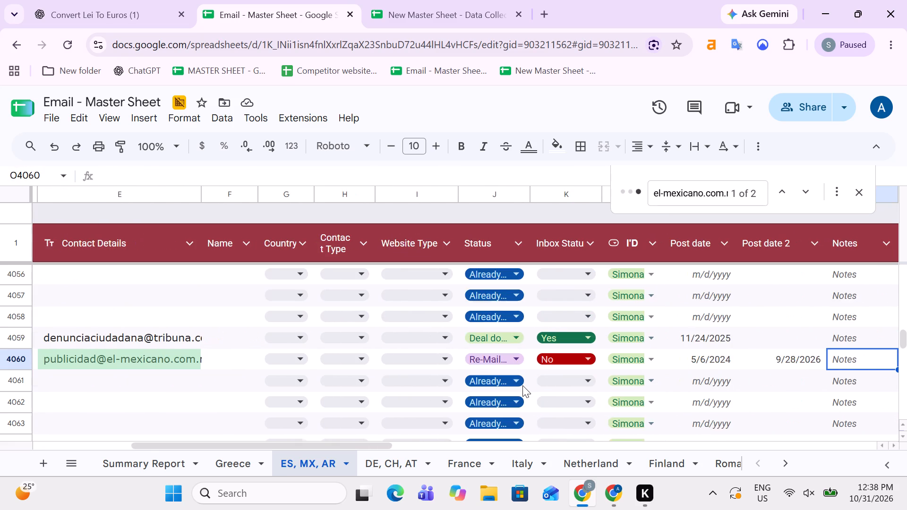
key("Right")
key("Right")
key("Left")
key("Left")
key("Left")
key("Left")
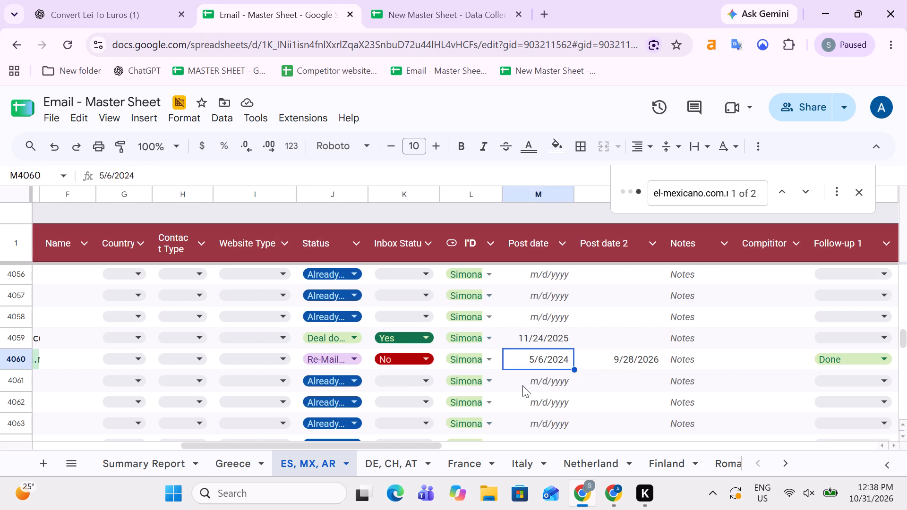
key("Right")
key("Right")
key("Left")
key("Left")
key("Left")
key("Left")
key("Left")
key("Right")
key("Right")
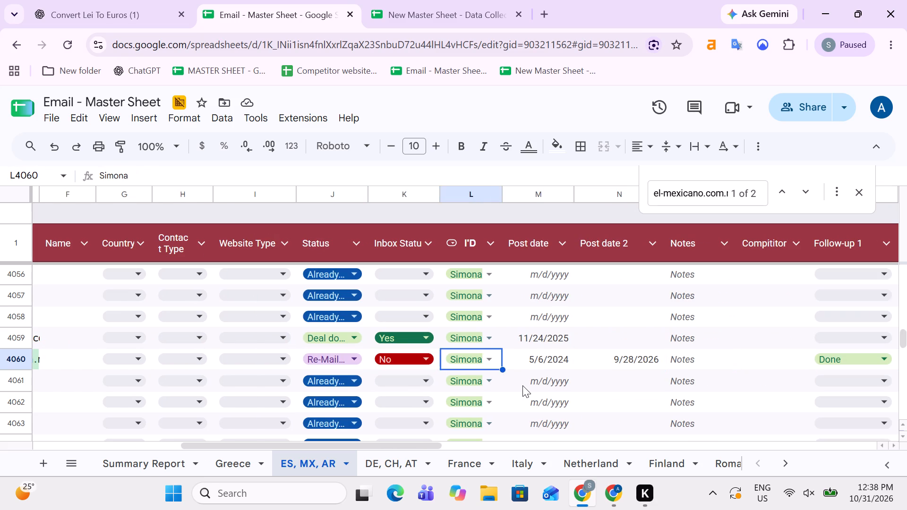
key("Right")
key("Right")
key("Left")
key("Left")
key("Left")
key("Left")
Set the I'D of the el-mexicano.com.mx row to Adi.
key("Right")
key("Right")
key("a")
key("Down")
key("Return")
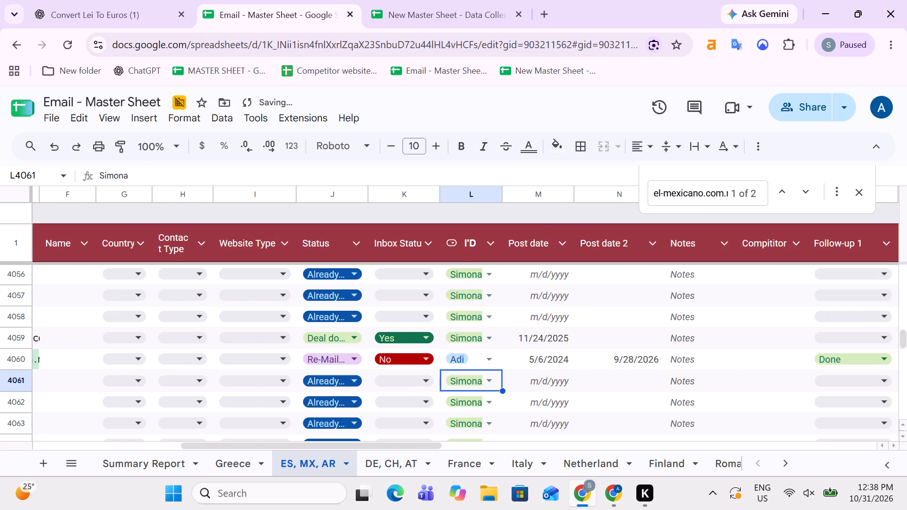
key("Up")
key("Right")
key("Left")
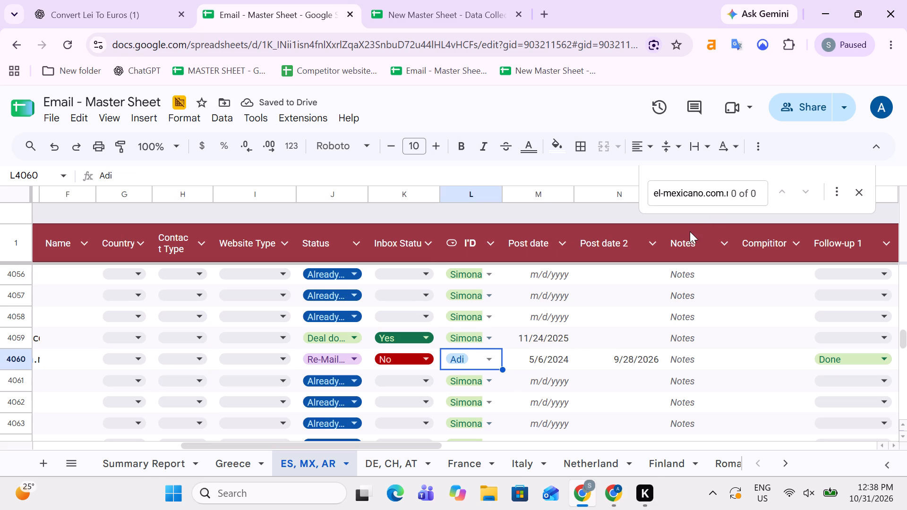
key("Up")
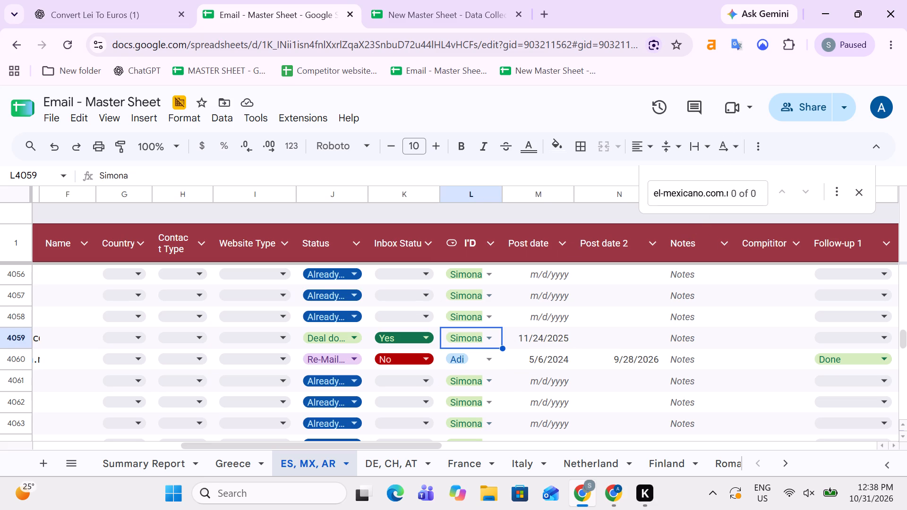
Shorten the search term to el-mexicano.com and go to the row with that exact domain in the ES, MX, AR sheet.
left_click(688, 195)
key("Right")
key("Right")
key("Right")
key("Right")
key("Right")
key("Right")
key("Right")
key("Right")
key("Right")
key("Right")
key("Right")
key("Right")
key("Right")
key("Right")
key("Right")
key("Right")
key("Right")
key("Right")
key("Right")
key("Right")
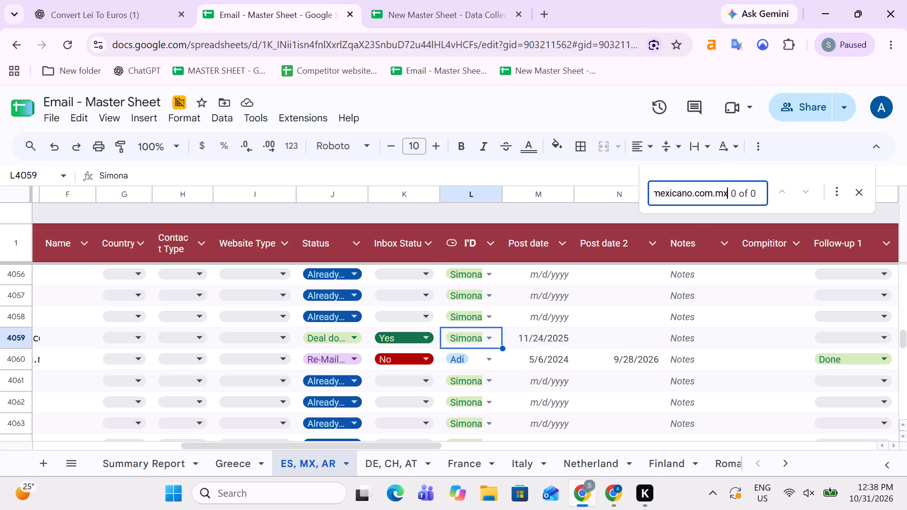
key("backslash")
key("BackSpace")
key("BackSpace")
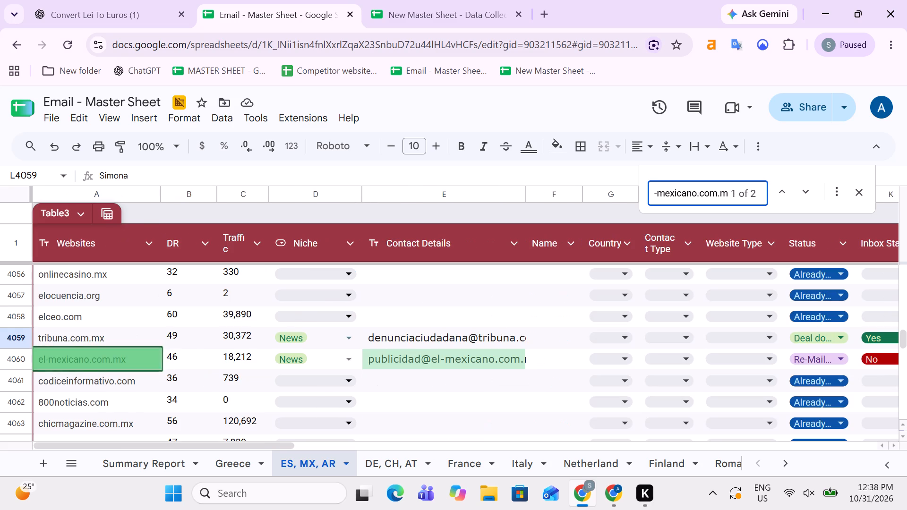
key("BackSpace")
key("BackSpace")
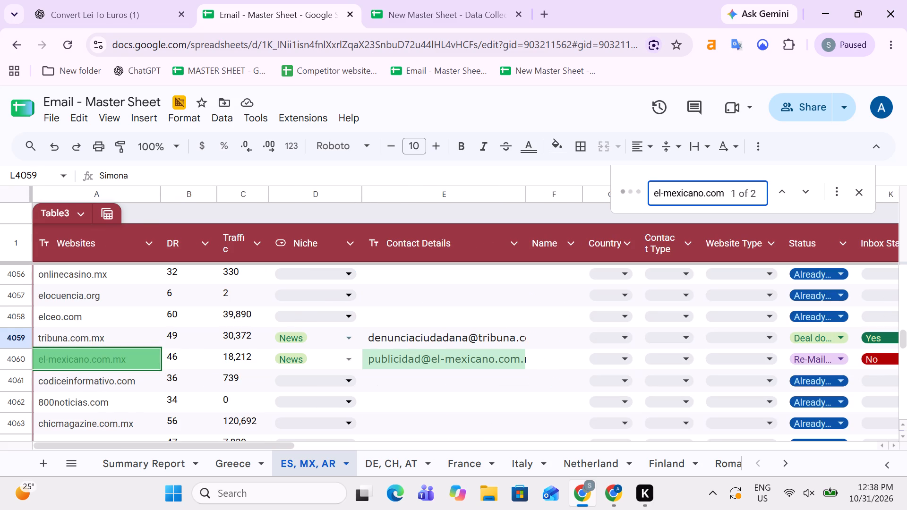
left_click(783, 193)
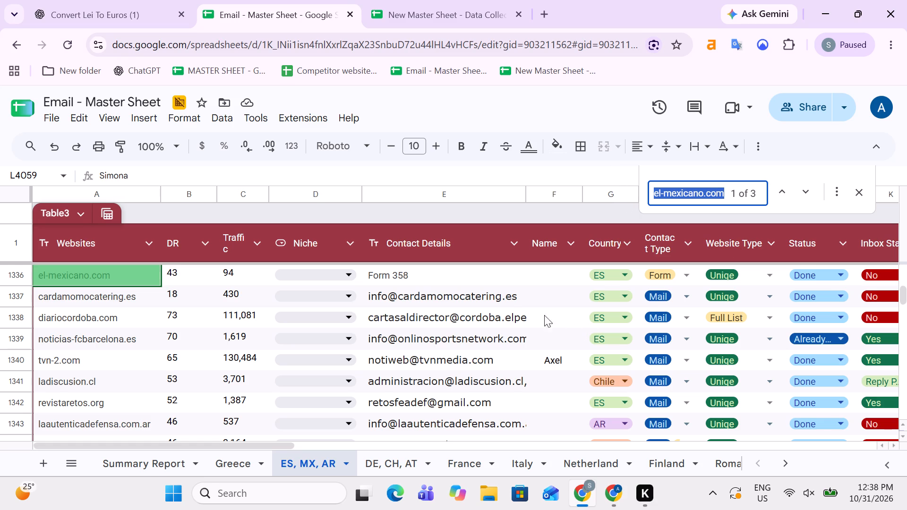
Review the el-mexicano.com row's contact details, contact type, status, inbox status, post date and competitor columns.
left_click(422, 272)
key("Right")
key("Right")
key("Right")
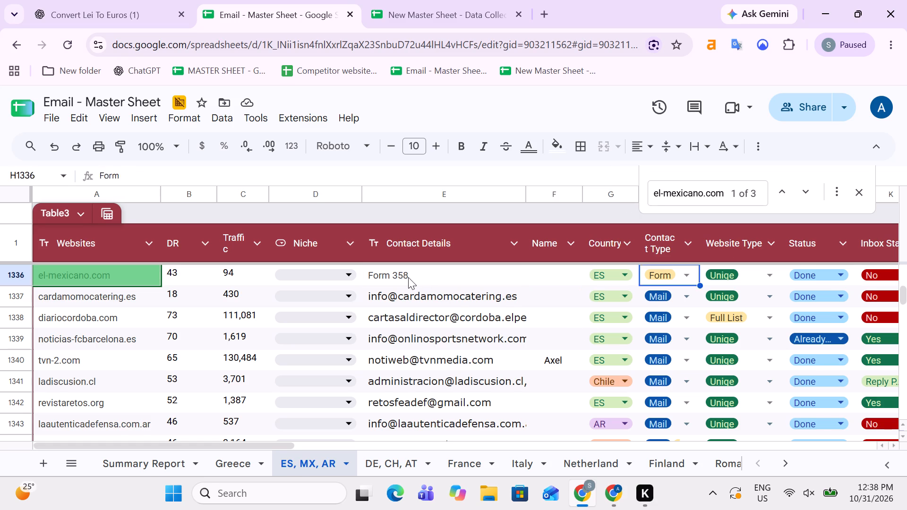
key("Right")
key("Right")
key("Right")
key("Right")
key("Right")
key("Right")
key("Right")
key("Right")
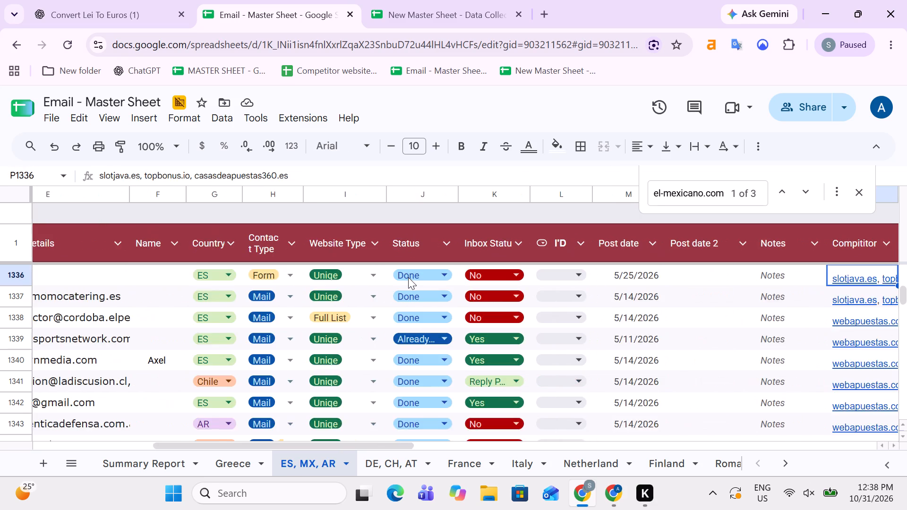
key("Right")
key("Right")
key("Left")
key("Left")
key("Left")
key("Left")
key("Left")
key("Left")
key("Left")
key("Left")
key("Left")
key("Left")
key("Left")
key("Left")
key("Left")
key("Left")
key("Left")
key("Left")
key("Left")
key("Left")
key("Left")
key("Left")
key("Left")
key("Left")
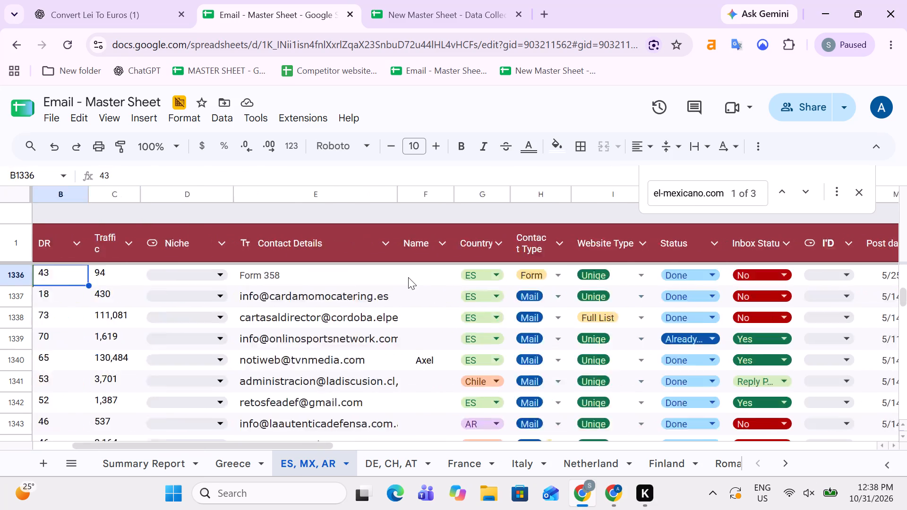
key("Right")
key("Right")
key("Left")
key("Left")
key("Left")
key("Right")
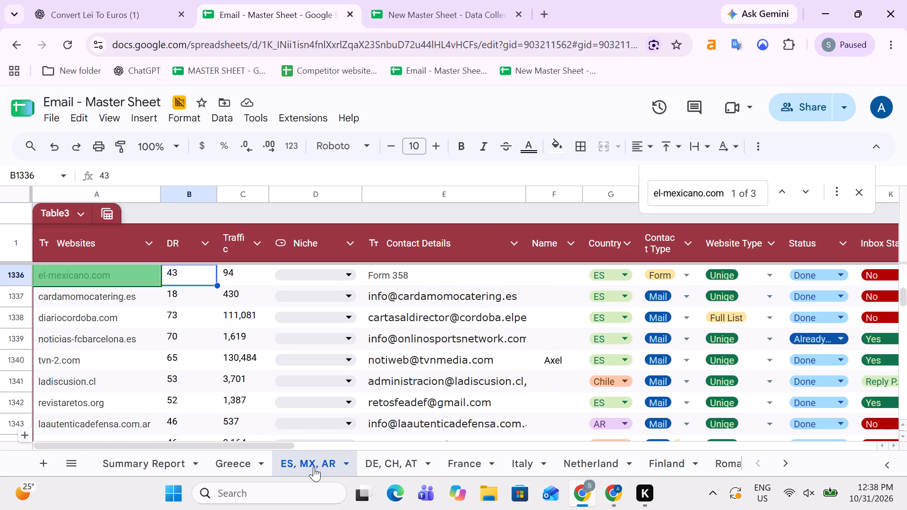
key("alt+Tab")
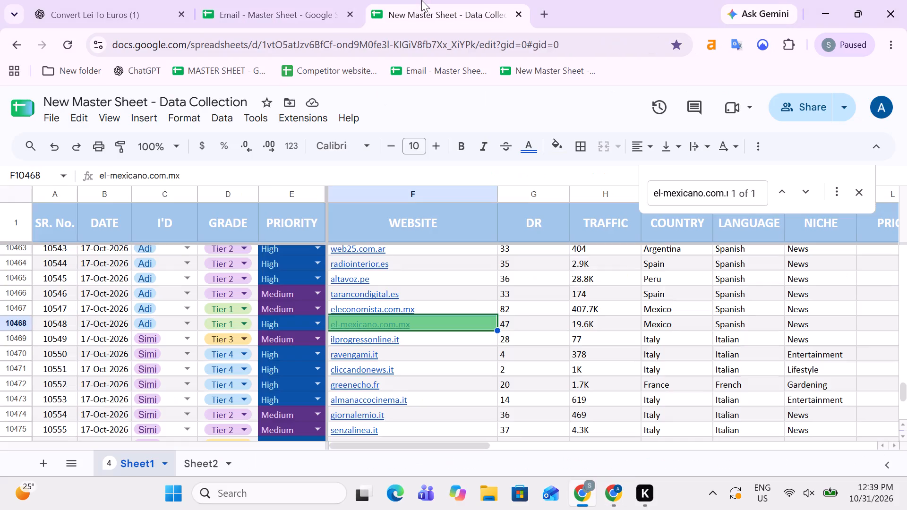
left_click(531, 324)
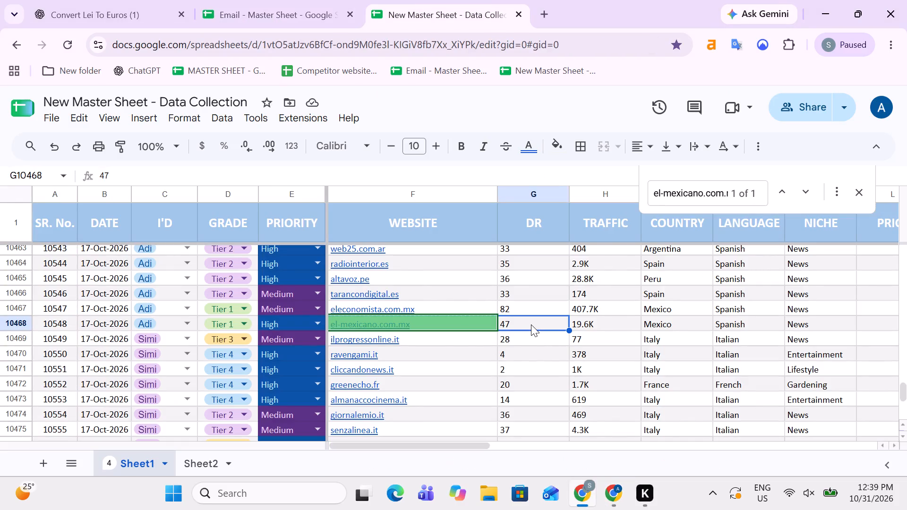
key("Right")
key("Right")
key("Right")
key("Right")
key("Right")
key("Right")
key("Right")
key("Right")
key("Right")
key("Right")
key("Right")
key("Left")
key("ctrl+c")
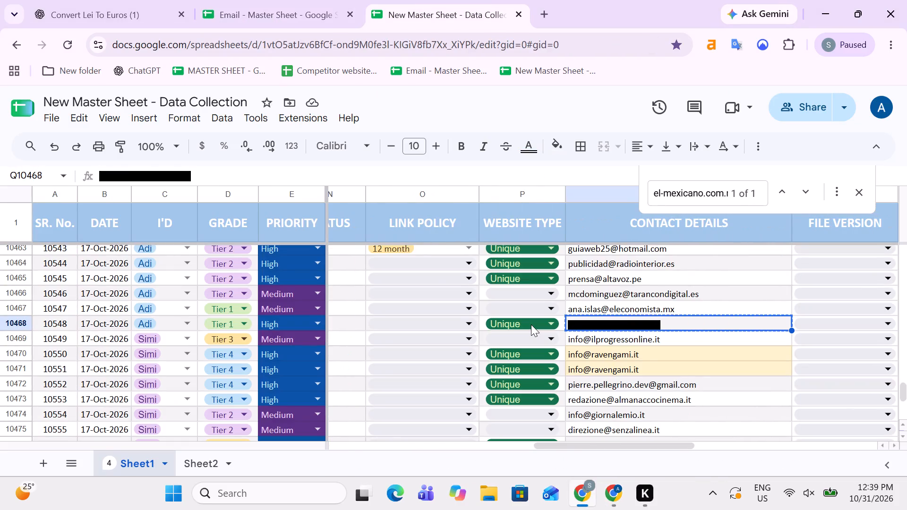
key("alt+Tab")
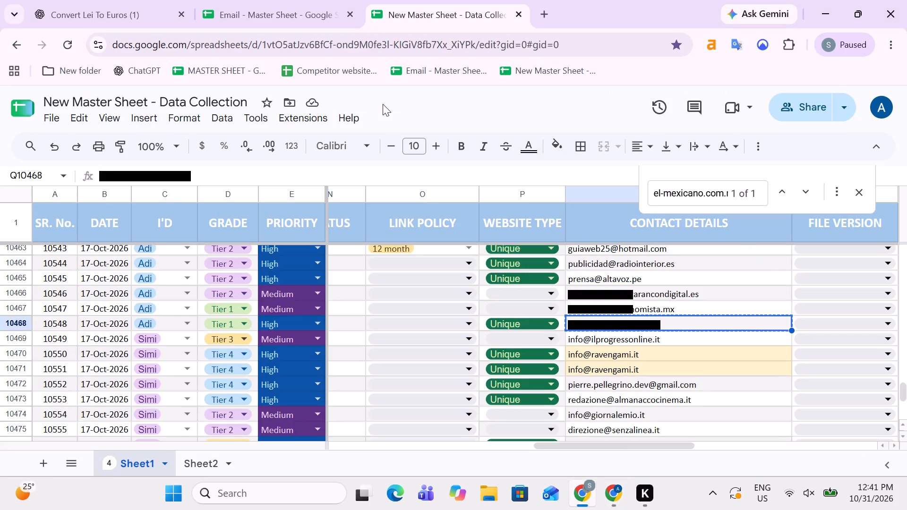
key("Left")
key("Left")
key("Left")
key("Left")
key("Left")
key("Left")
key("Left")
key("Left")
key("Left")
key("Left")
key("Left")
key("Left")
key("Left")
key("Left")
key("Left")
key("Left")
key("Left")
key("Left")
key("Right")
key("Right")
key("Right")
key("Right")
key("Right")
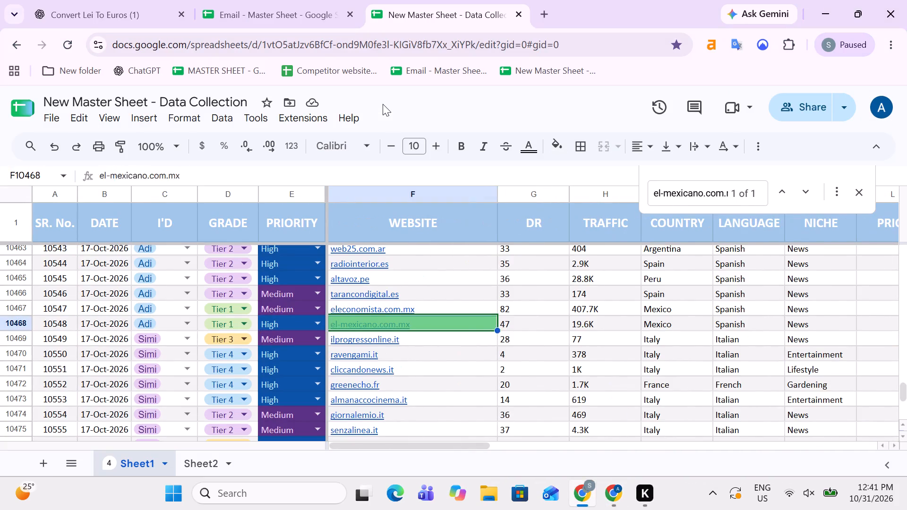
key("Right")
key("Right")
key("Left")
key("Left")
key("ctrl+c")
left_click(863, 189)
key("alt+Tab")
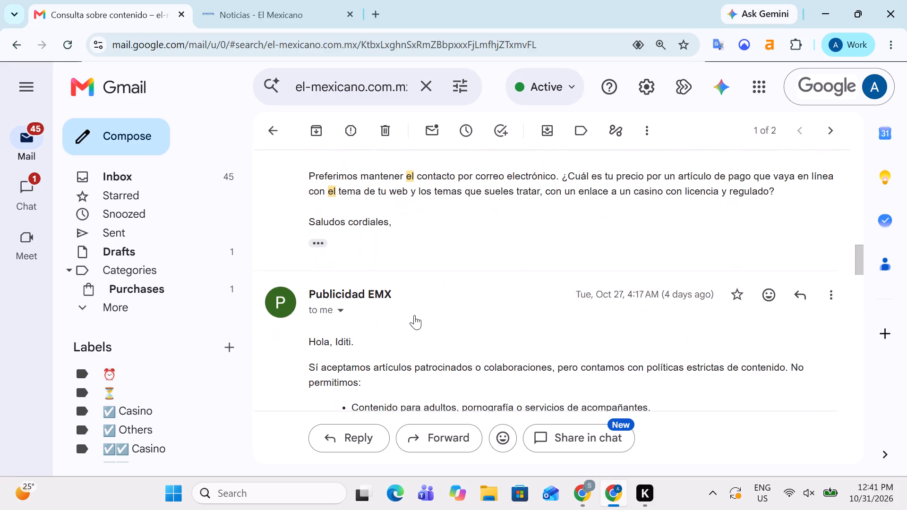
scroll(414, 315, "up", 3)
scroll(414, 315, "down", 3)
scroll(465, 291, "down", 1)
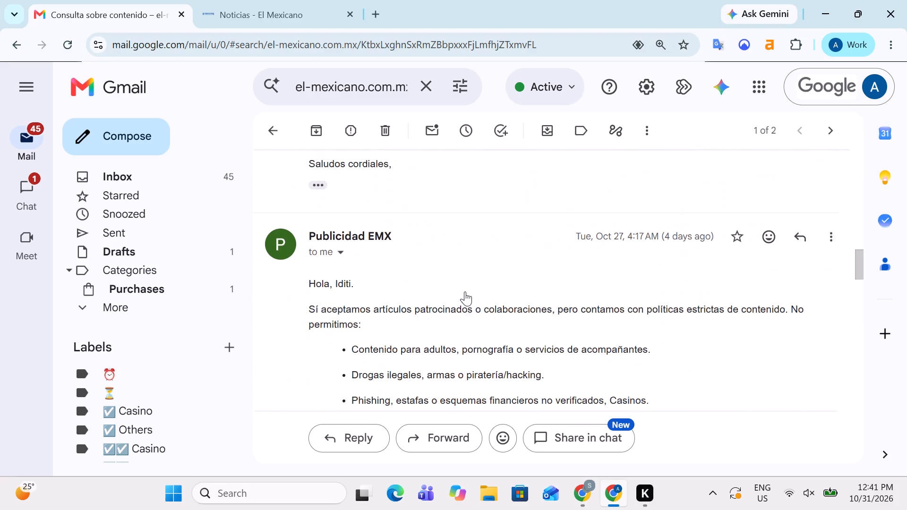
scroll(442, 298, "down", 2)
scroll(593, 311, "up", 2)
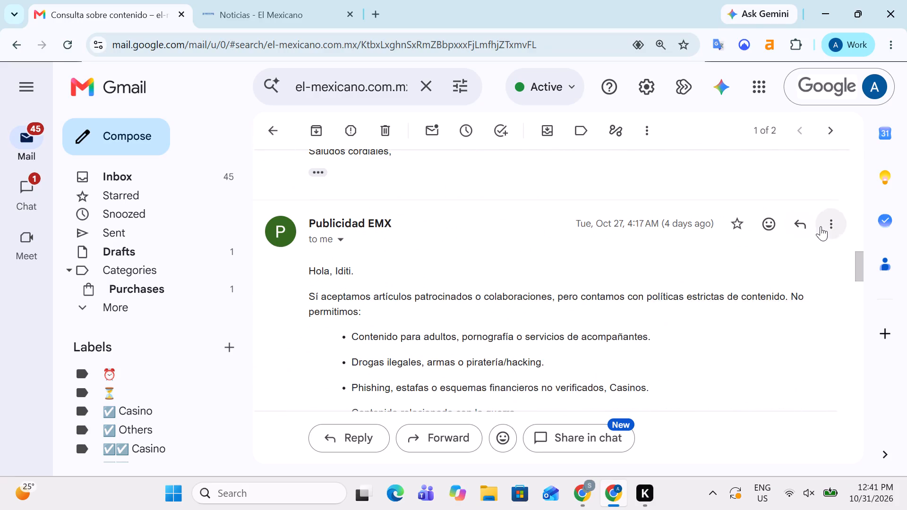
left_click(821, 226)
scroll(744, 347, "down", 3)
left_click(700, 323)
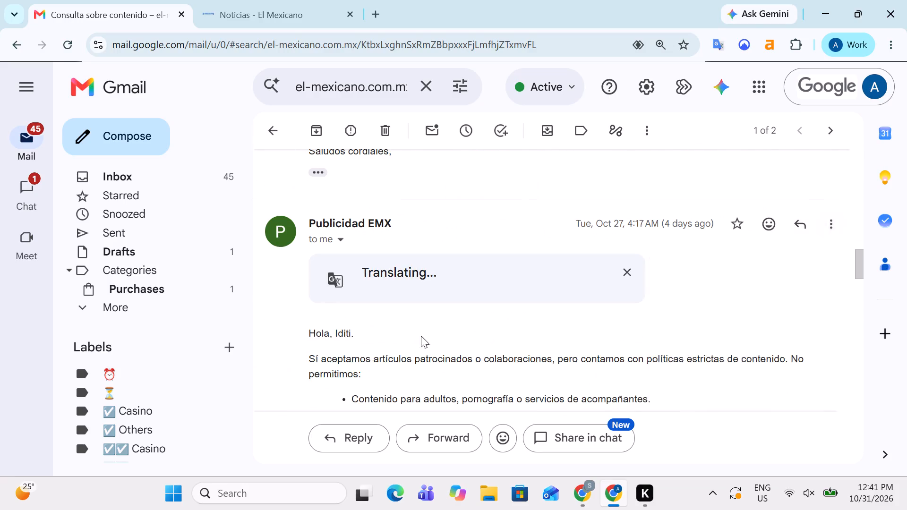
scroll(420, 336, "down", 1)
Copy the domain el-mexicano.com.mx from the open El Mexicano site and go to the empty website rows below the New Master Sheet's last entry.
left_click(262, 0)
left_click(263, 40)
left_click_drag(263, 40, 236, 40)
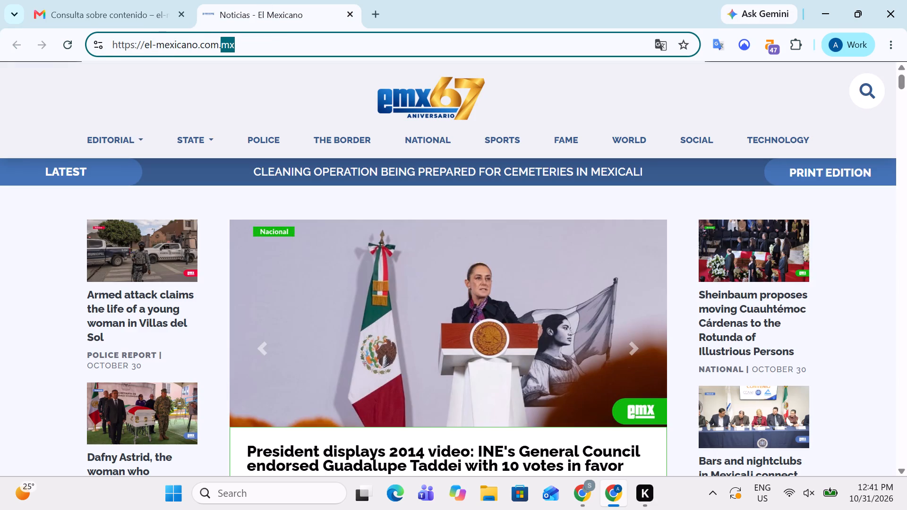
left_click_drag(236, 40, 148, 37)
key("ctrl+c")
key("ctrl+c")
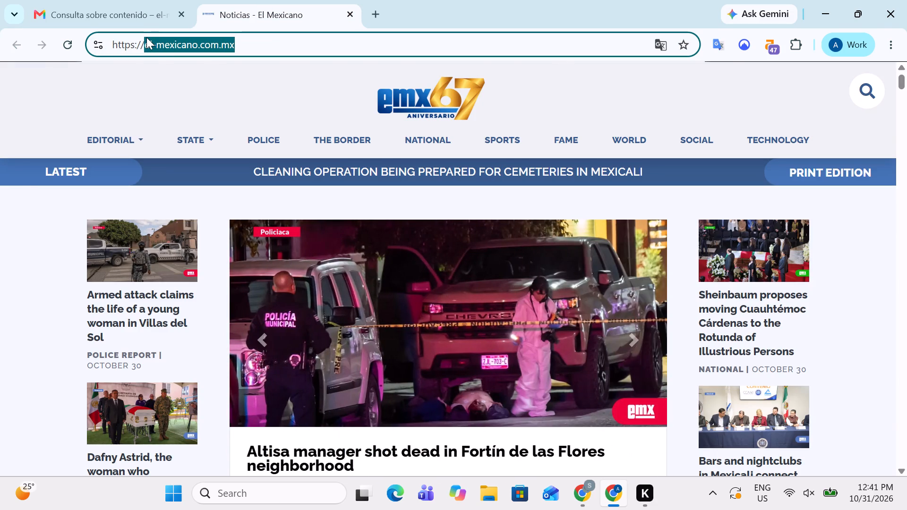
key("alt+Tab")
key("Down")
key("ctrl+Down")
key("Down")
key("Down")
key("Down")
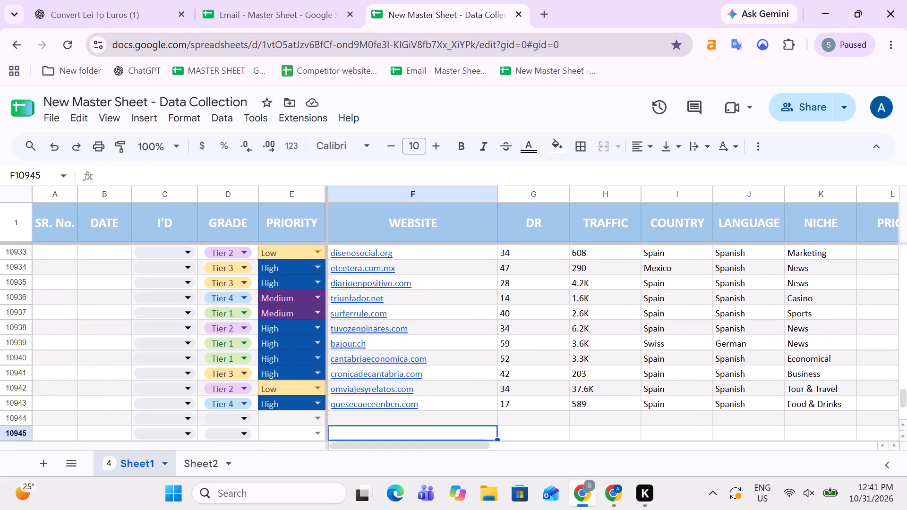
Enter el-mexicano.com.mx as the website in row 10944 of the New Master Sheet.
key("Up")
key("Up")
key("Return")
key("ctrl+v")
key("Tab")
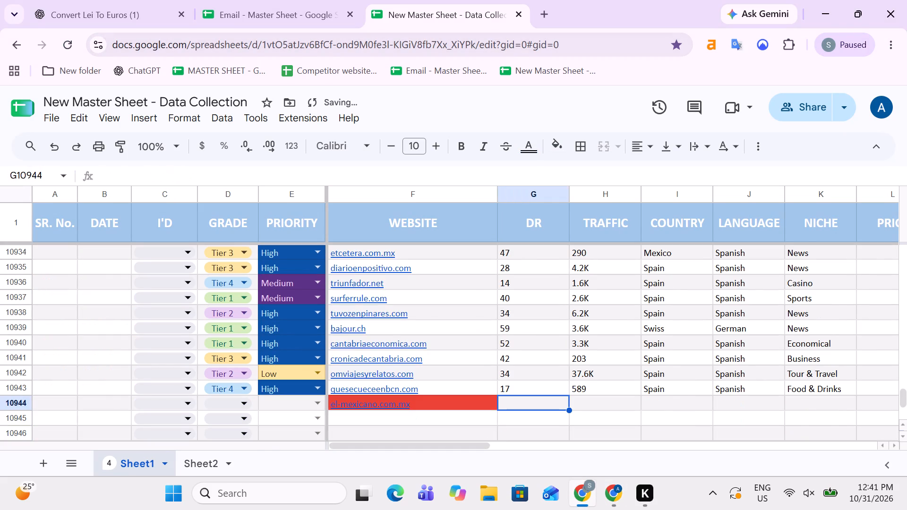
Look up el-mexicano.com.mx in Ahrefs and enter DR 47 and traffic 11.9K in row 10944 of the New Master Sheet.
key("alt+Tab")
left_click(779, 40)
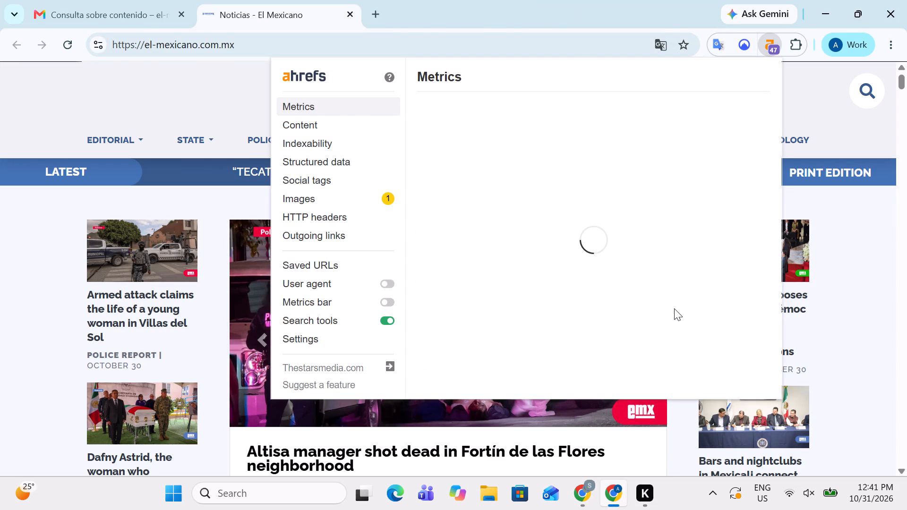
key("alt+Tab")
type("47")
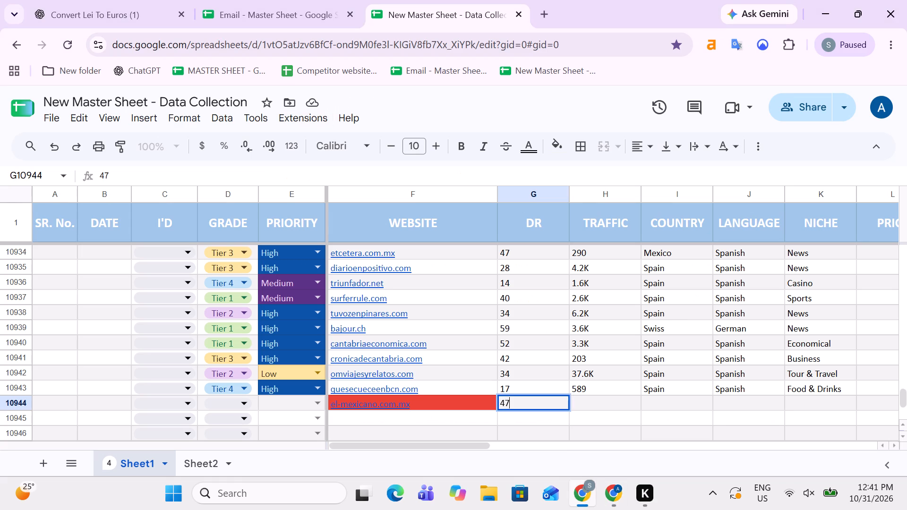
key("Right")
key("alt+Tab")
key("alt+Tab")
type("11")
type(".9K")
key("Right")
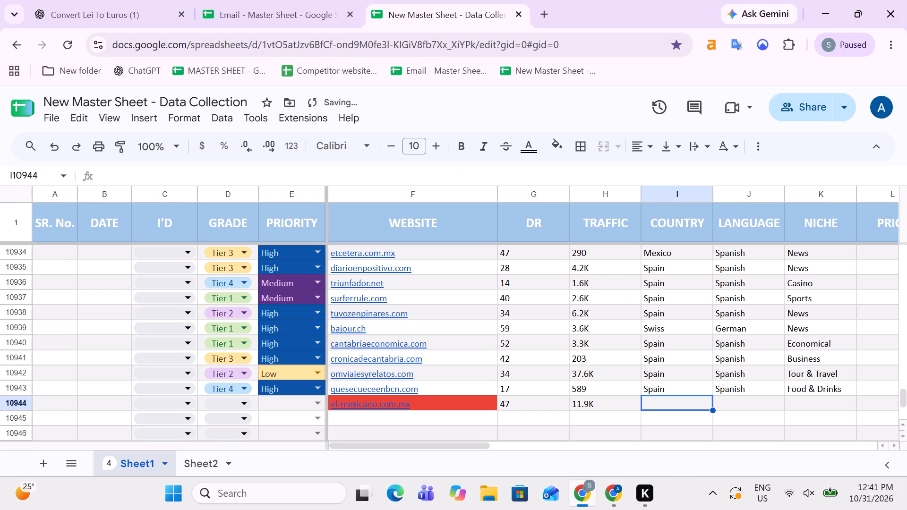
Fill in row 10944 with country Mexico, language Spanish and niche News.
type("Sp")
key("Right")
key("shift+s")
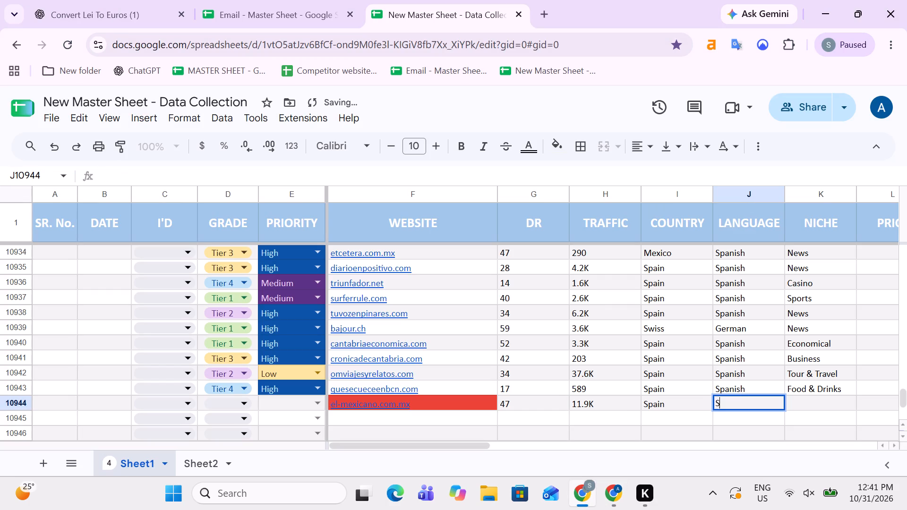
key("Right")
key("Left")
key("Left")
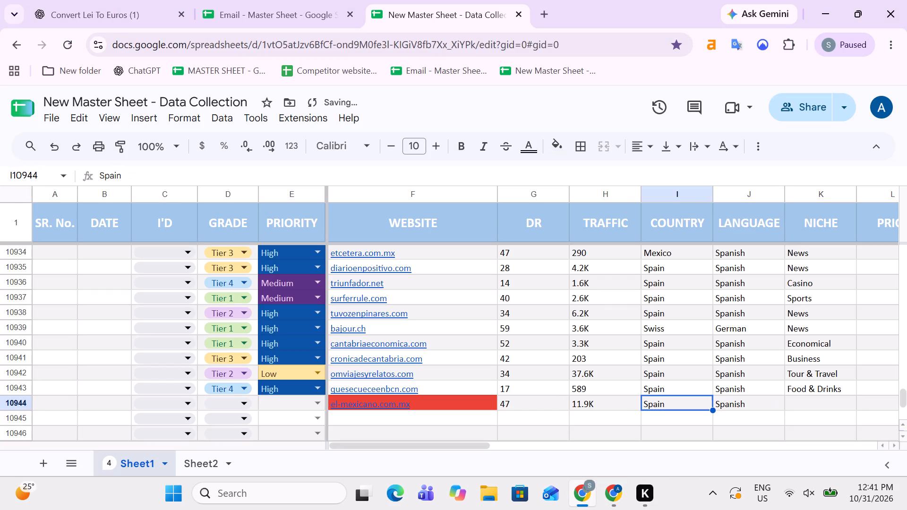
type("Me")
key("Right")
key("Right")
key("Right")
key("Left")
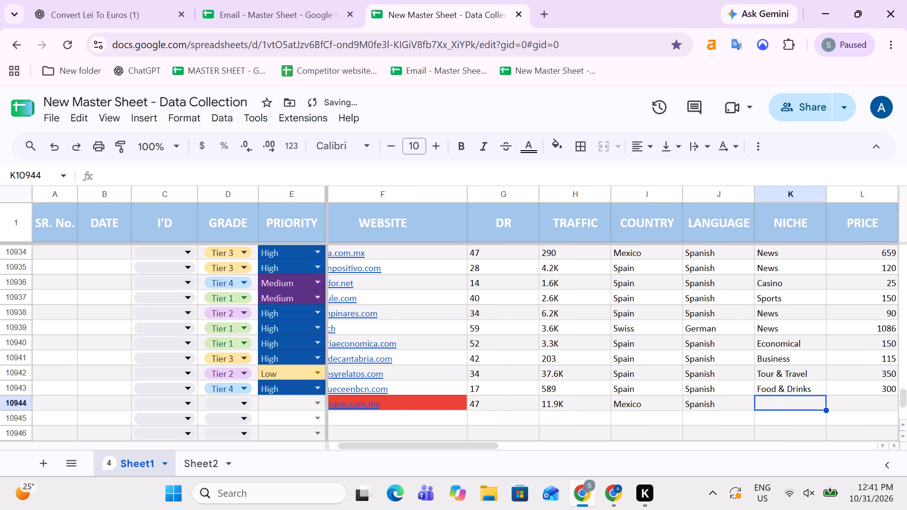
type("Ne")
key("Right")
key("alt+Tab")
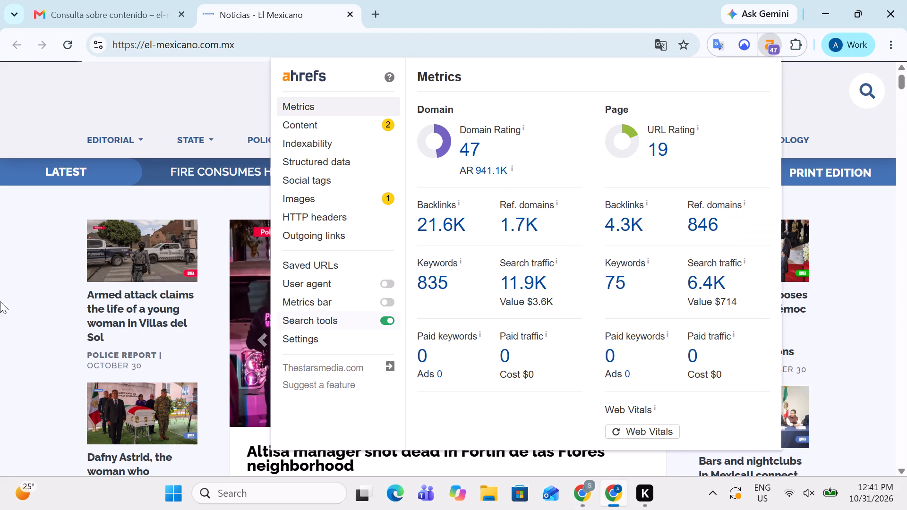
left_click(0, 289)
scroll(419, 416, "down", 6)
scroll(467, 377, "up", 11)
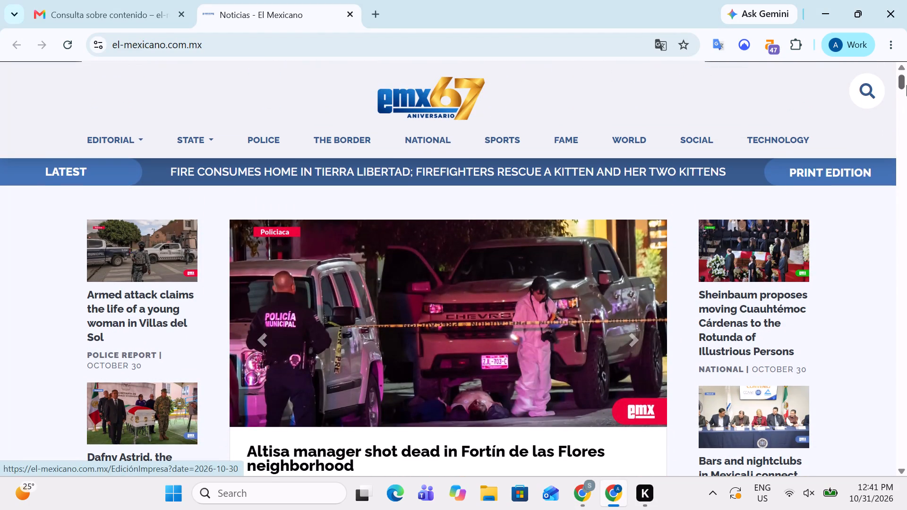
left_click(859, 83)
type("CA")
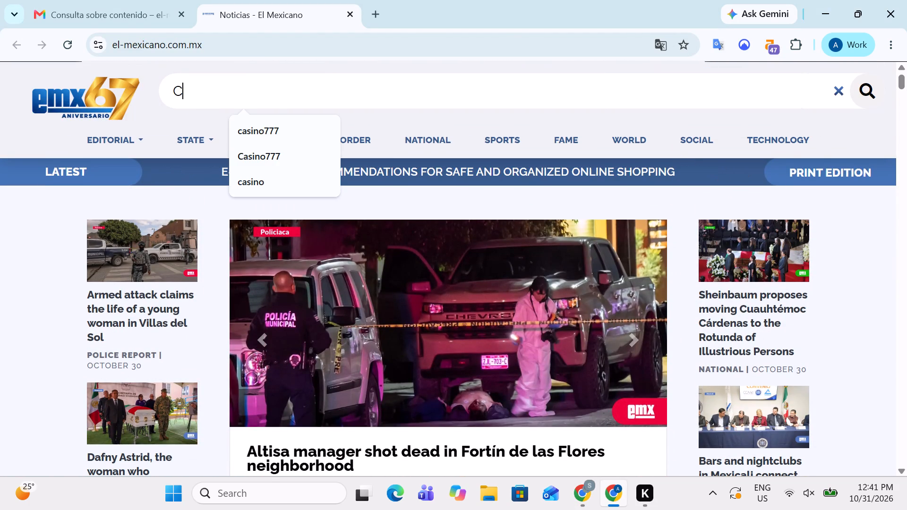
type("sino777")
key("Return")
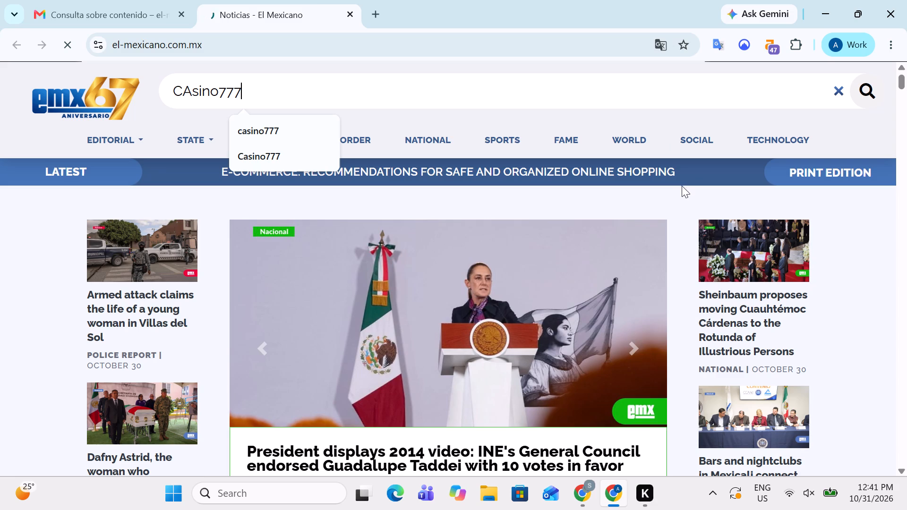
scroll(244, 238, "down", 1)
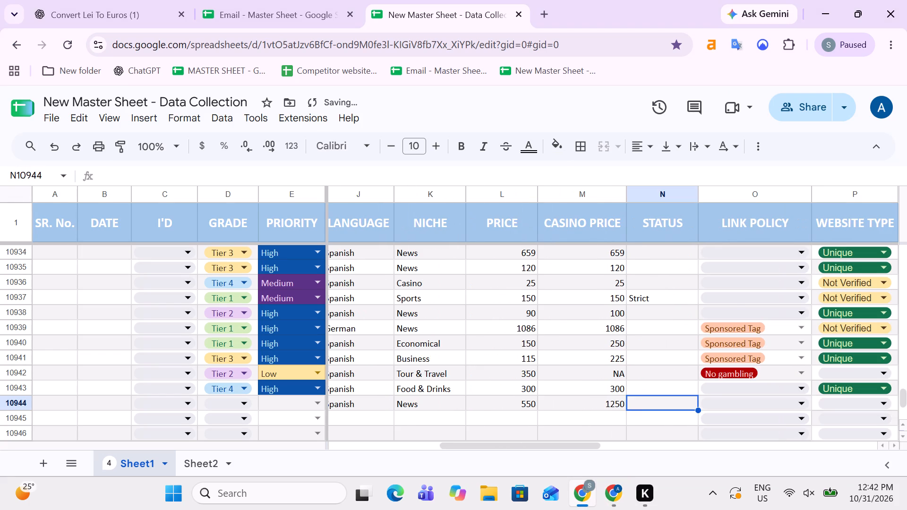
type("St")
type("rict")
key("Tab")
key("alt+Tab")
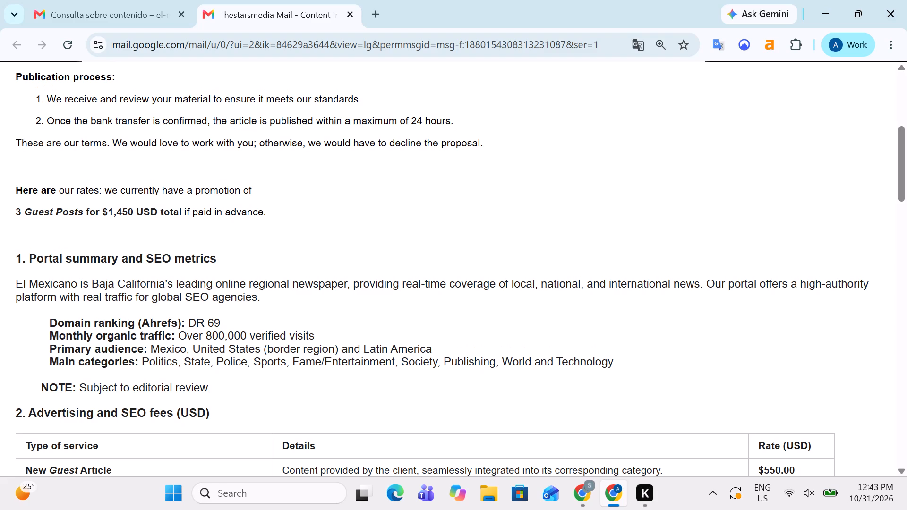
scroll(317, 342, "down", 2)
scroll(281, 299, "down", 1)
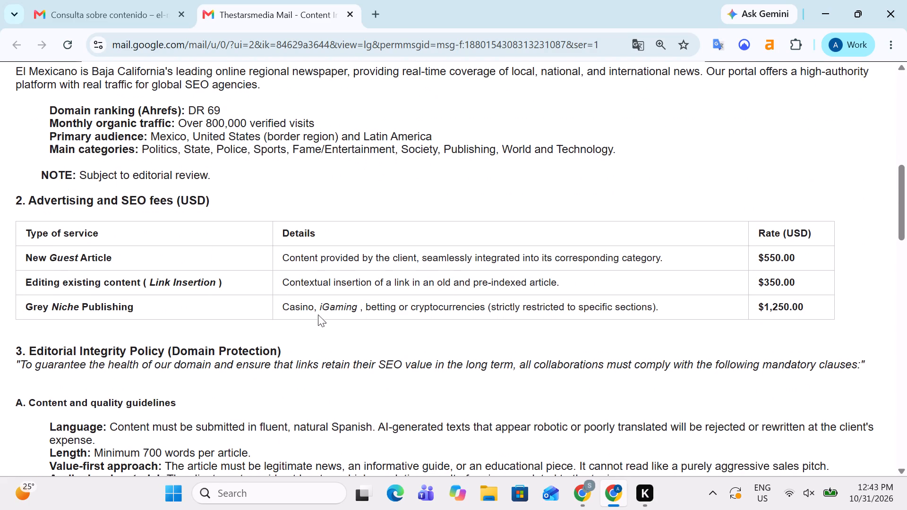
scroll(353, 298, "down", 1)
scroll(269, 333, "down", 1)
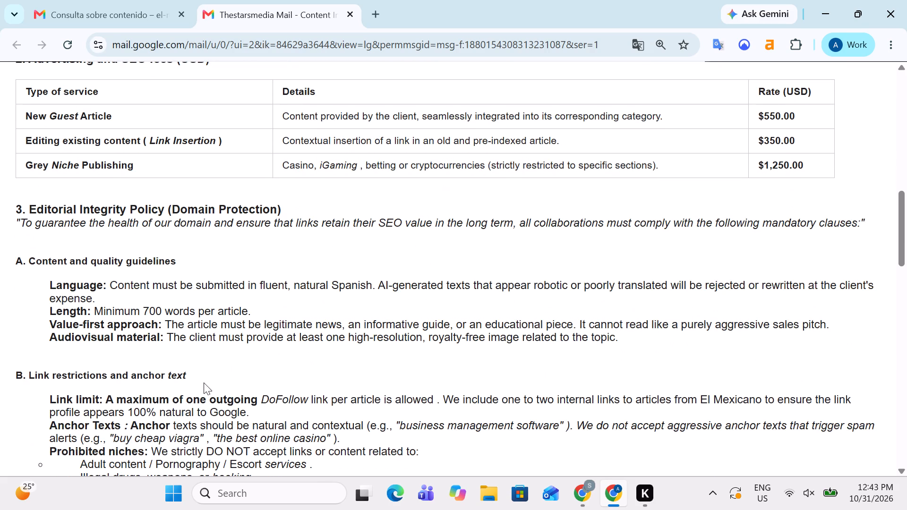
scroll(501, 341, "down", 1)
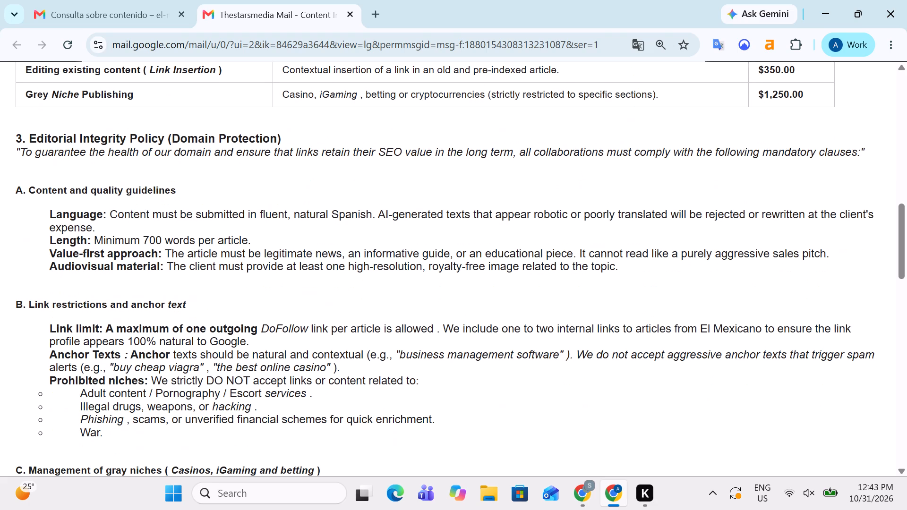
scroll(206, 345, "down", 1)
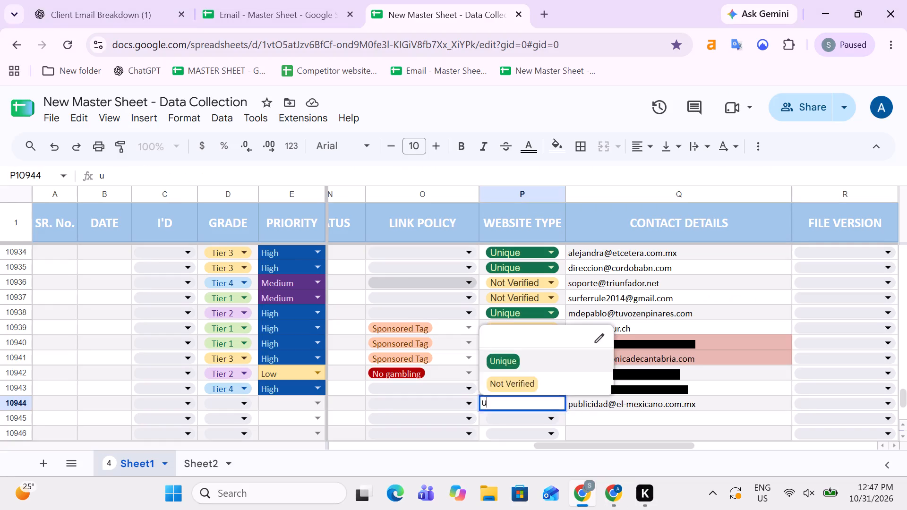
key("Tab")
Review the el-mexicano.com.mx entry across row 10944, from contact details back to the priority column and over to website type.
key("Right")
key("Left")
key("Left")
key("Left")
key("Left")
key("Left")
key("Left")
key("Left")
key("Left")
key("Left")
key("Left")
key("Left")
key("Left")
key("Left")
key("Left")
key("Left")
key("Right")
key("Right")
key("Right")
key("Right")
key("Right")
key("Right")
key("Right")
key("Right")
key("Right")
key("Right")
key("Right")
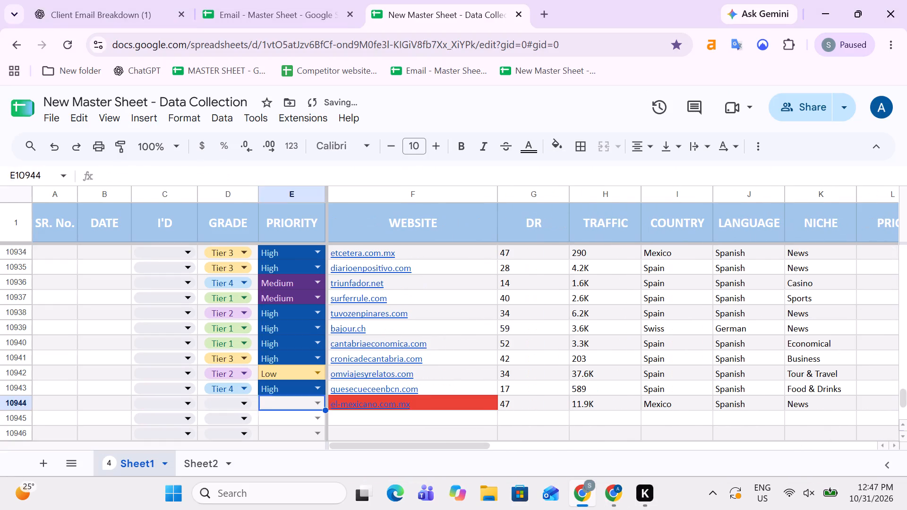
key("Right")
key("Right")
key("Right")
key("Left")
key("Left")
key("Right")
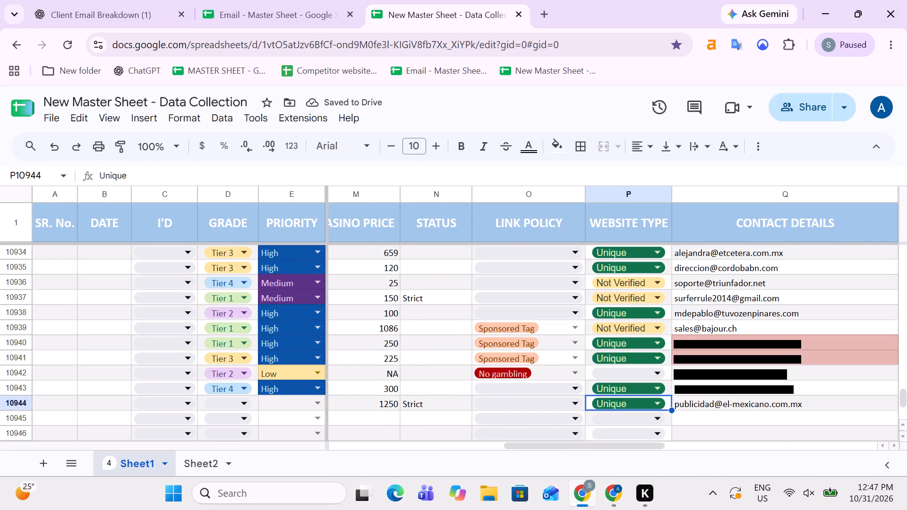
Set the website type of the el-mexicano.com.mx entry in row 10944 to Not Verified.
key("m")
key("BackSpace")
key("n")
key("Up")
key("Return")
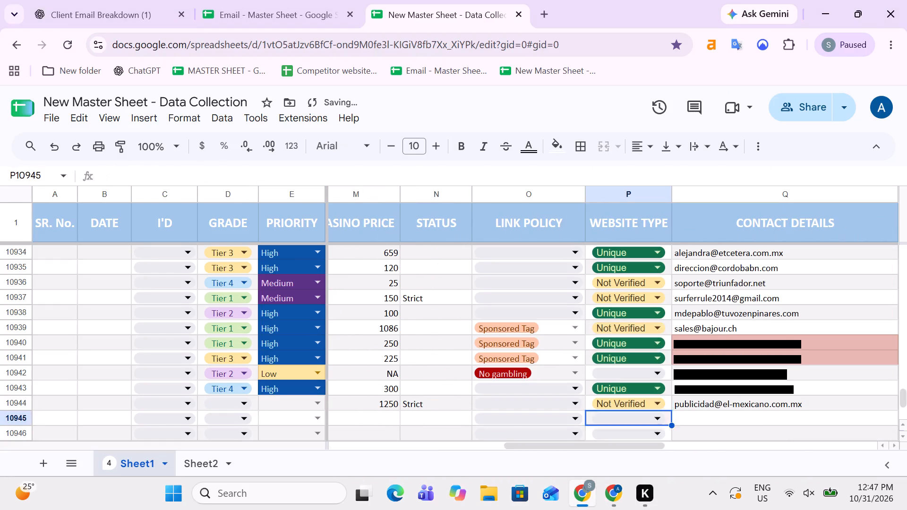
Set the priority of the el-mexicano.com.mx entry in row 10944 to Medium.
key("Up")
key("Right")
key("Right")
key("Left")
key("Left")
key("Left")
key("Left")
key("Left")
key("Left")
key("Left")
key("Left")
key("Left")
key("Left")
key("Left")
key("Left")
key("Left")
key("Left")
key("Left")
key("Left")
key("Left")
key("Left")
key("Left")
key("Left")
key("Right")
key("Right")
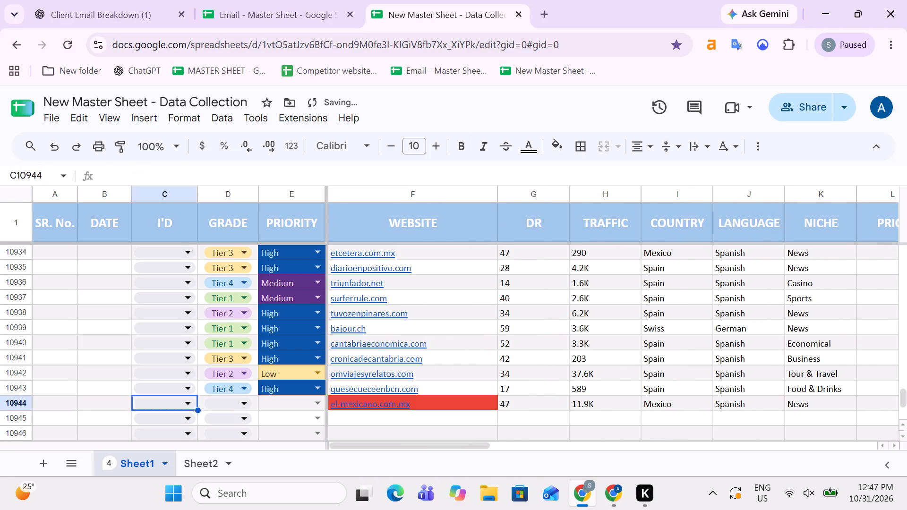
key("Right")
key("Right")
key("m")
key("Down")
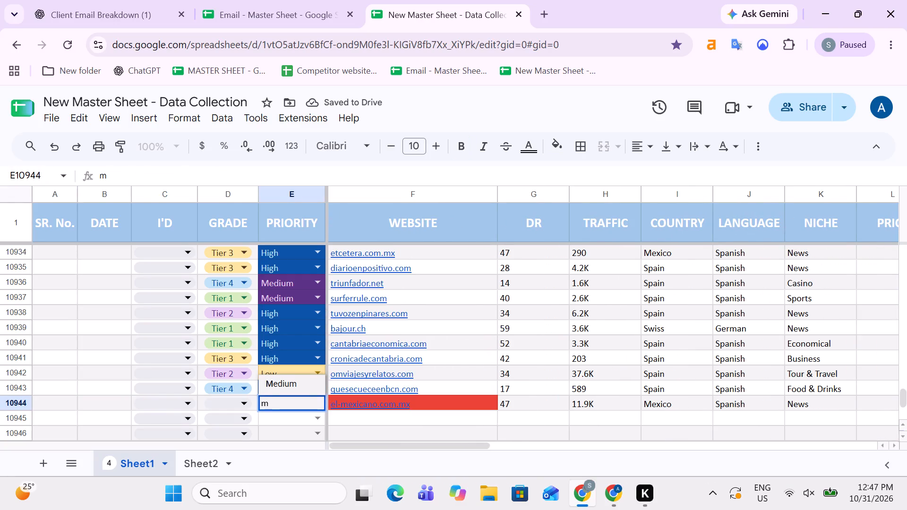
key("Return")
Set the grade of the el-mexicano.com.mx entry in row 10944 to Tier 1.
key("Up")
key("Right")
key("Right")
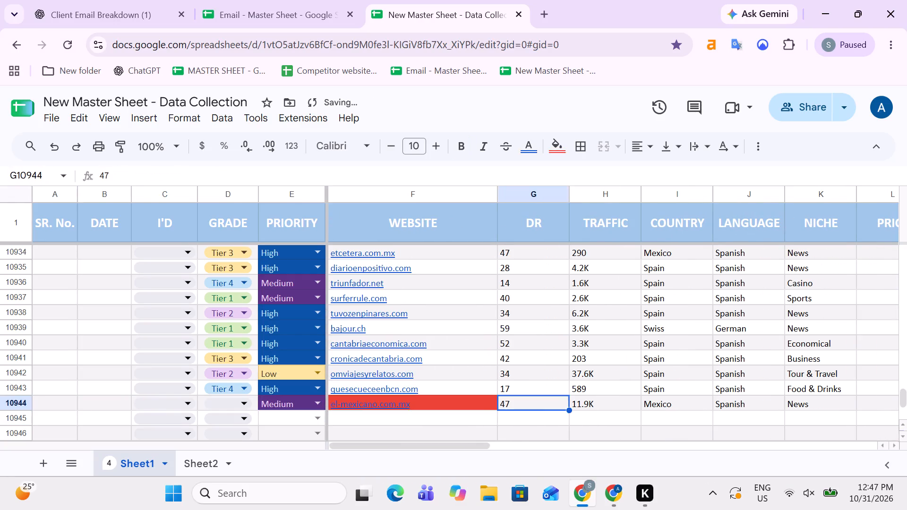
key("Left")
key("Left")
key("Left")
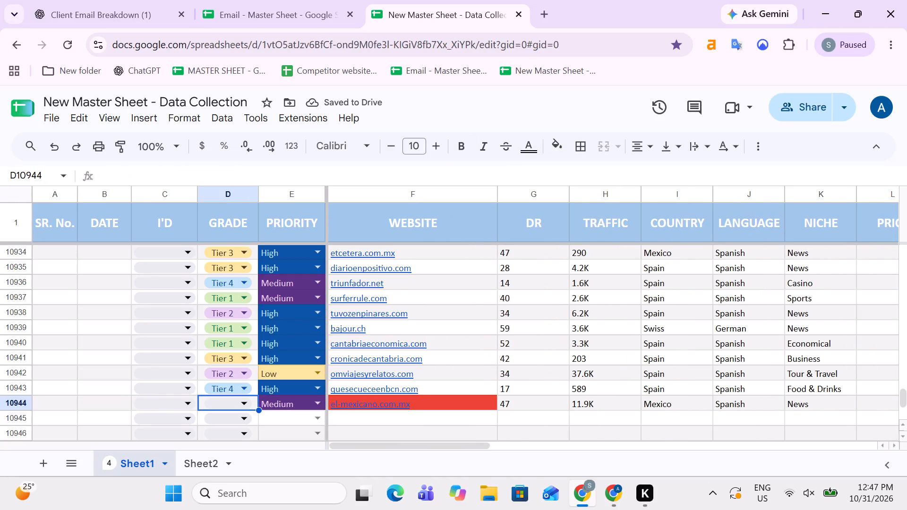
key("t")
key("Return")
key("Up")
key("Right")
key("Right")
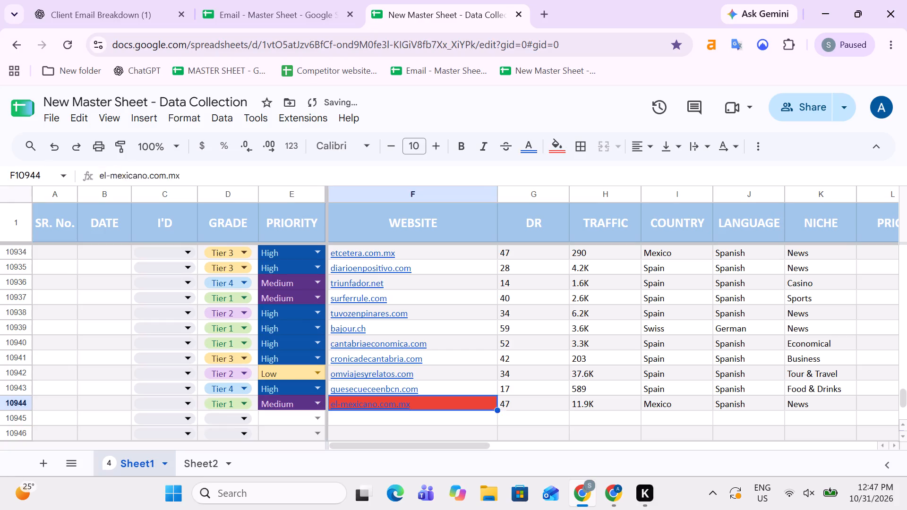
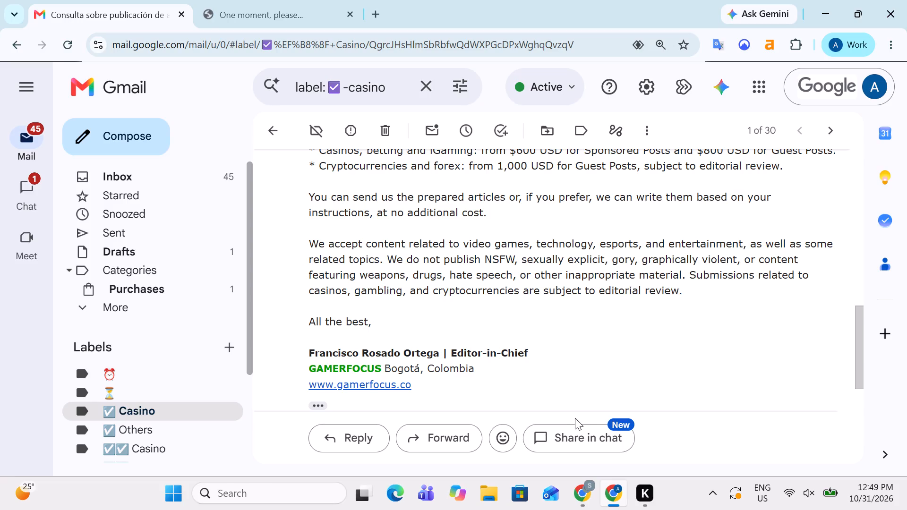
scroll(505, 320, "down", 3)
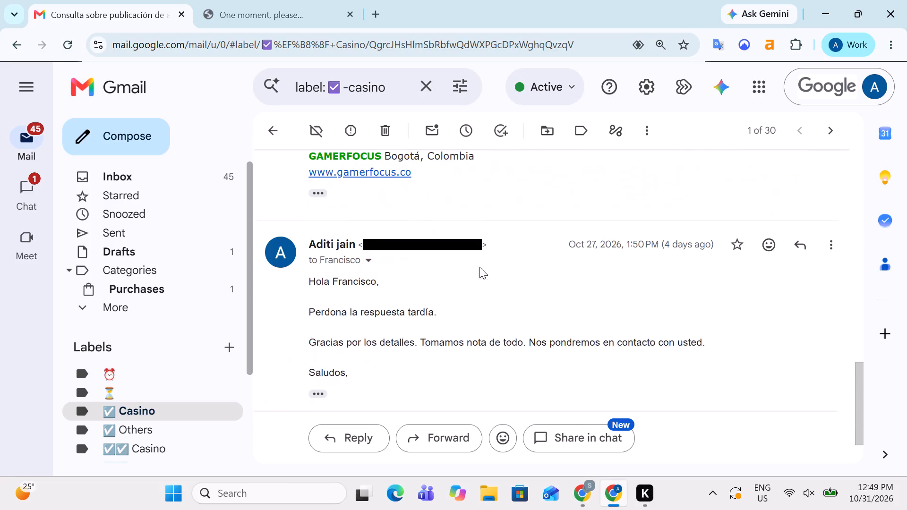
left_click(187, 0)
left_click(233, 0)
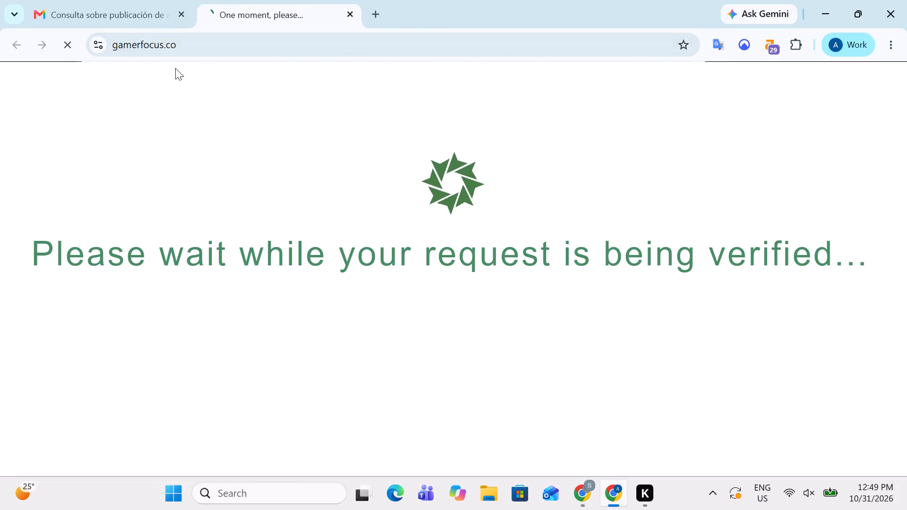
left_click(235, 46)
left_click_drag(235, 46, 212, 45)
key("ctrl+c")
key("ctrl+c")
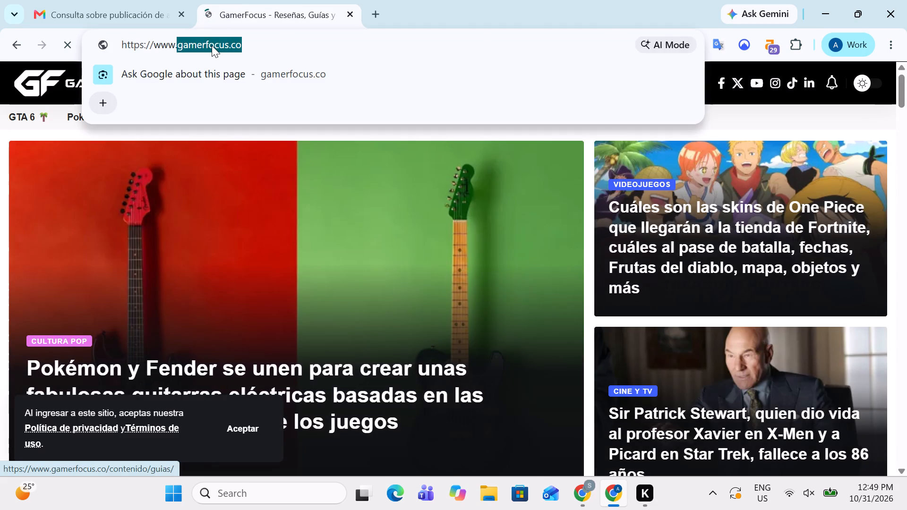
key("alt+Tab")
key("Down")
key("Return")
key("ctrl+v")
key("Tab")
key("Right")
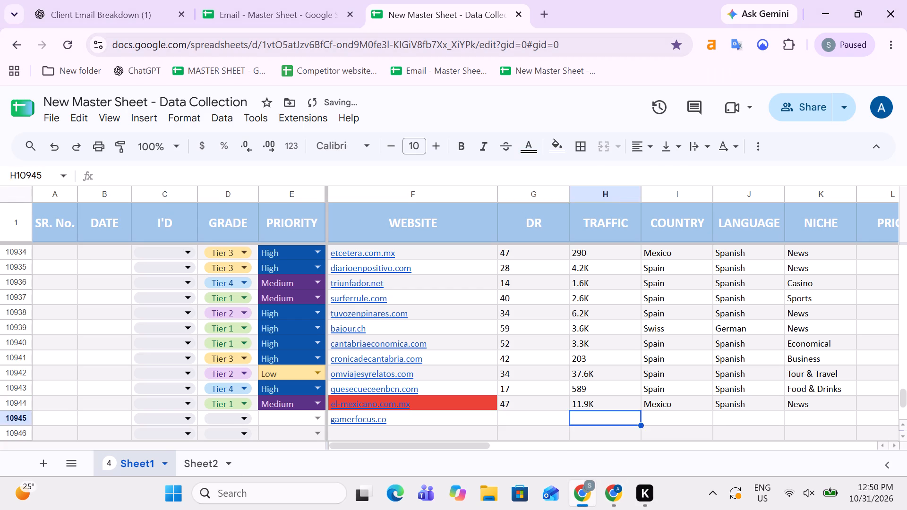
key("Left")
key("Right")
key("Left")
Return to the GamerFocus site and check its original language and the topics it covers.
key("alt+Tab")
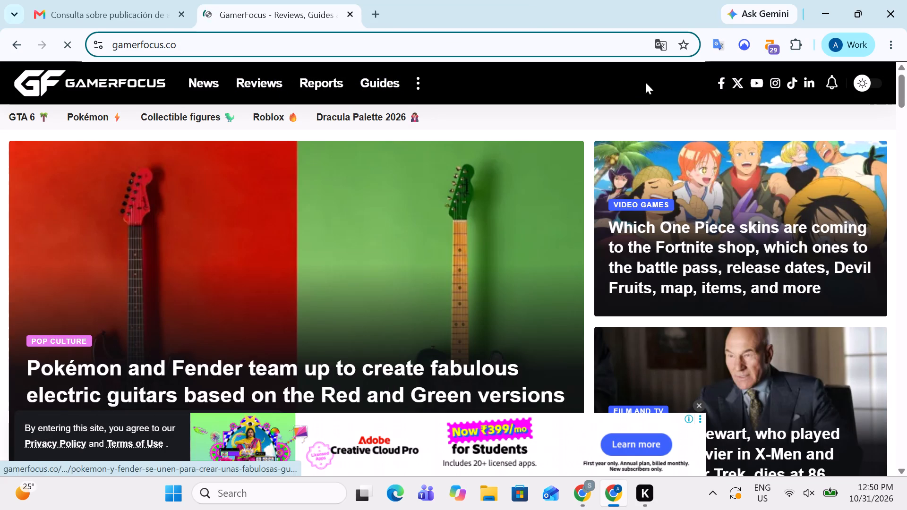
left_click(661, 43)
scroll(640, 279, "down", 7)
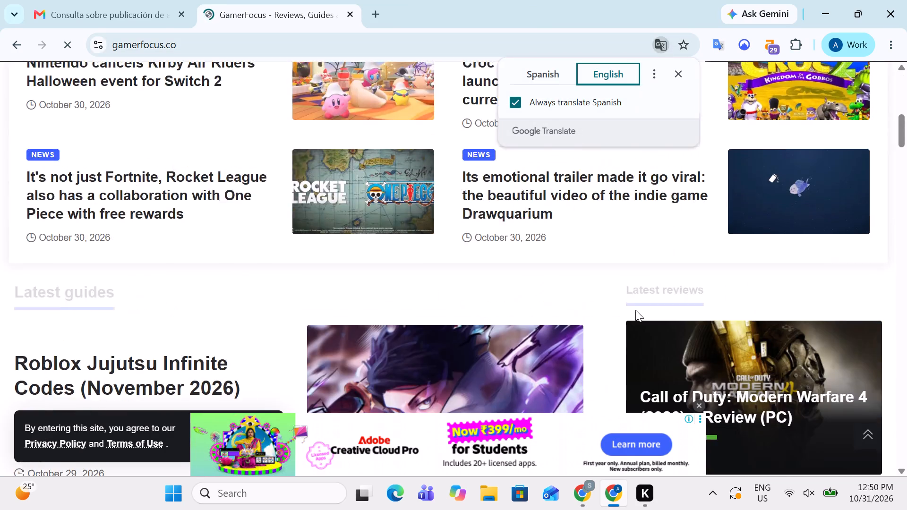
Look up gamerfocus.co's Ahrefs metrics and record DR 29 and traffic 12.8K in row 10945 of the New Master Sheet.
scroll(637, 310, "down", 5)
scroll(634, 311, "up", 20)
scroll(634, 311, "up", 2)
scroll(777, 290, "down", 3)
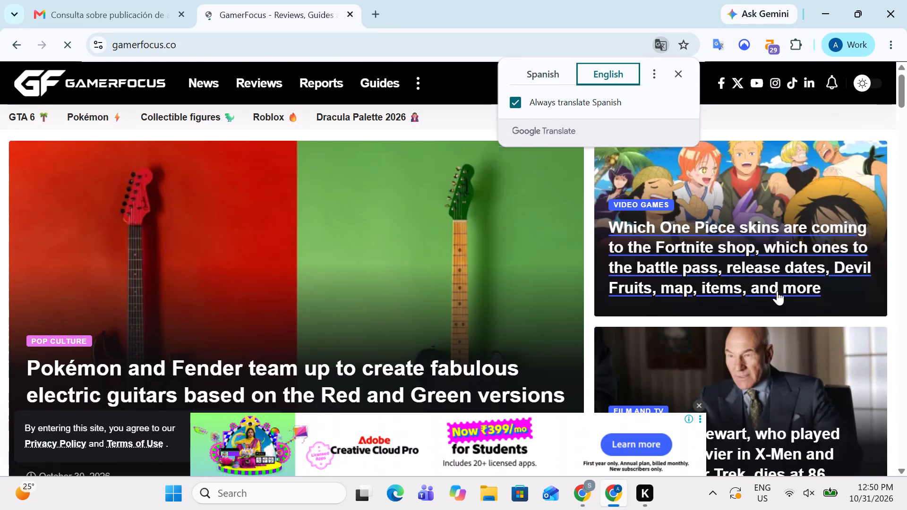
scroll(777, 291, "down", 4)
scroll(759, 276, "up", 6)
left_click(777, 53)
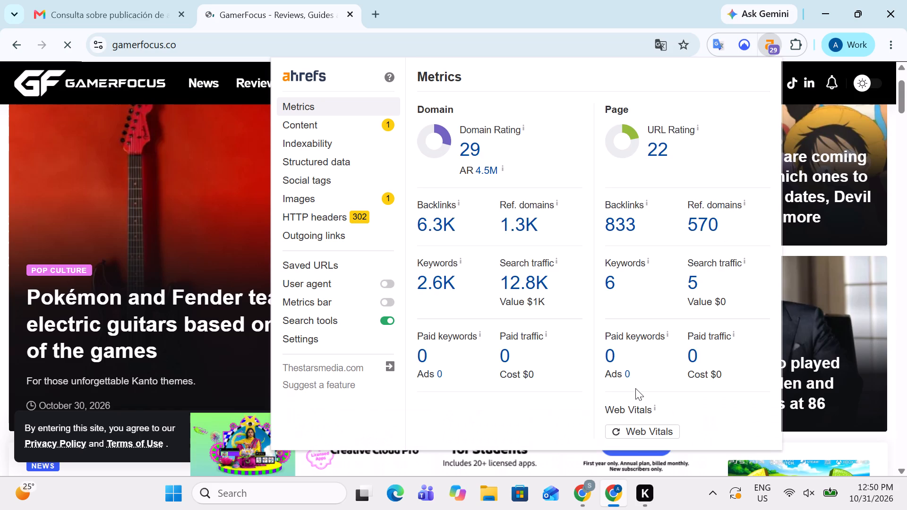
key("alt+Tab")
type("29")
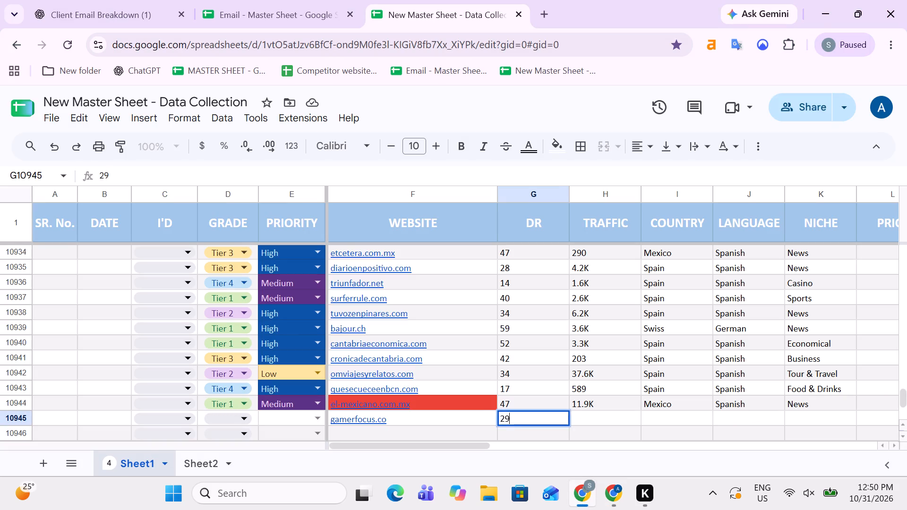
key("Right")
type("12.8K")
key("Right")
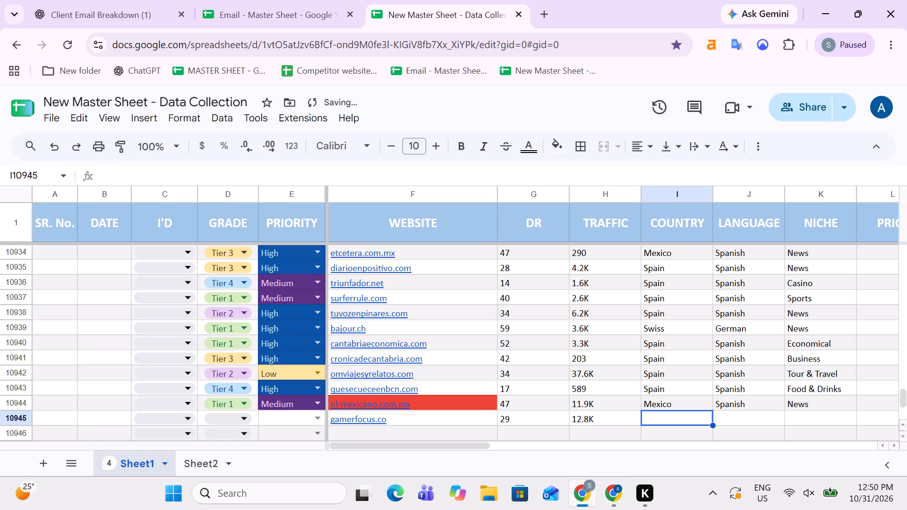
Fill in row 10945 with country Colombia, language Spanish and niche Gaming.
type("Co")
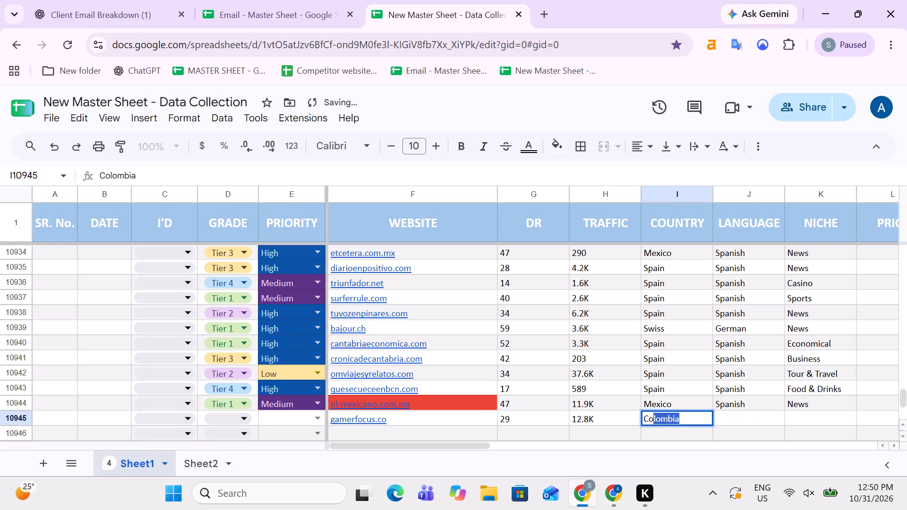
key("Right")
type("Sp")
key("Right")
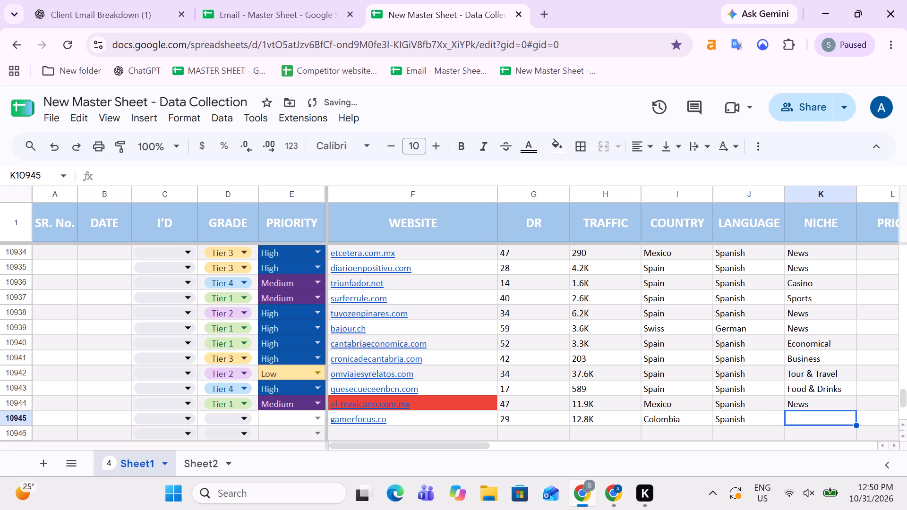
type("Gam")
key("Right")
key("Right")
key("Right")
key("Left")
key("Left")
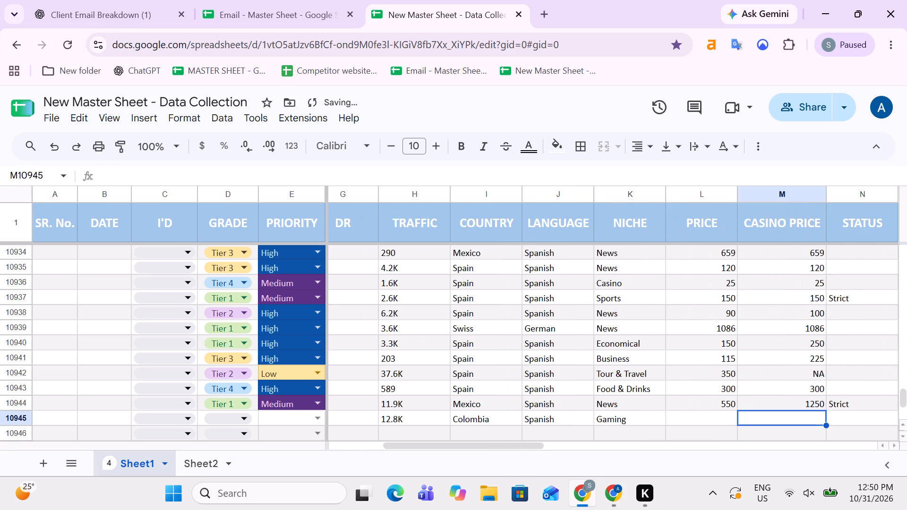
Return to the GamerFocus website and search it for casino777.
key("alt+Tab")
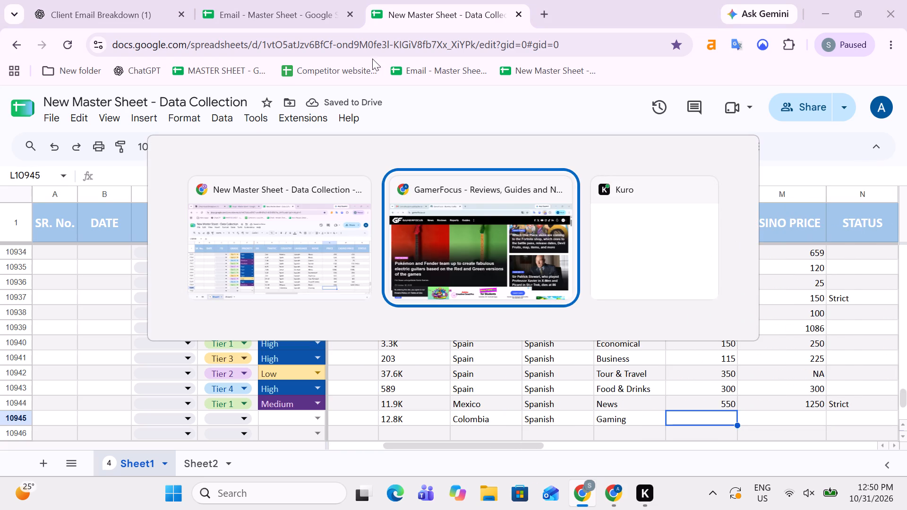
left_click(458, 237)
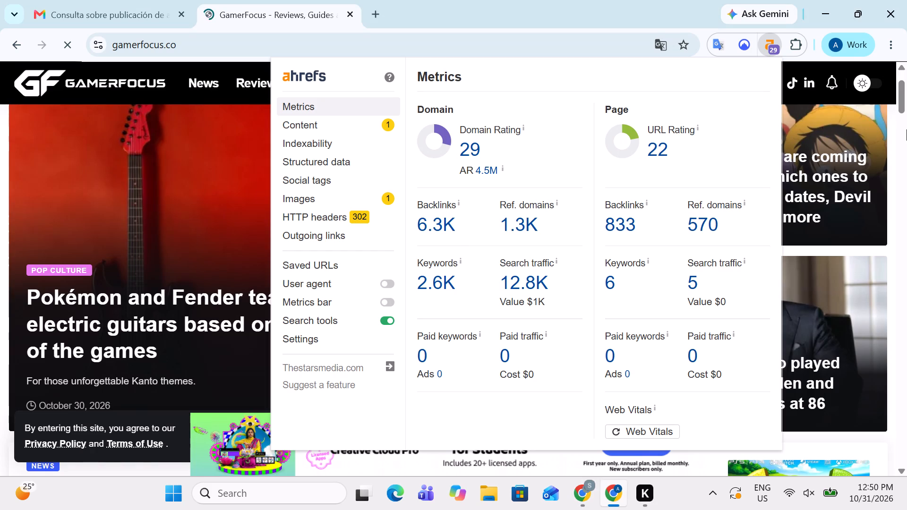
left_click(906, 129)
scroll(749, 140, "up", 7)
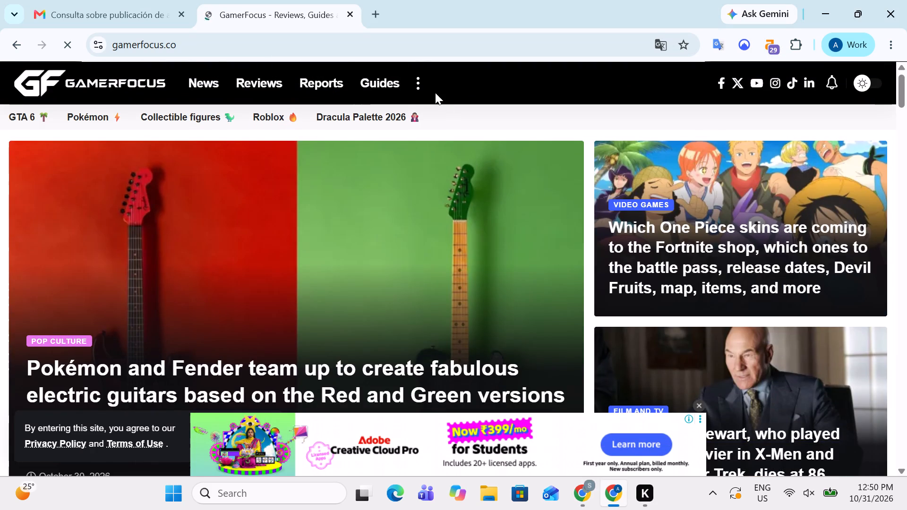
left_click(422, 80)
left_click(339, 164)
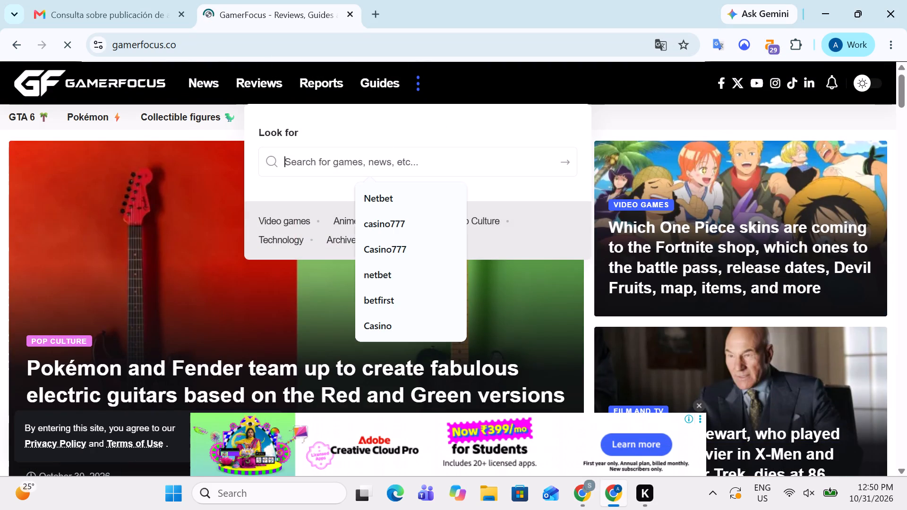
left_click(390, 221)
key("Return")
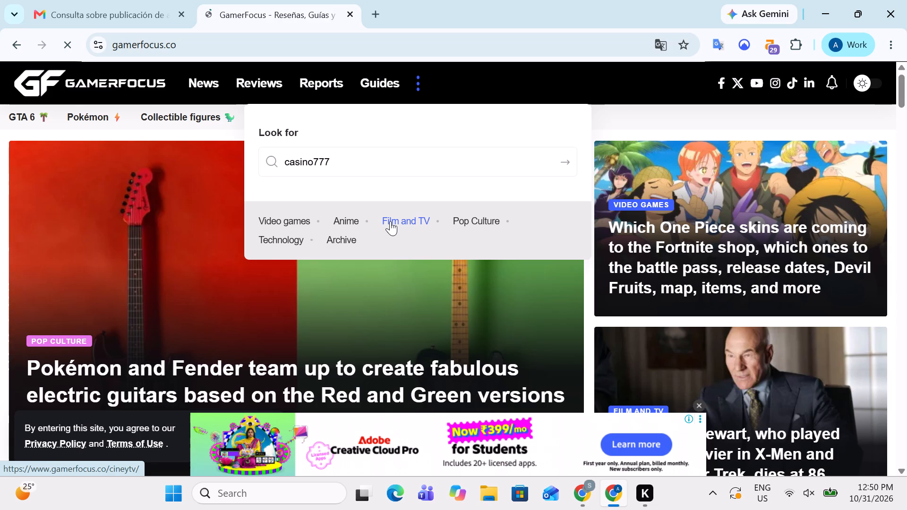
Open the article about video games hiding illegal gambling from the search results, check its casino link, and close the GamerFocus pages.
scroll(403, 236, "down", 2)
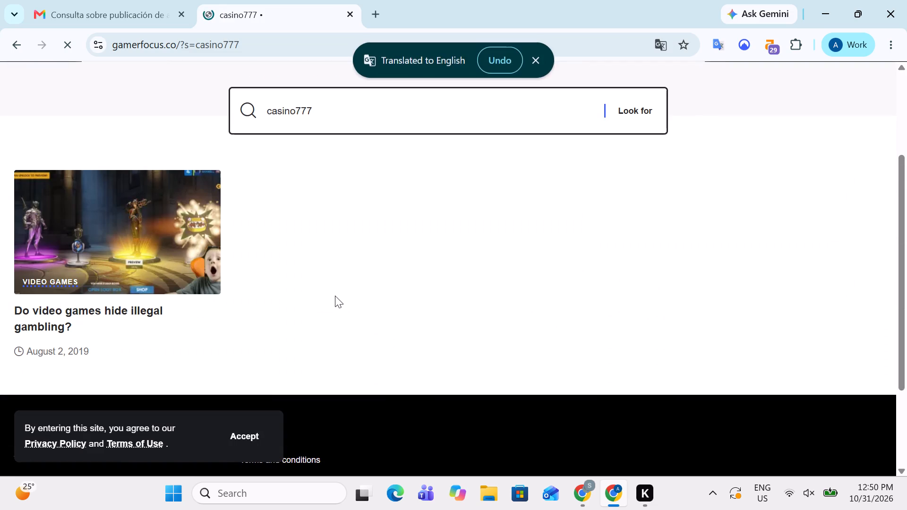
scroll(335, 296, "down", 1)
left_click(150, 238, "ctrl")
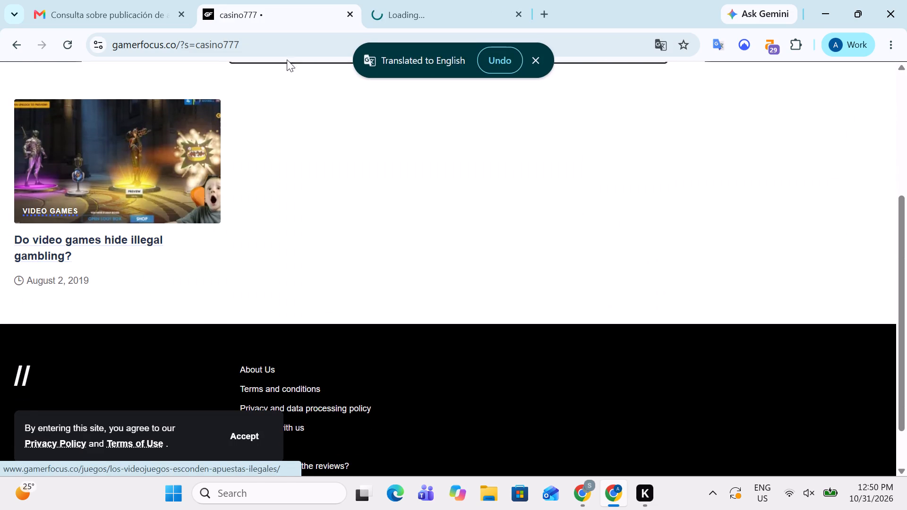
left_click(414, 0)
scroll(343, 214, "down", 3)
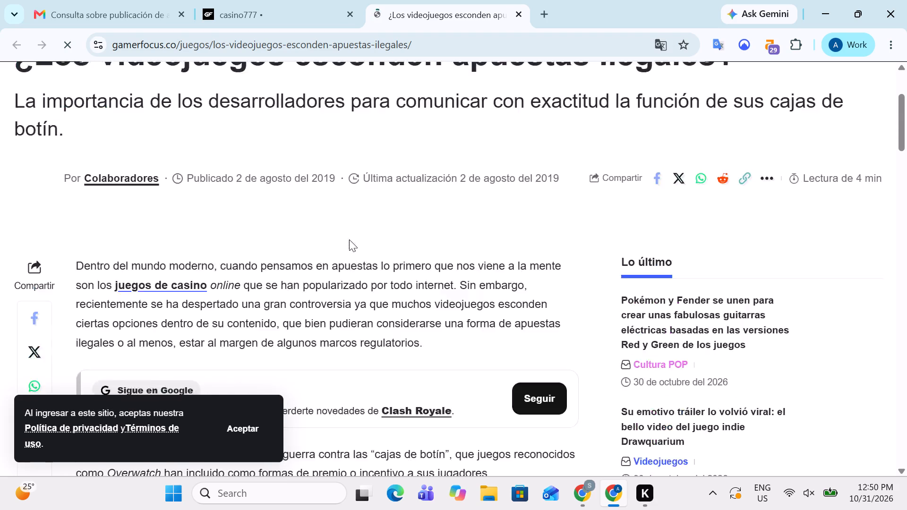
scroll(446, 229, "down", 4)
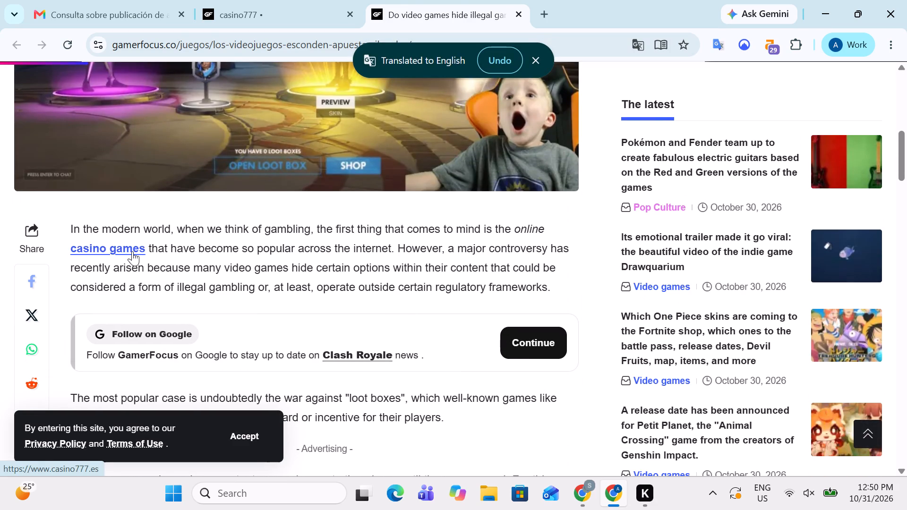
left_click(522, 12)
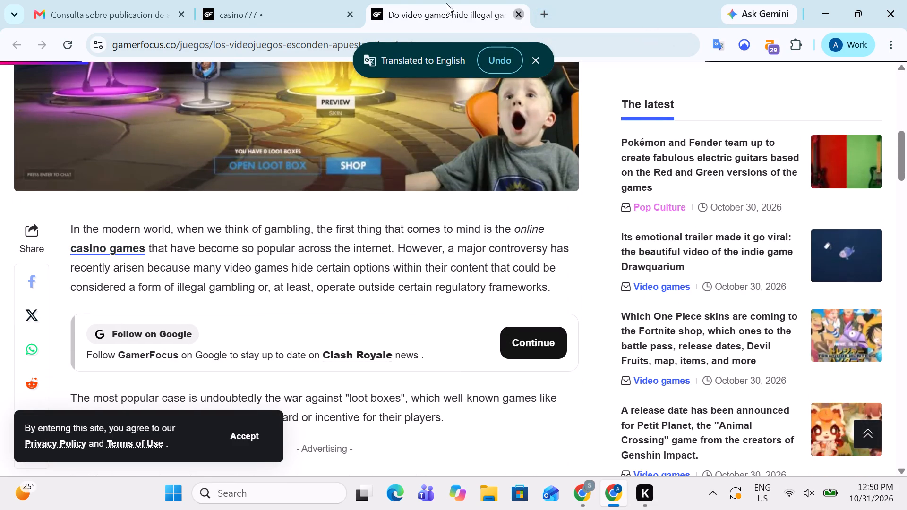
left_click(355, 8)
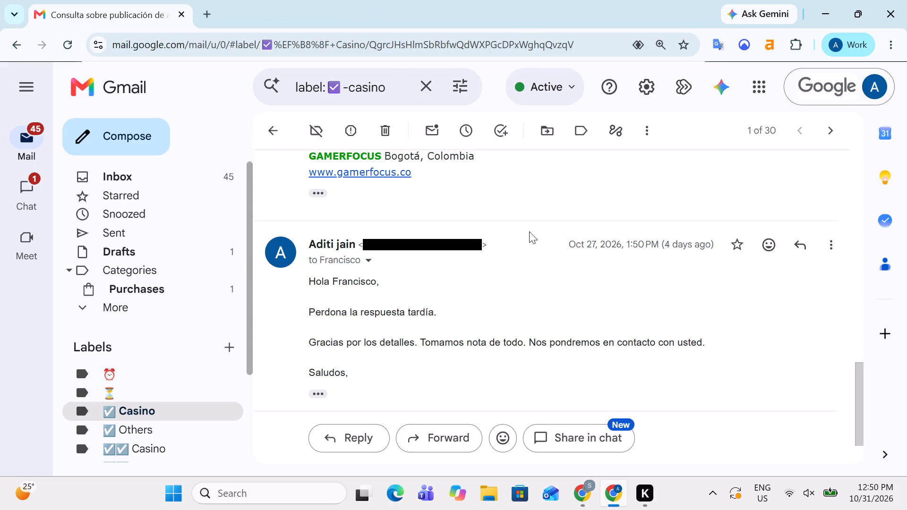
Check the rates in the GamerFocus reply and record price 600 and casino price 800 in row 10945.
scroll(532, 277, "up", 6)
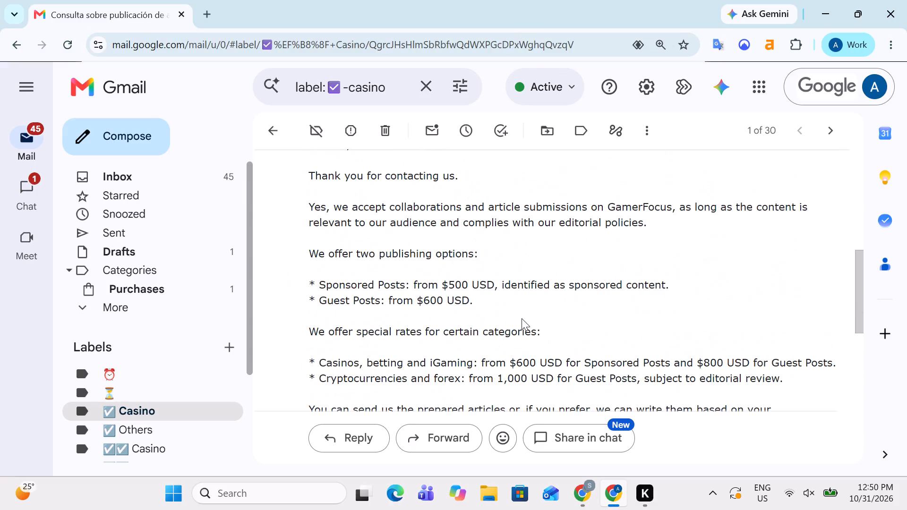
scroll(626, 274, "down", 1)
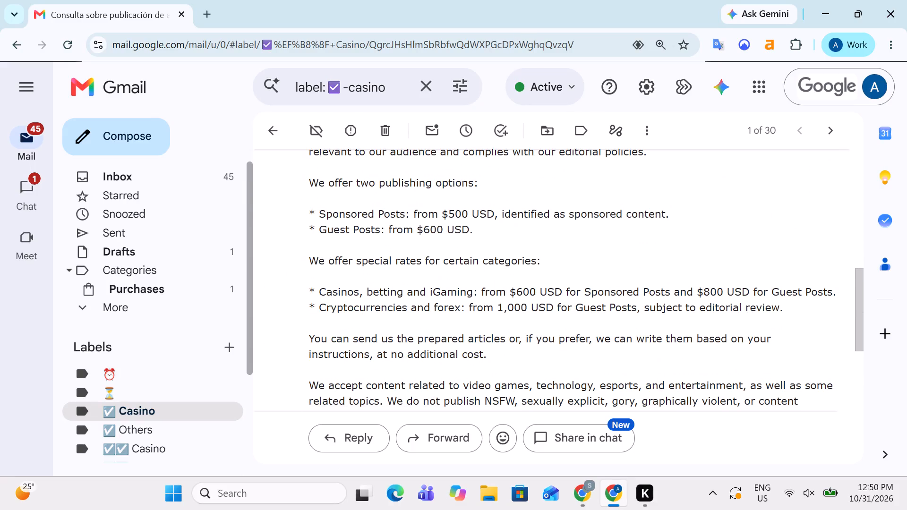
key("alt+Tab")
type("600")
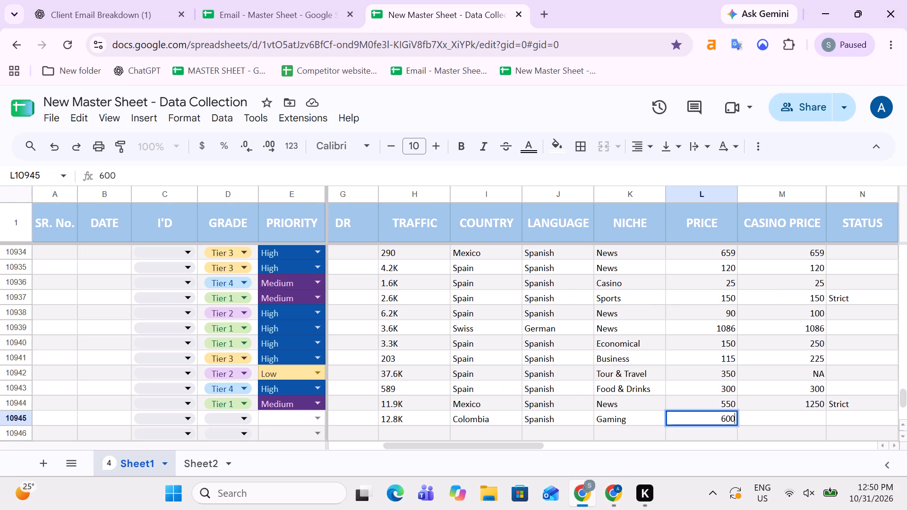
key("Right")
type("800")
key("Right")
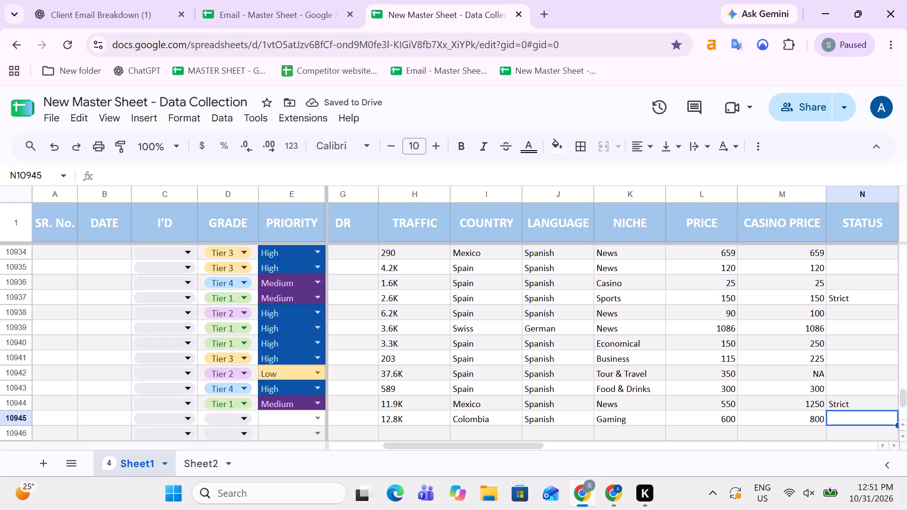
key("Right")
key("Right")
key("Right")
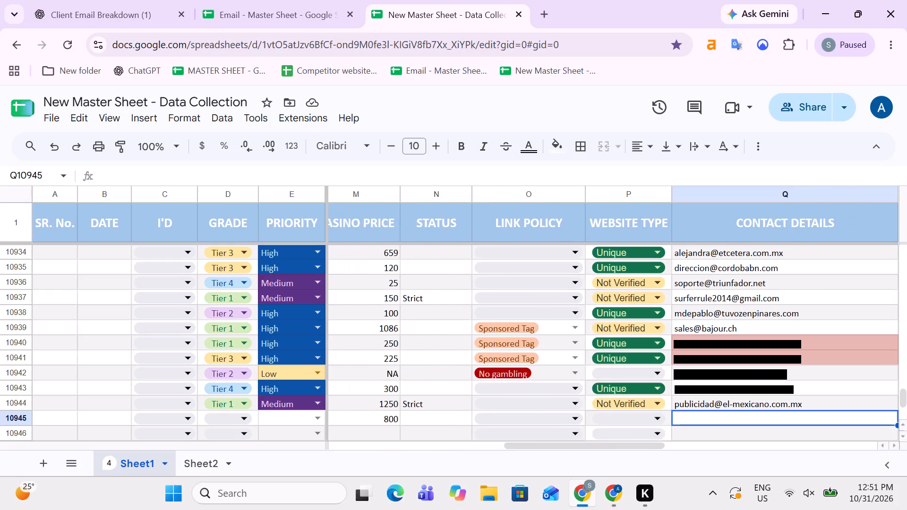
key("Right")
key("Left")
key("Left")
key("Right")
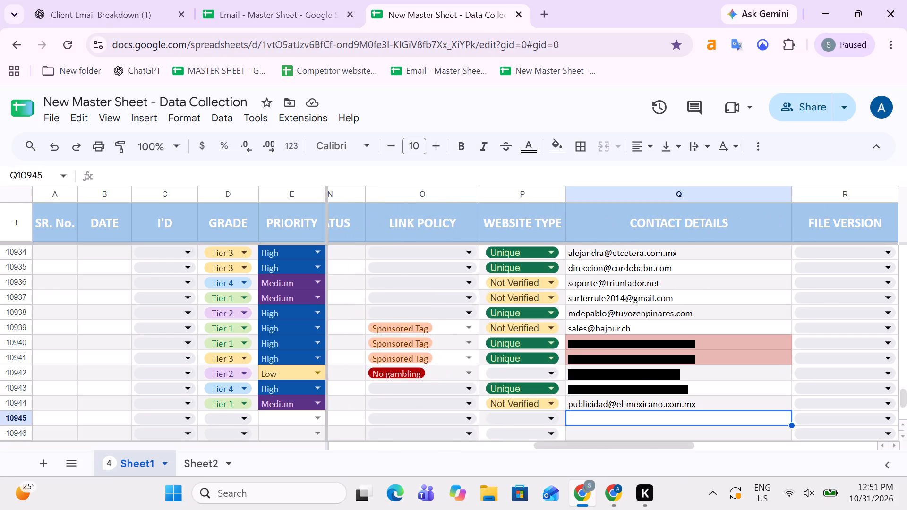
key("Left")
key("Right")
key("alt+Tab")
scroll(527, 280, "up", 2)
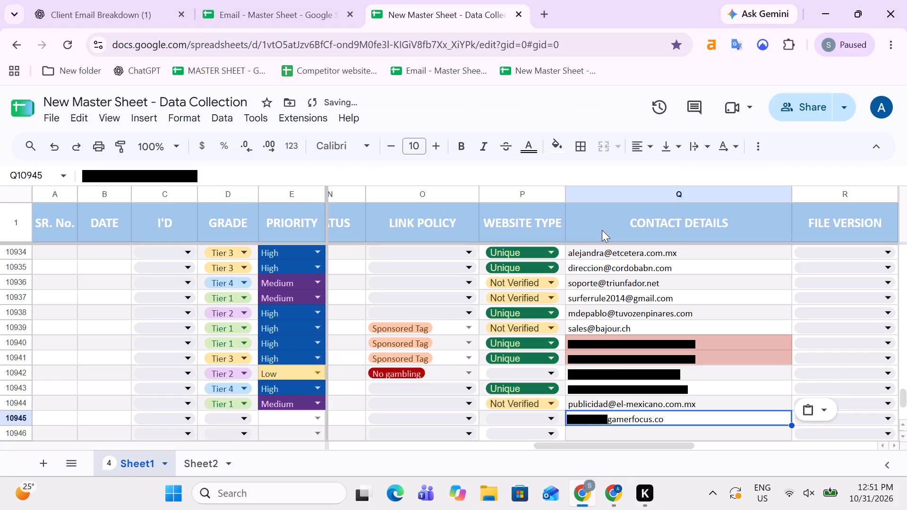
Set the priority of gamerfocus.co in row 10945 to Medium.
key("Right")
key("Left")
key("Left")
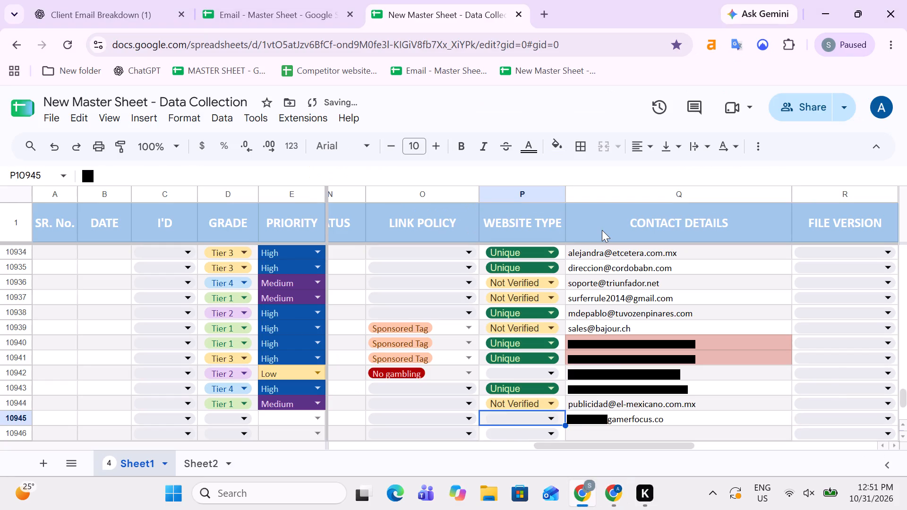
key("Right")
key("Left")
key("Left")
key("Left")
key("Left")
key("Left")
key("Left")
key("Left")
key("Left")
key("Left")
key("Left")
key("Left")
key("Left")
key("Left")
key("Left")
key("Left")
key("Left")
key("Left")
key("Right")
key("Right")
key("Right")
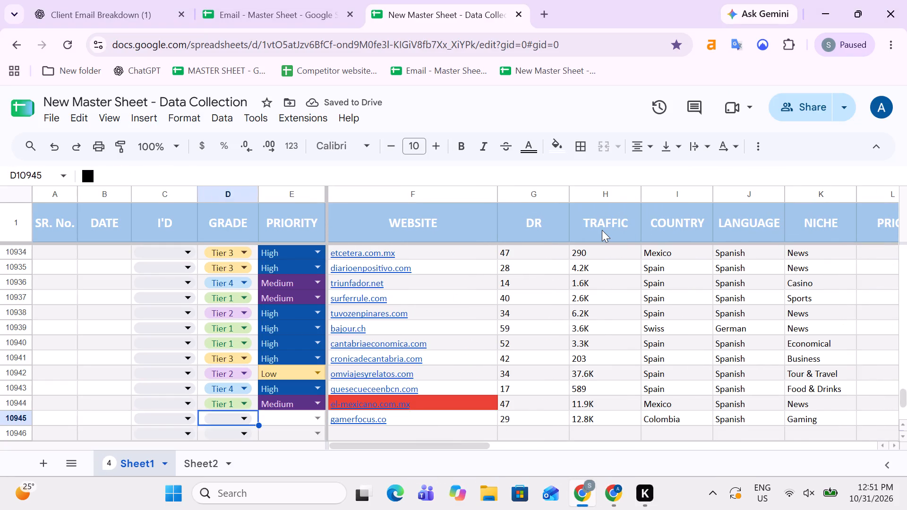
key("Right")
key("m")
key("Down")
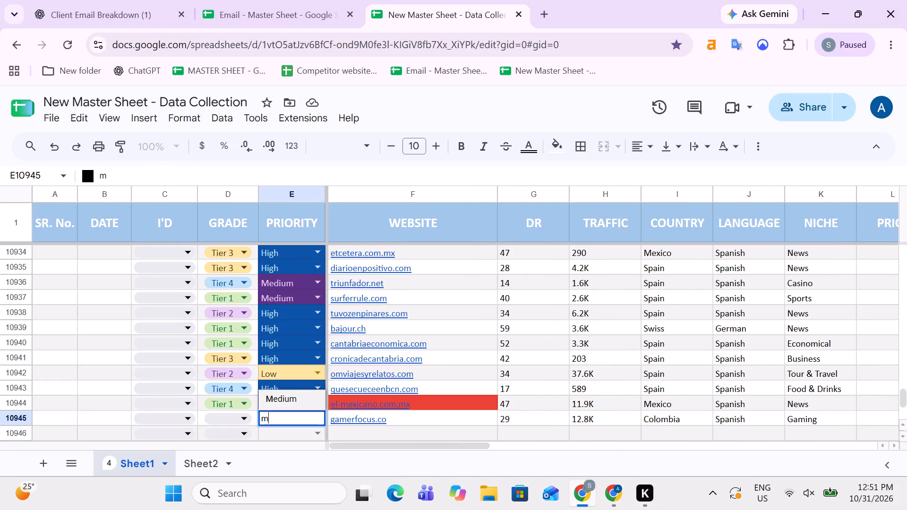
key("Return")
Choose the grade tier for gamerfocus.co in row 10945.
key("Up")
key("Right")
key("Left")
key("Left")
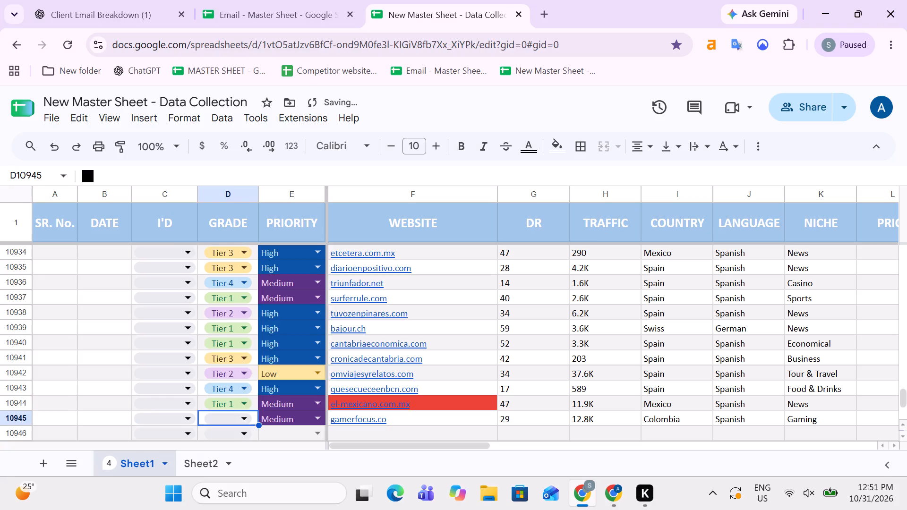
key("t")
key("Up")
key("Up")
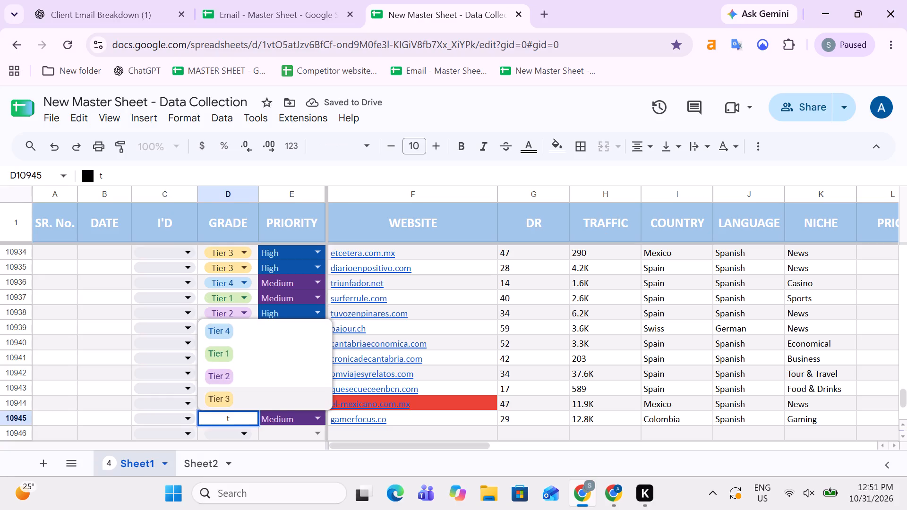
key("Return")
key("Up")
key("Right")
key("Right")
key("alt+Tab")
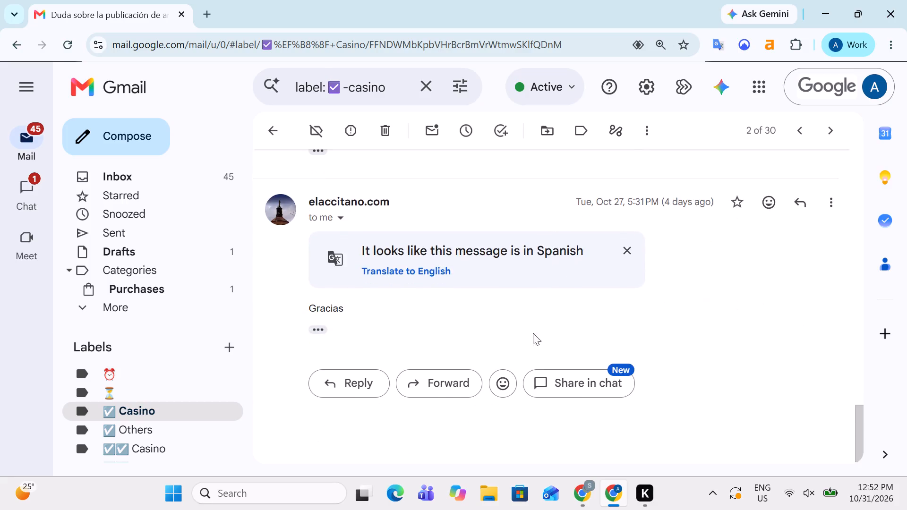
Open the first outreach email in the elaccitano.com thread and translate it from Spanish to English.
scroll(412, 301, "up", 19)
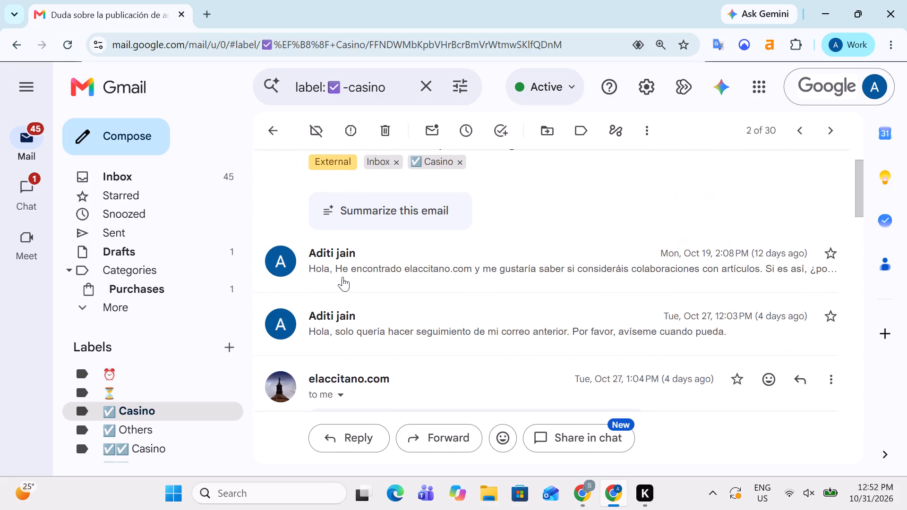
left_click(360, 278)
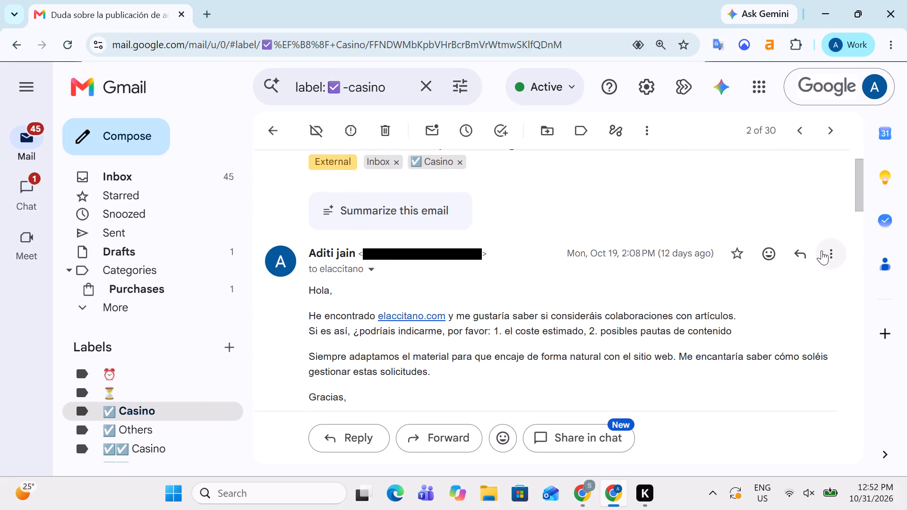
left_click(828, 255)
scroll(793, 298, "down", 3)
left_click(729, 355)
scroll(544, 346, "down", 2)
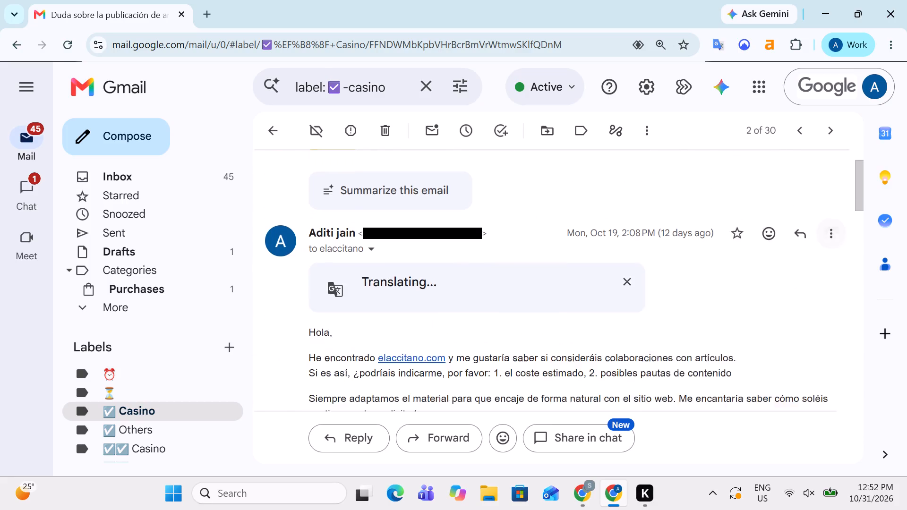
left_click(309, 233)
left_click_drag(309, 233, 338, 275)
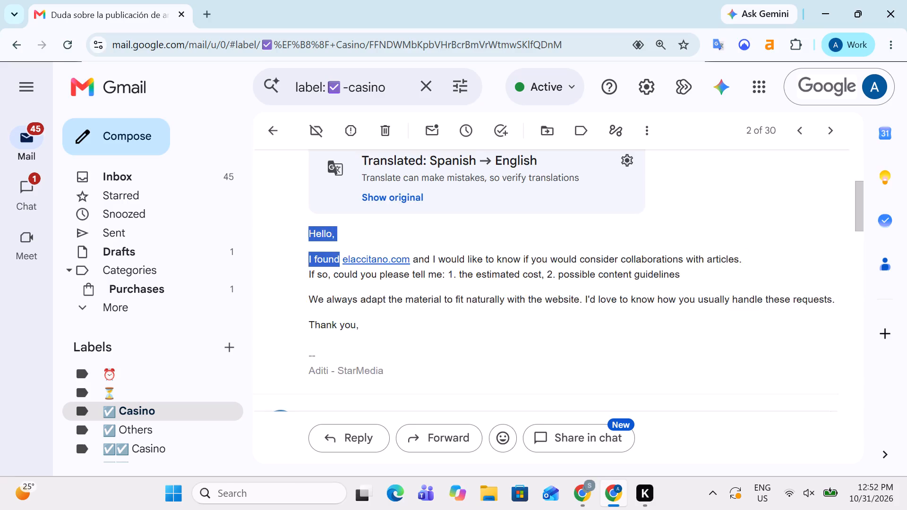
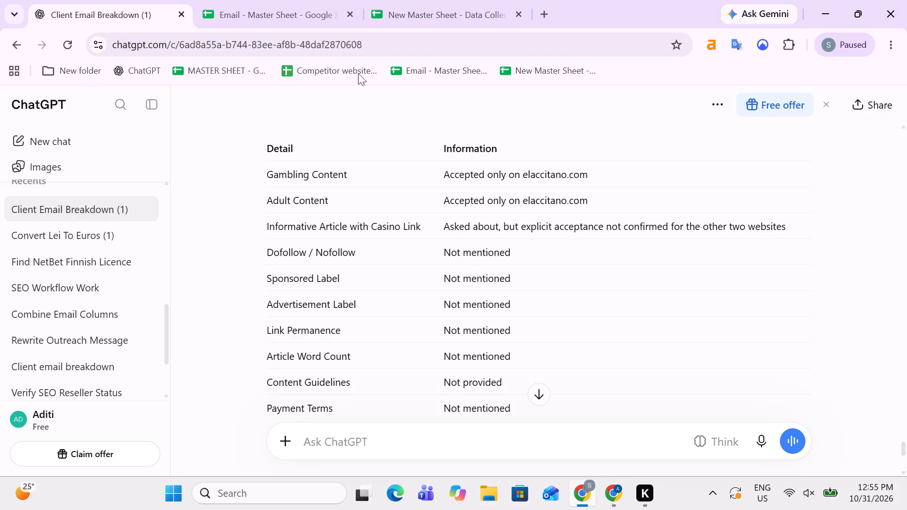
left_click(452, 0)
key("Right")
key("Right")
key("Right")
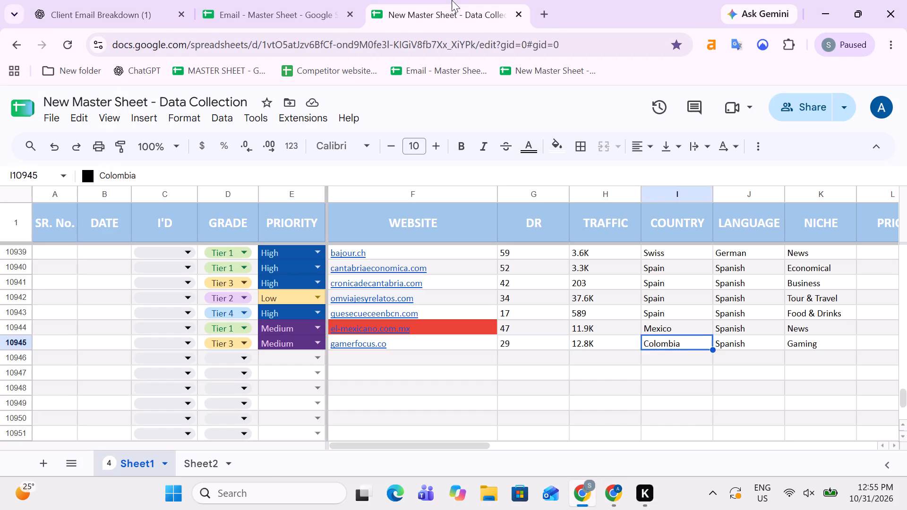
key("Right")
key("Right")
key("Right")
key("Right")
key("Right")
key("Right")
key("Right")
key("Right")
key("Right")
key("Left")
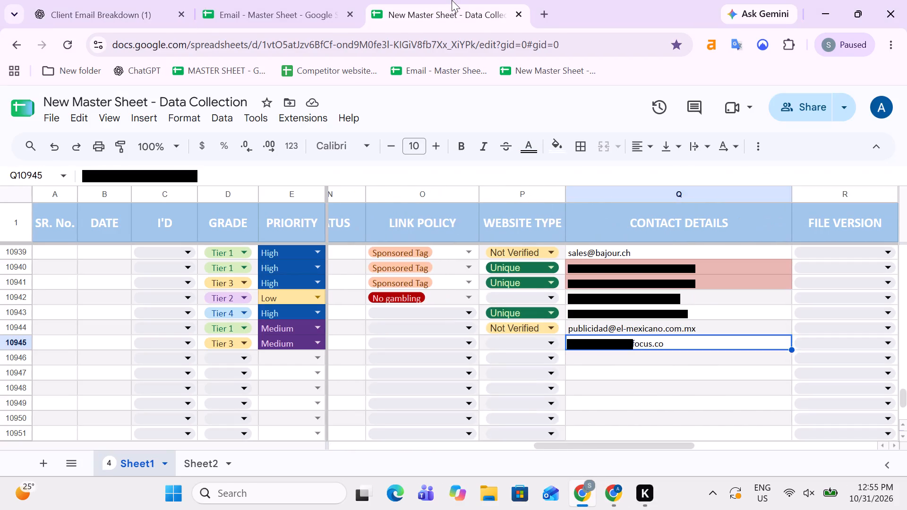
key("Right")
key("Left")
key("Right")
key("Left")
key("Left")
key("Left")
key("Left")
key("Left")
key("Left")
key("Left")
key("Left")
key("Left")
key("Left")
key("Left")
key("Left")
key("Left")
key("Left")
key("Left")
key("Left")
key("Left")
key("Left")
key("Left")
key("Left")
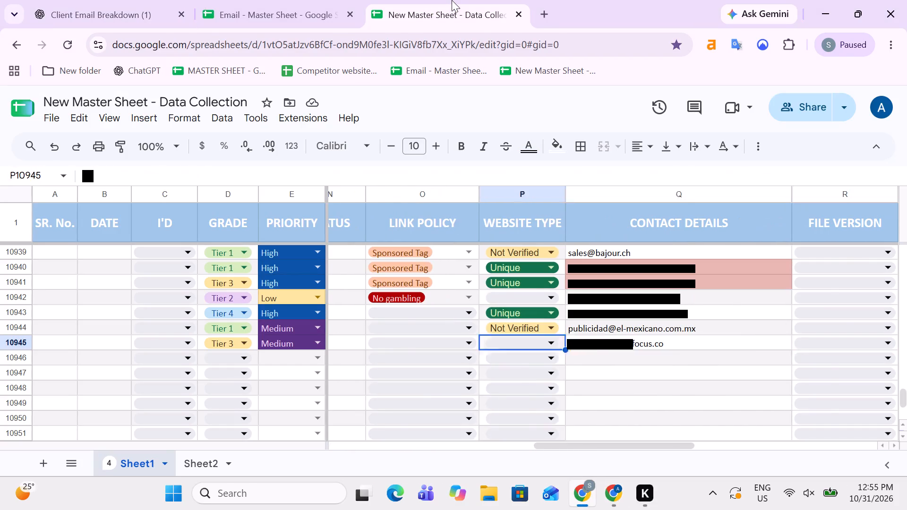
key("Right")
key("Right")
key("Right")
key("Right")
key("Right")
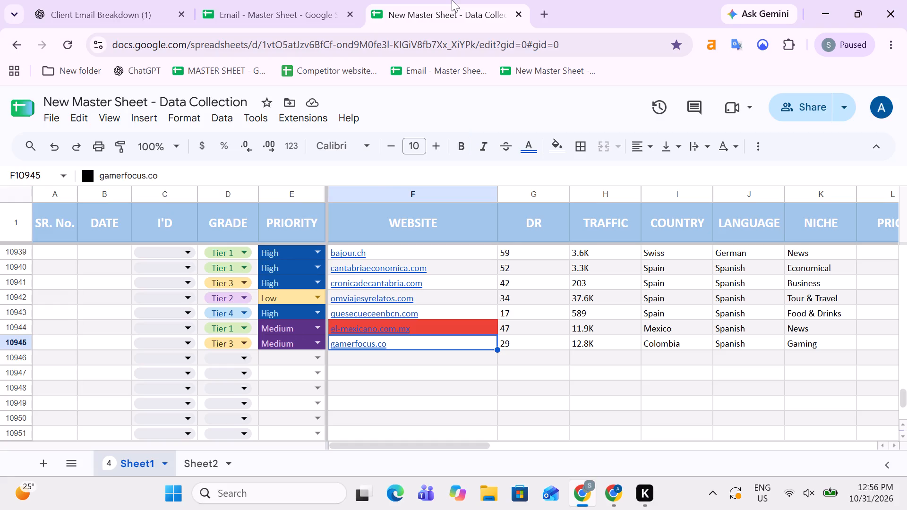
Return to the email thread and open the linked elaccitano.com, padrenuestro.net and educaciondivertida.com websites.
key("alt+Tab")
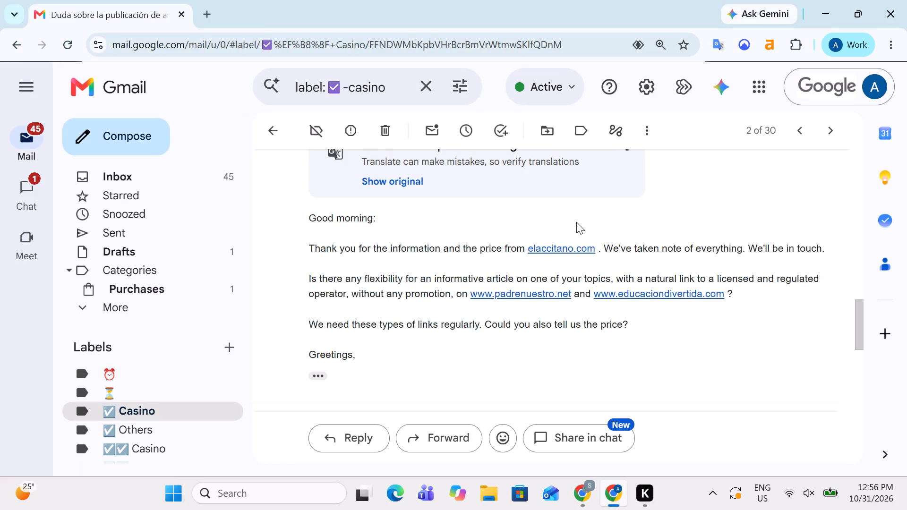
left_click(573, 246, "ctrl")
left_click(536, 295, "ctrl")
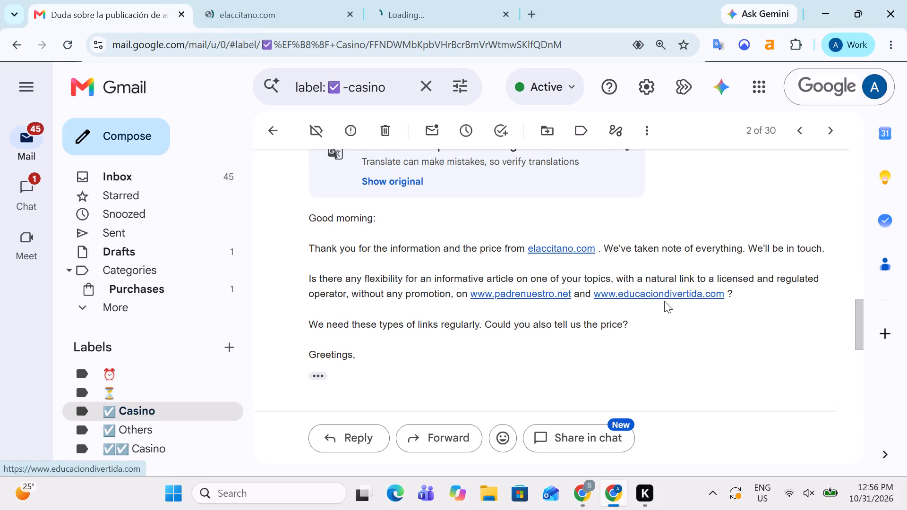
left_click(667, 291, "ctrl")
scroll(480, 261, "down", 5)
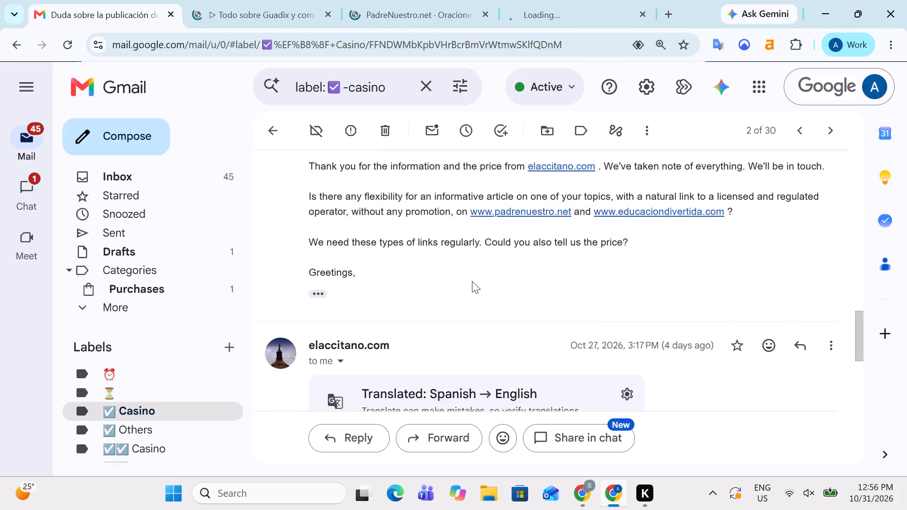
Copy the elaccitano.com domain from its address into the website column of the New Master Sheet's empty row below gamerfocus.co.
left_click(264, 0)
left_click(212, 40)
left_click_drag(212, 40, 181, 40)
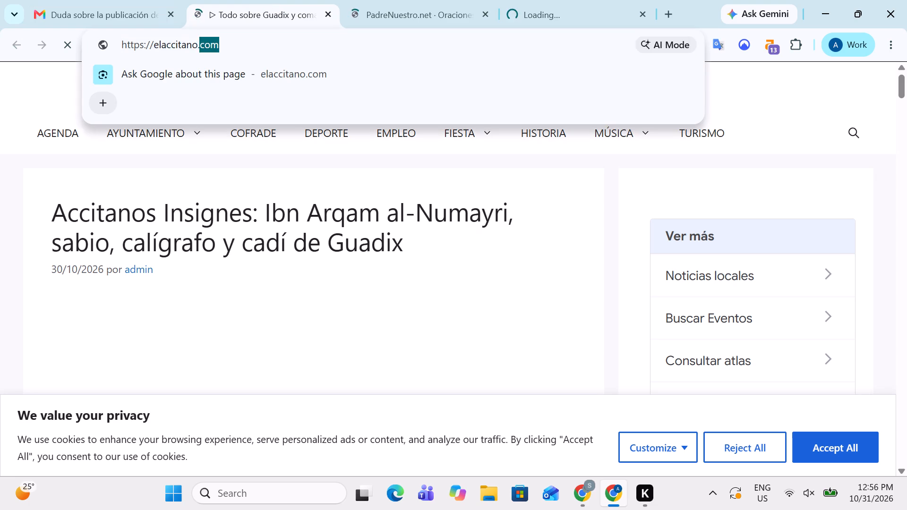
left_click_drag(181, 40, 179, 41)
key("ctrl+c")
key("ctrl+c")
key("alt+Tab")
key("Down")
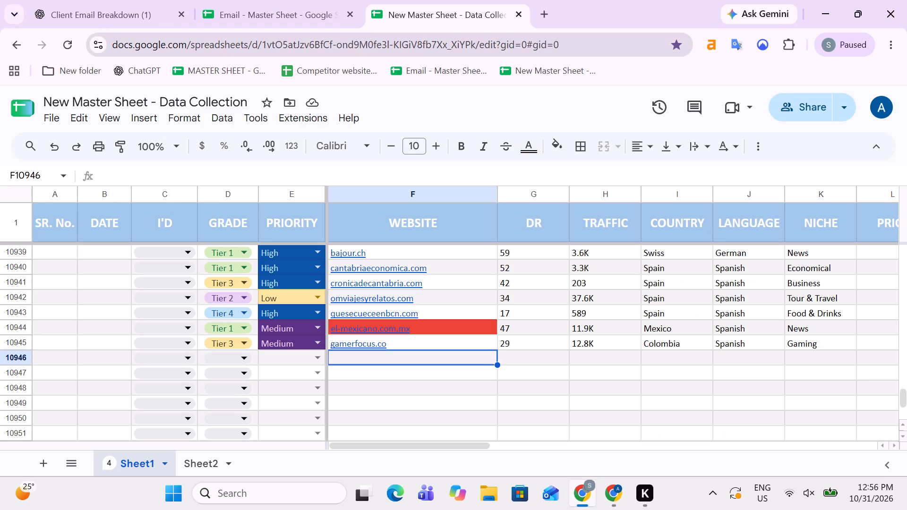
key("Return")
key("ctrl+v")
key("Tab")
Return to the elaccitano.com site, dismiss the ad, accept all cookies and examine the homepage's content and topics.
key("alt+Tab")
scroll(331, 283, "down", 6)
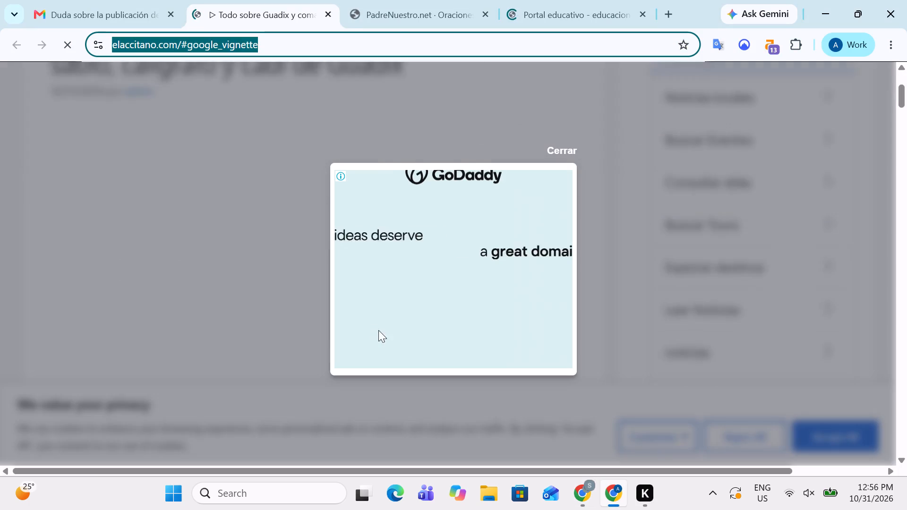
left_click(566, 149)
left_click(842, 433)
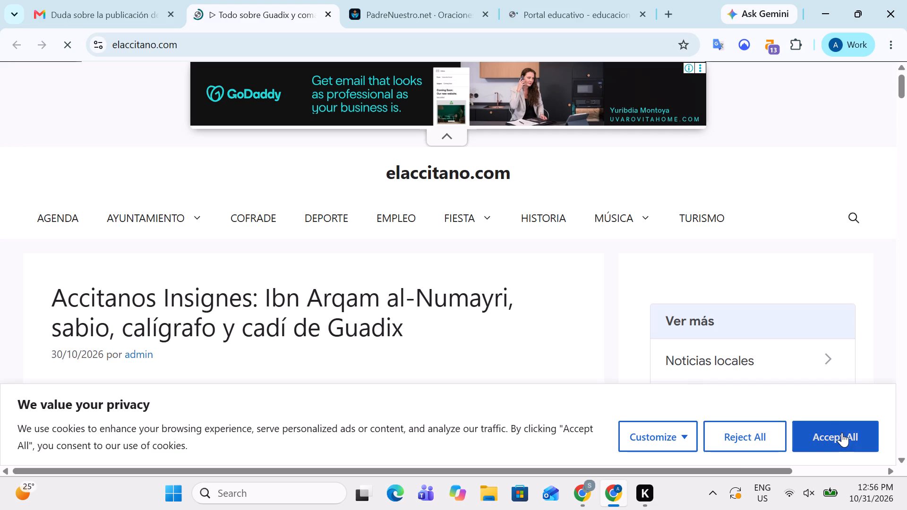
scroll(619, 361, "down", 6)
left_click(650, 442)
scroll(584, 280, "down", 6)
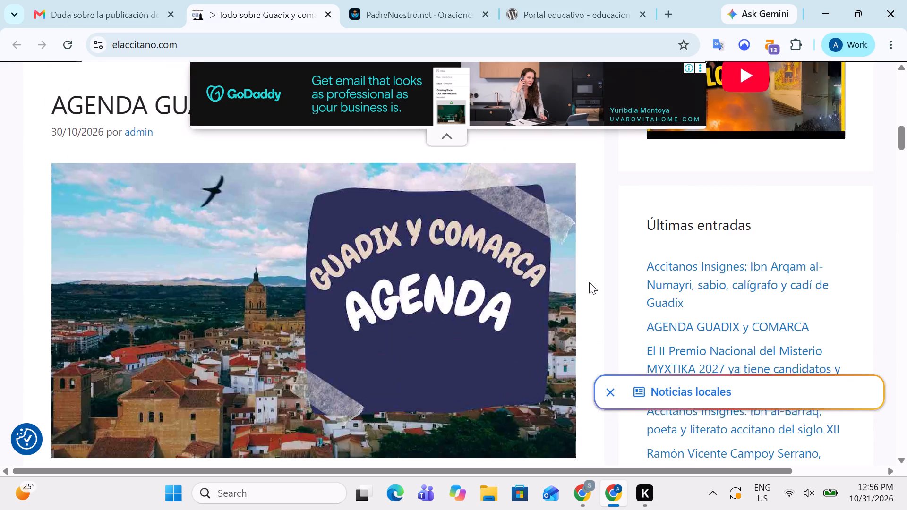
scroll(589, 283, "down", 5)
scroll(470, 279, "up", 20)
scroll(470, 279, "up", 1)
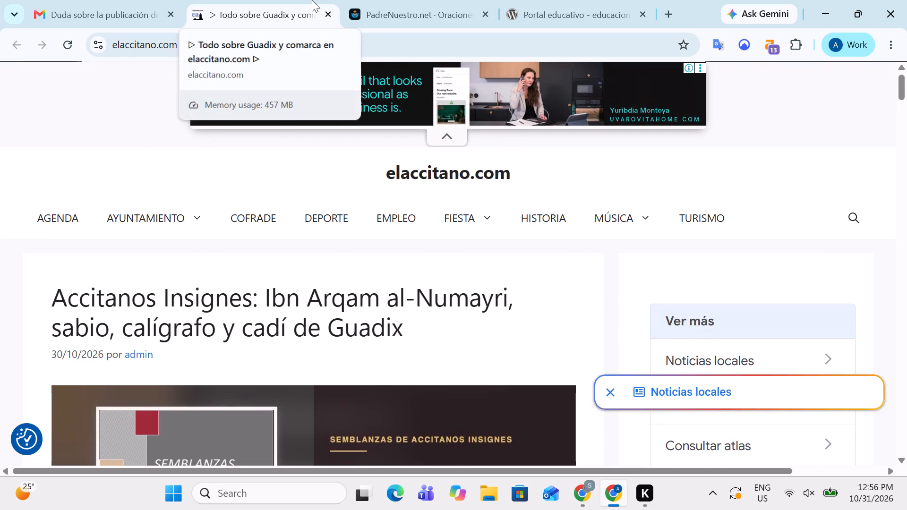
Search the elaccitano.com website for Casino777.
scroll(583, 300, "up", 4)
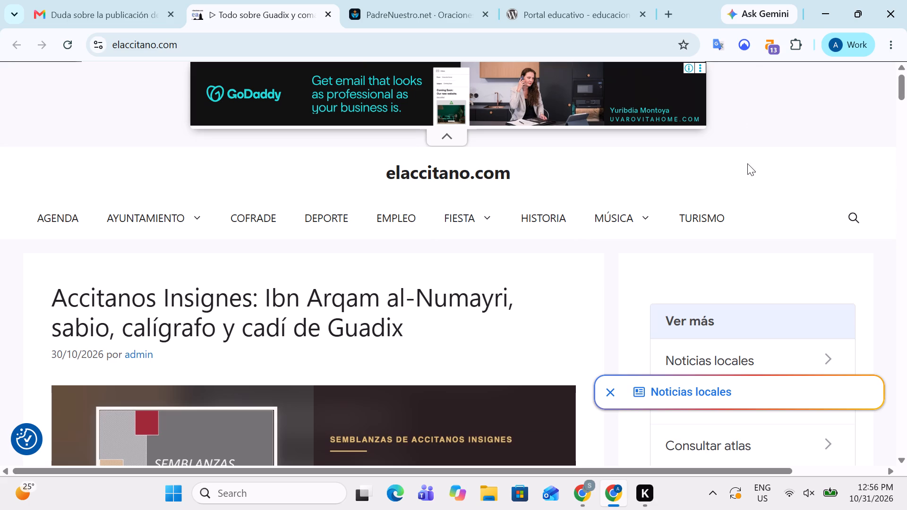
left_click(865, 220)
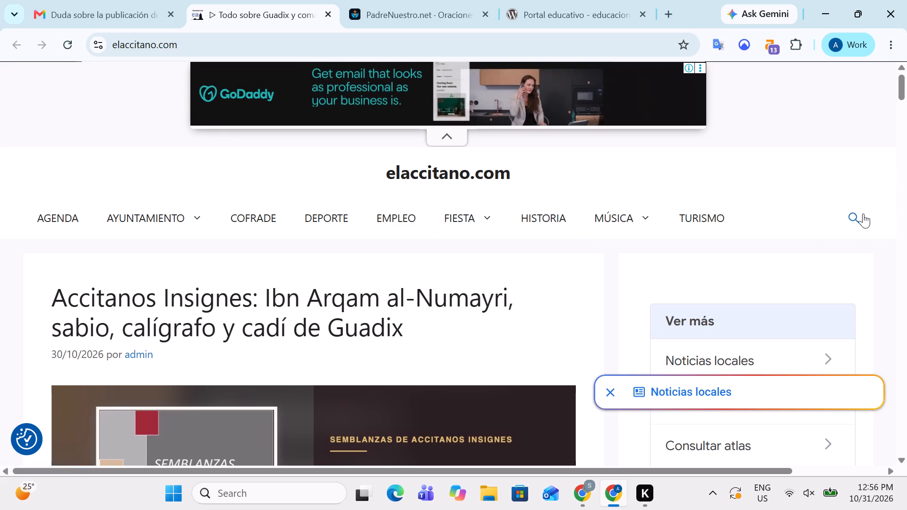
left_click(852, 217)
type("Casino777")
key("Return")
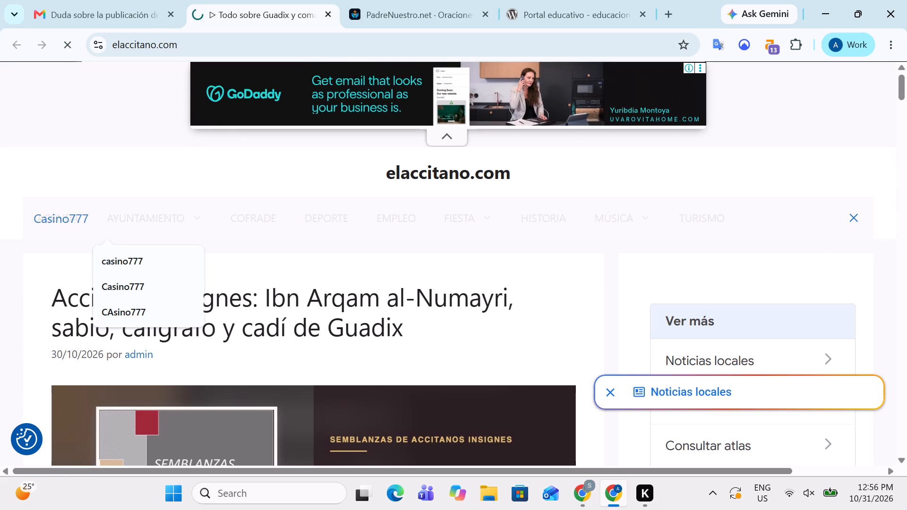
Check elaccitano.com's Ahrefs metrics and record DR 13, traffic 168, country Spain and language Spanish in its New Master Sheet row.
left_click(777, 49)
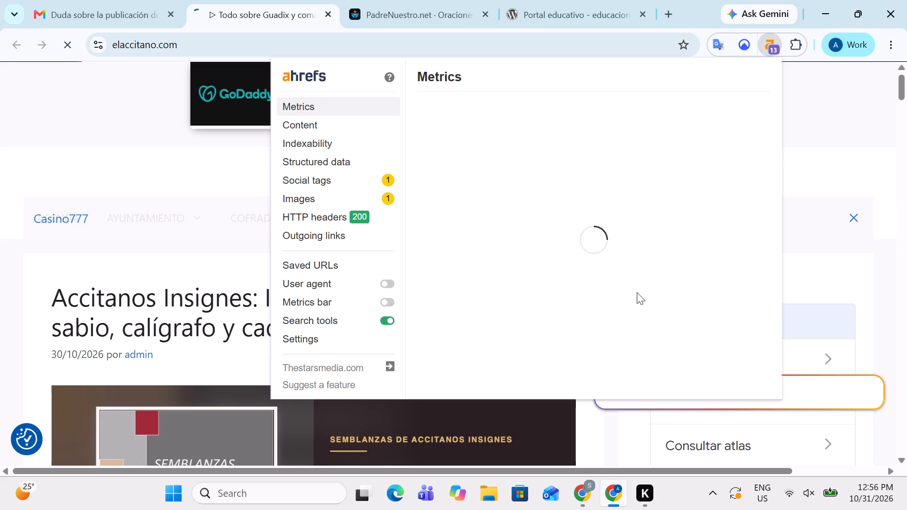
key("alt+Tab")
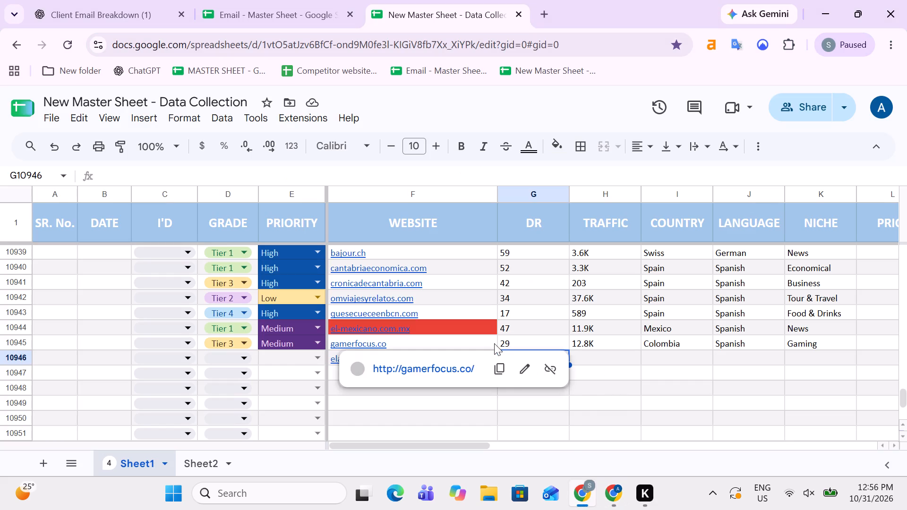
type("13")
key("Right")
key("1")
type("68")
key("Right")
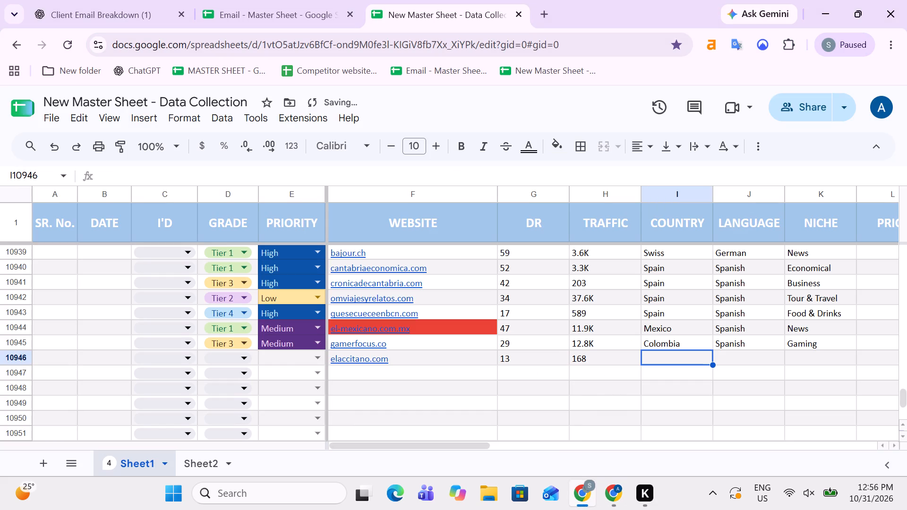
type("Sp")
key("Right")
type("Sp")
key("Right")
Examine the Casino777 search results on elaccitano.com and close the site.
key("alt+Tab")
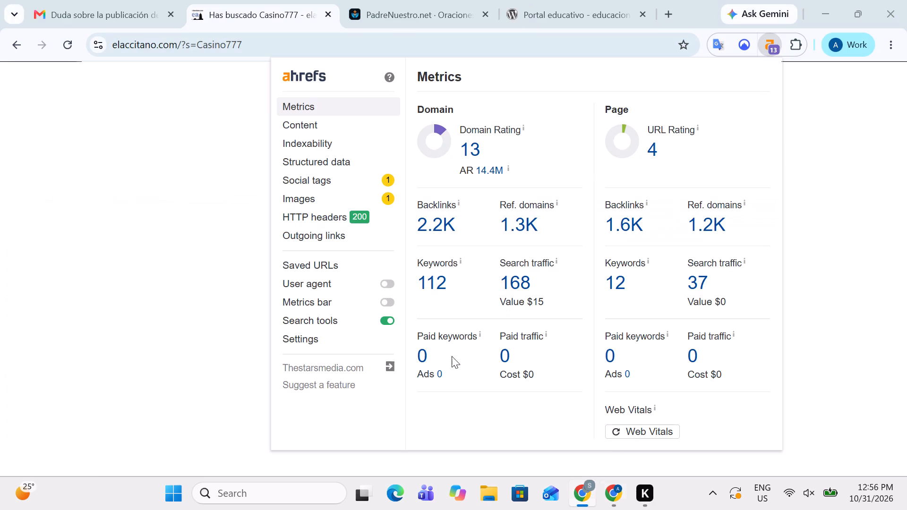
left_click(0, 345)
scroll(308, 280, "down", 2)
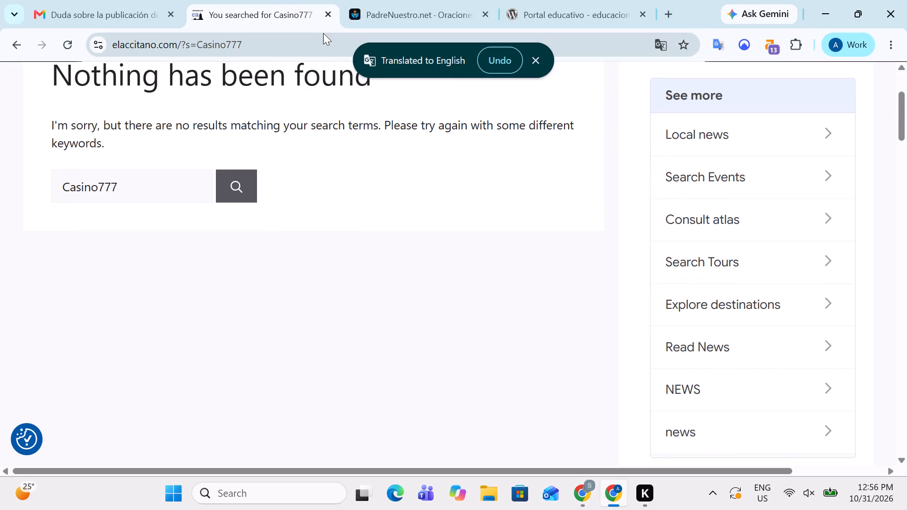
left_click(333, 4)
left_click(328, 15)
Copy the domain padrenuestro.net from its address into the website column of row 10947 in the New Master Sheet.
left_click(242, 43)
left_click_drag(242, 43, 221, 48)
key("ctrl+c")
key("ctrl+c")
key("ctrl+c")
key("alt+Tab")
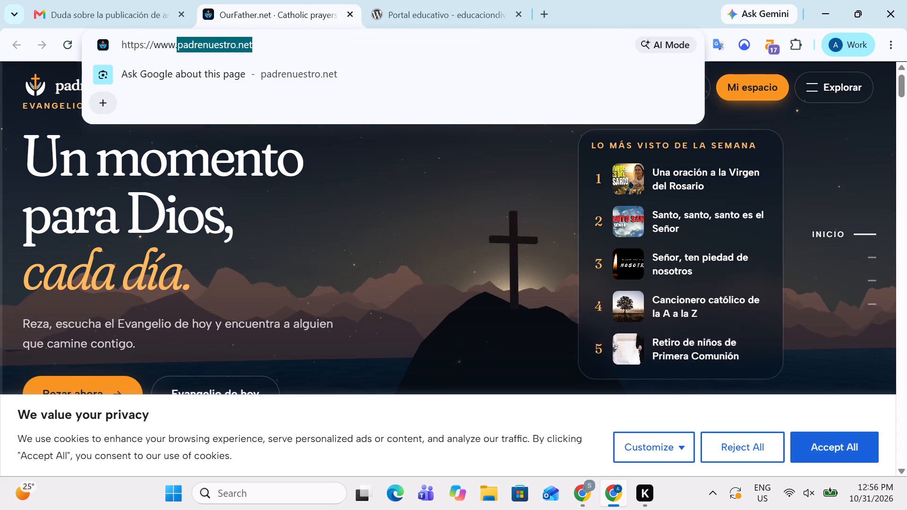
key("Down")
key("Left")
key("Left")
key("Left")
key("Left")
key("Left")
key("Left")
key("Left")
key("Left")
key("Left")
key("Left")
key("Right")
key("Right")
key("Right")
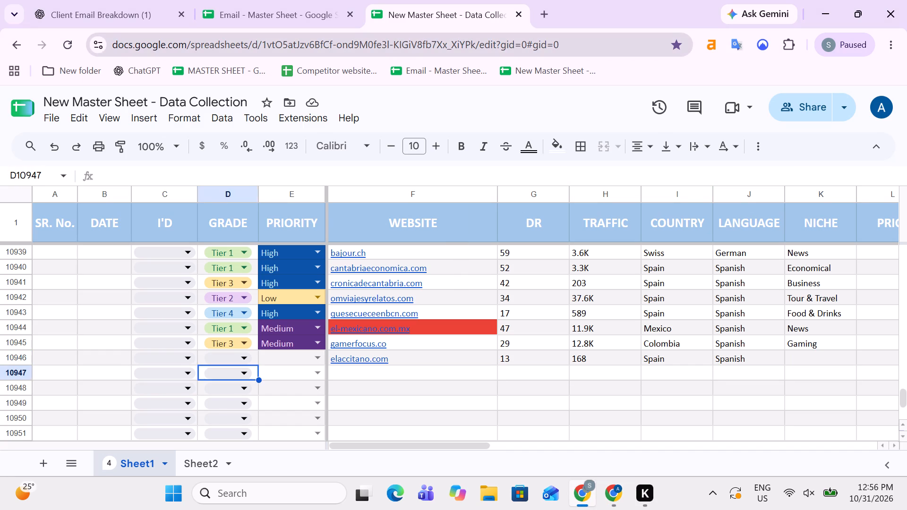
key("Right")
key("Right")
key("Return")
key("ctrl+v")
key("Tab")
Return to the padrenuestro.net website, accept all of its cookies and look over the home page.
key("alt+Tab")
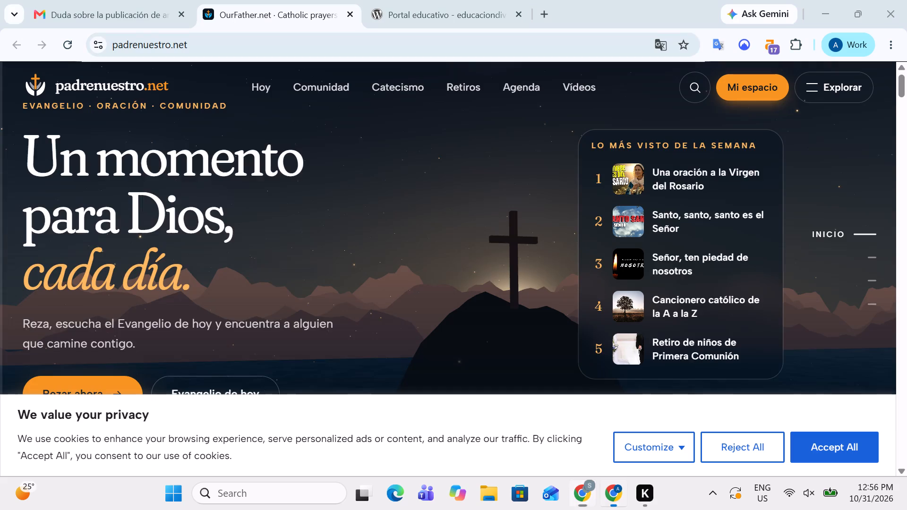
scroll(334, 239, "down", 6)
scroll(522, 246, "down", 10)
scroll(787, 408, "down", 4)
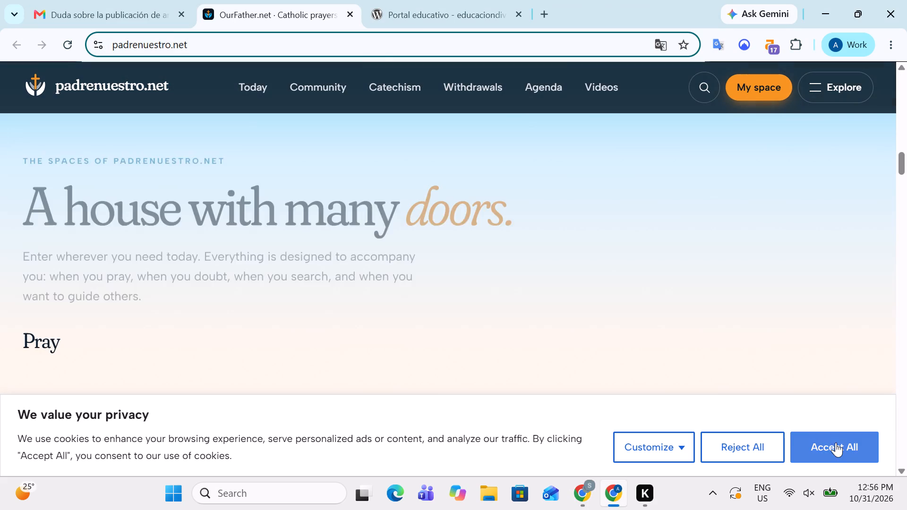
left_click(839, 447)
scroll(544, 424, "down", 11)
scroll(506, 381, "up", 14)
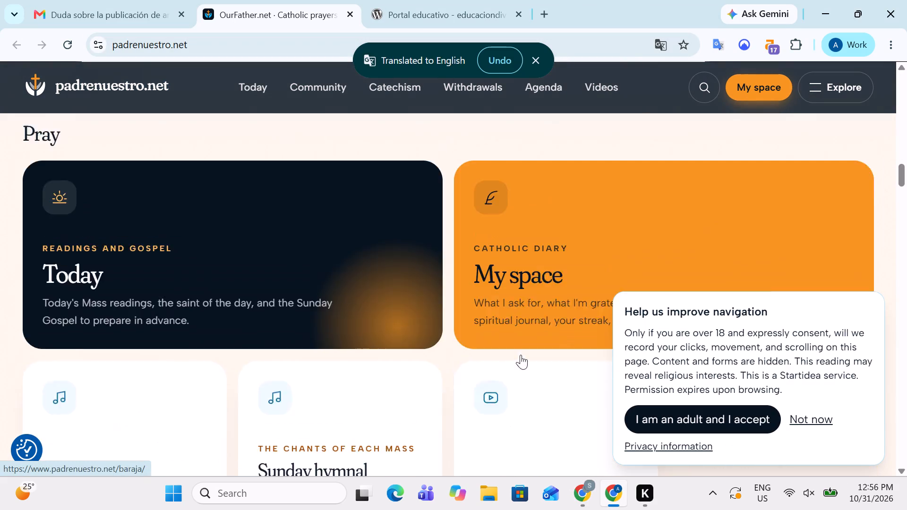
scroll(521, 355, "up", 1)
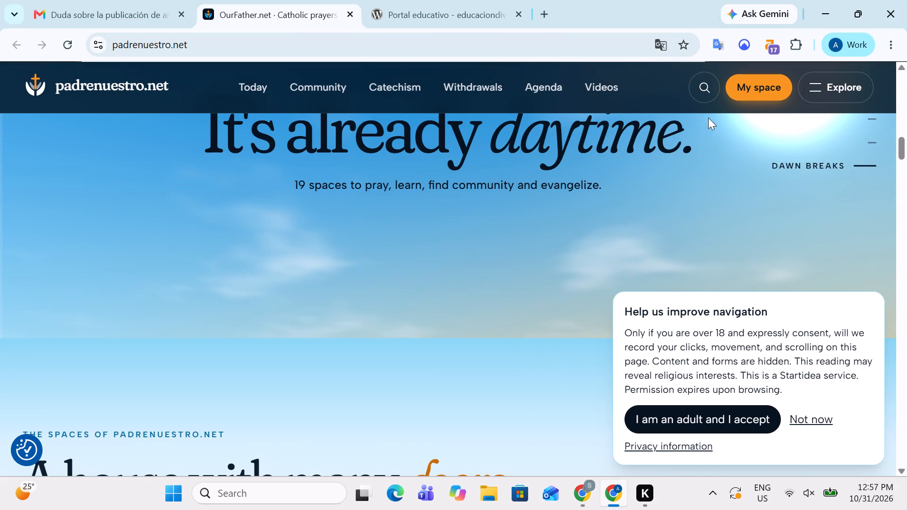
Open padrenuestro.net's site search and search it for casino777.
left_click(705, 84)
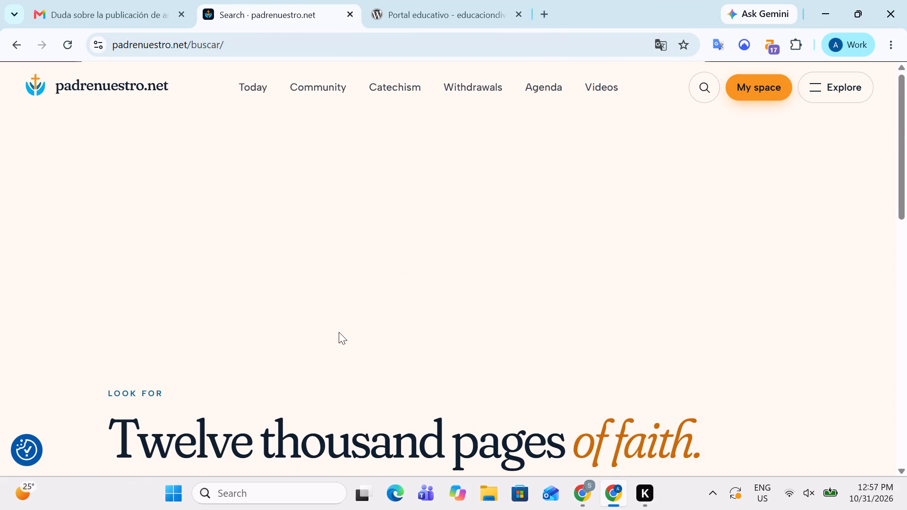
left_click(702, 88)
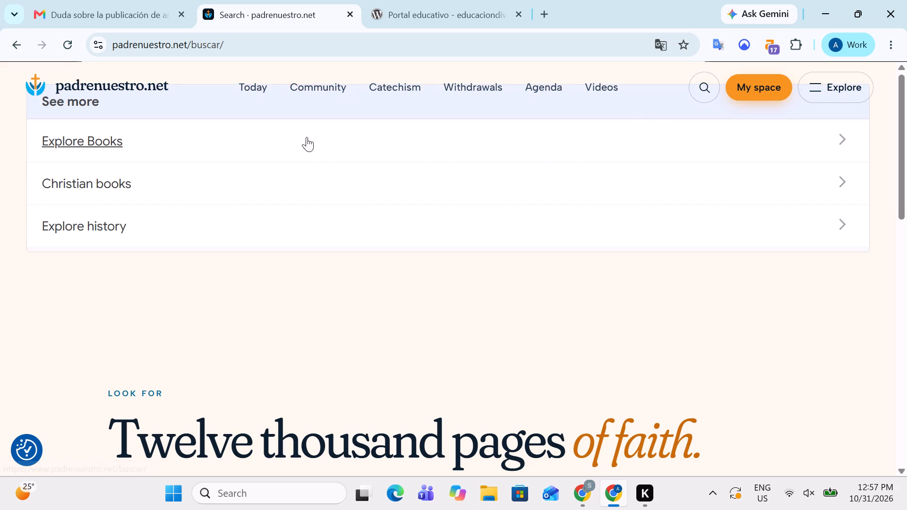
left_click(703, 89)
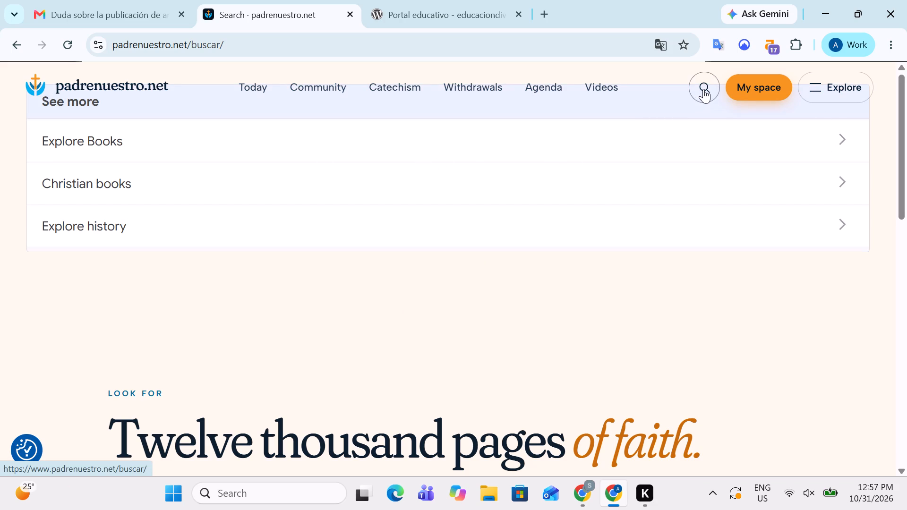
scroll(656, 186, "up", 4)
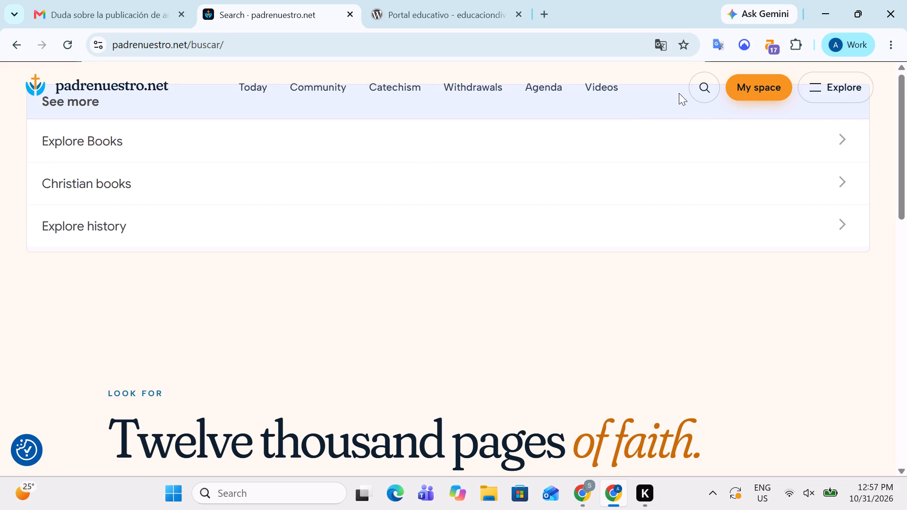
left_click(699, 88)
triple_click(699, 88)
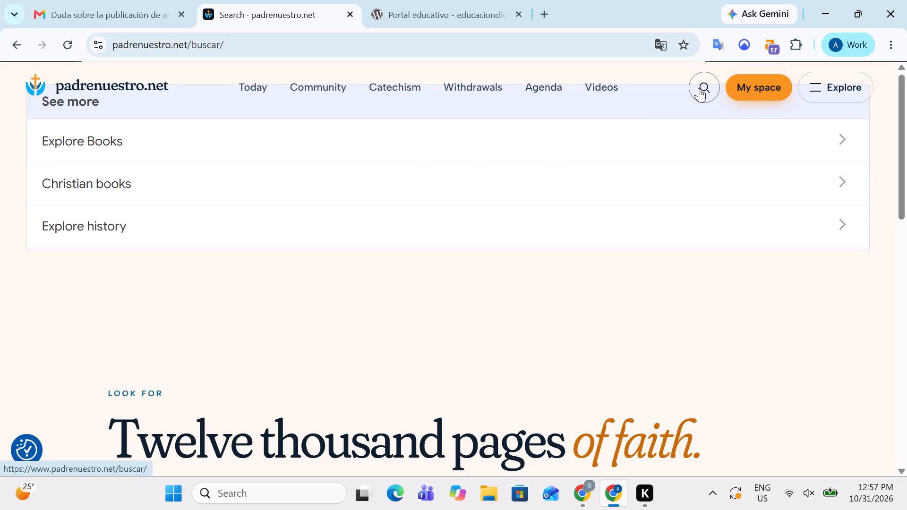
scroll(715, 246, "down", 5)
left_click(268, 212)
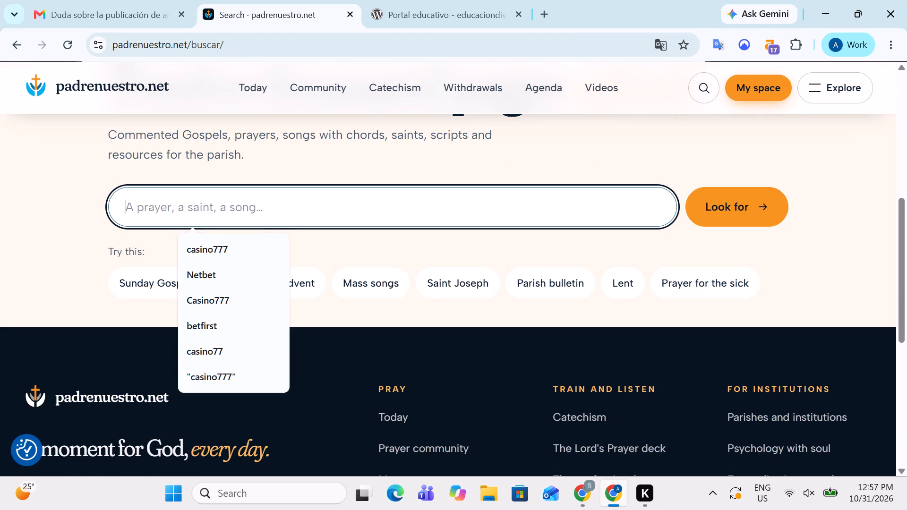
left_click(251, 241)
key("Return")
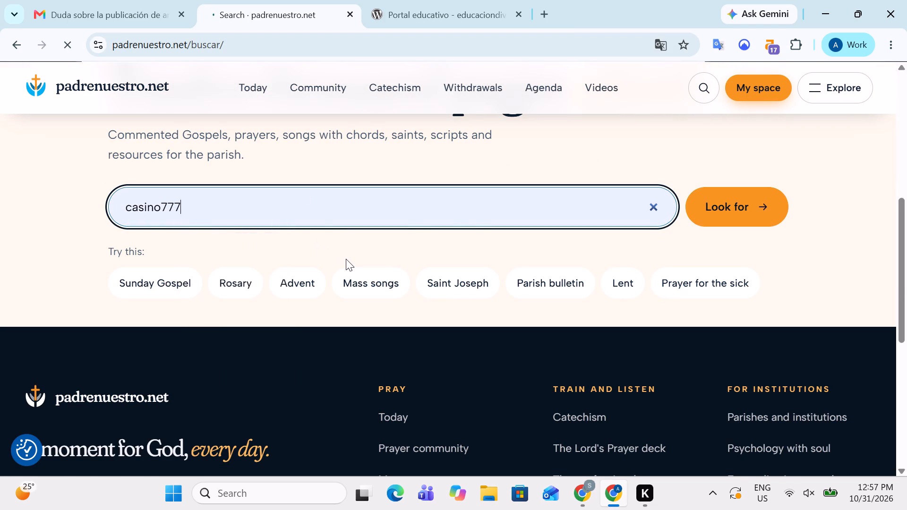
scroll(396, 262, "down", 5)
scroll(396, 271, "up", 3)
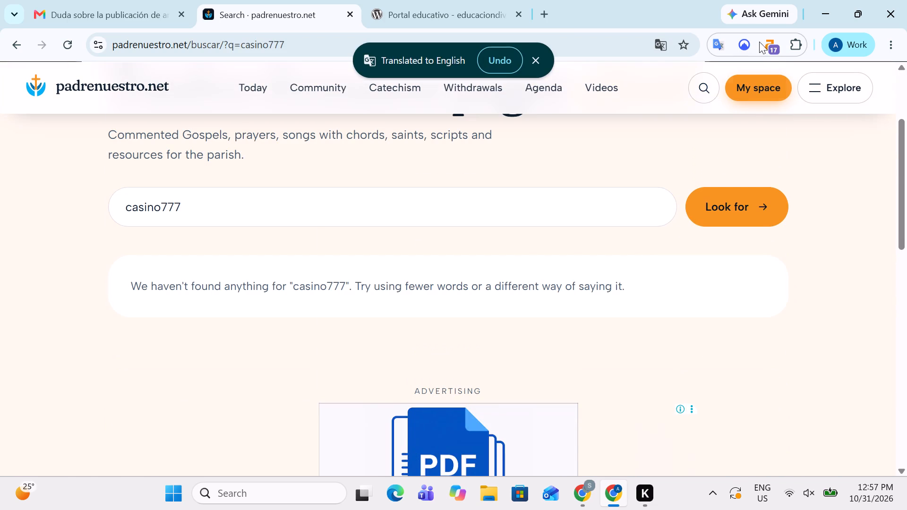
Check padrenuestro.net's Ahrefs metrics and record DR 17, traffic 237, country Spain and language Spanish in its sheet row.
left_click(780, 52)
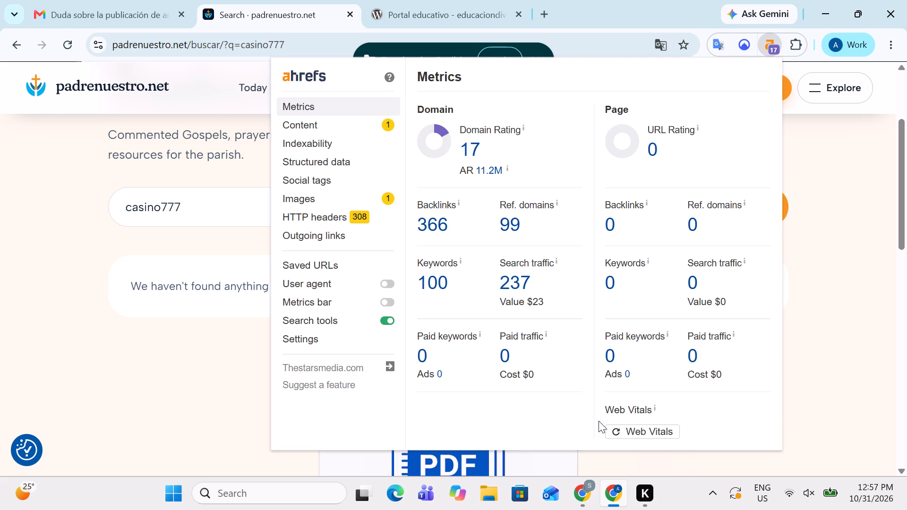
key("alt+Tab")
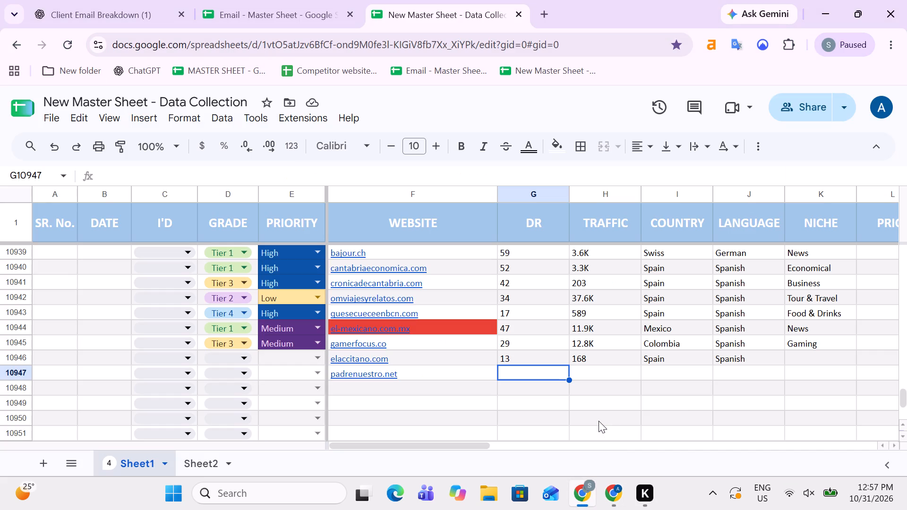
type("17")
key("Right")
type("23")
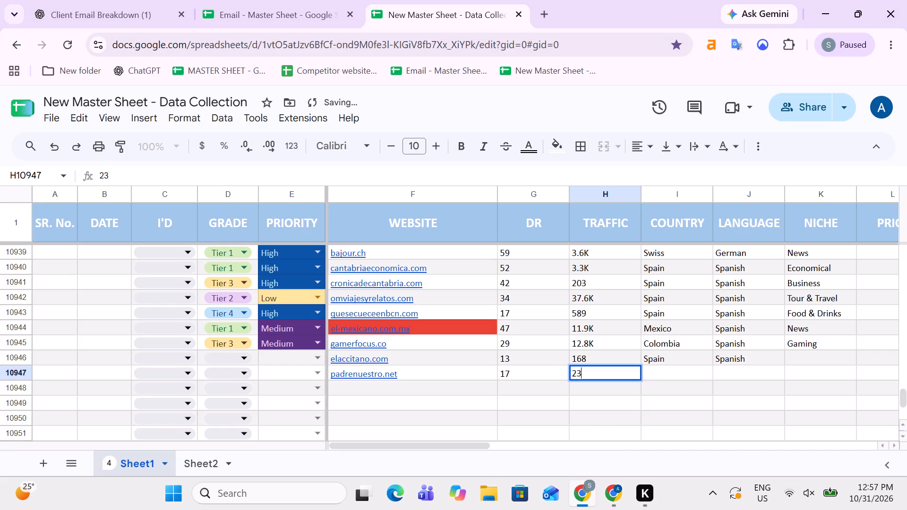
key("7")
key("Tab")
type("Sp")
key("Right")
key("shift+s")
key("Right")
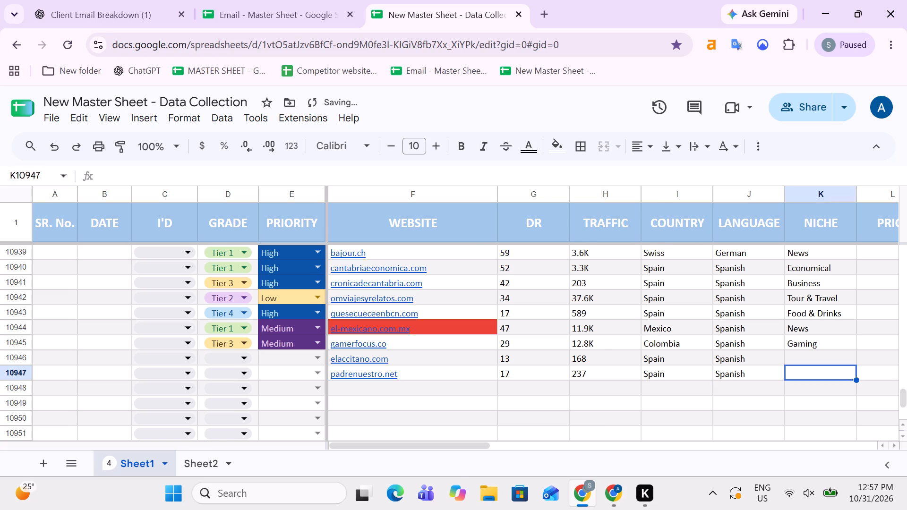
Close padrenuestro.net and copy the domain educaciondivertida.com into the website column of row 10948 in the New Master Sheet.
key("alt+Tab")
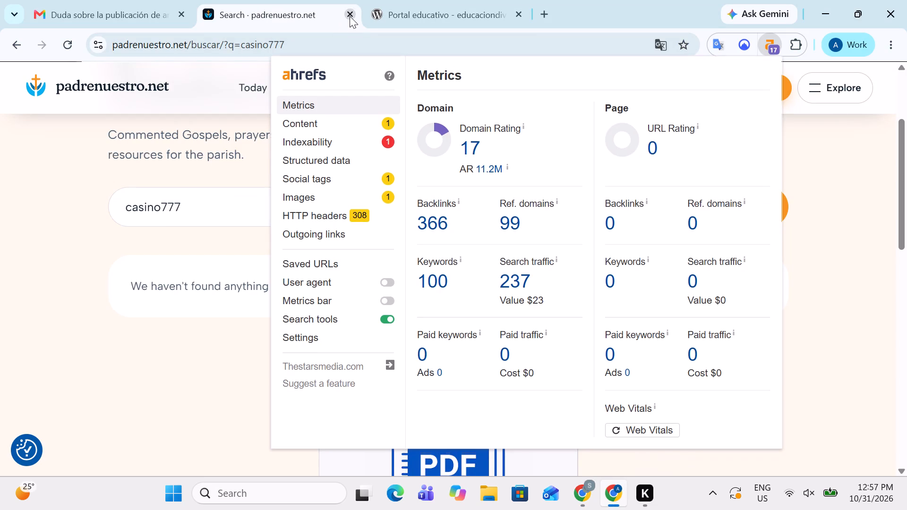
left_click(350, 16)
left_click(293, 35)
left_click_drag(293, 35, 203, 34)
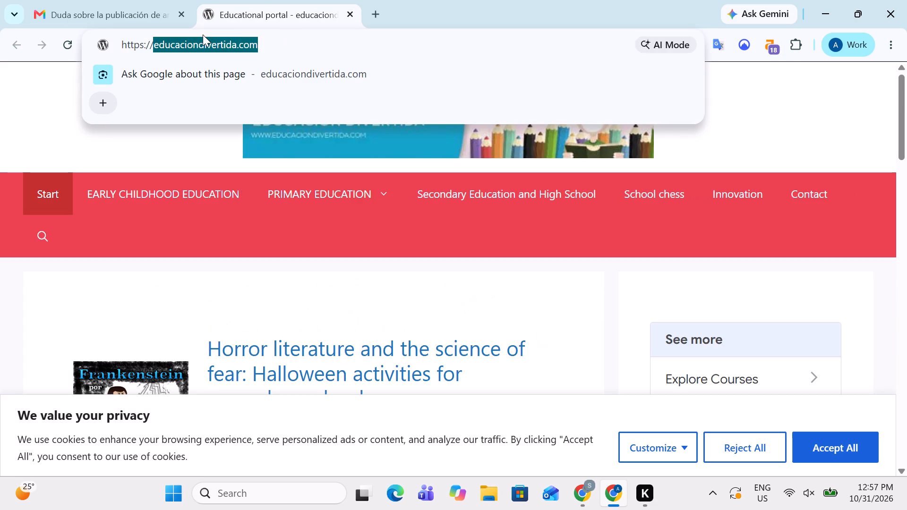
left_click_drag(203, 34, 202, 34)
key("ctrl+c")
key("ctrl+c")
key("alt+Tab")
key("Down")
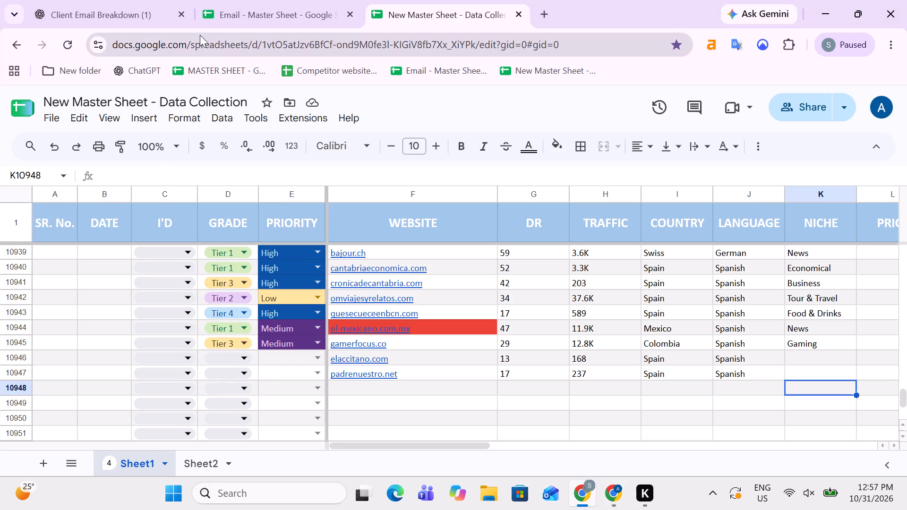
key("Left")
key("Left")
key("Left")
key("Left")
key("Left")
key("Return")
key("ctrl+v")
key("Tab")
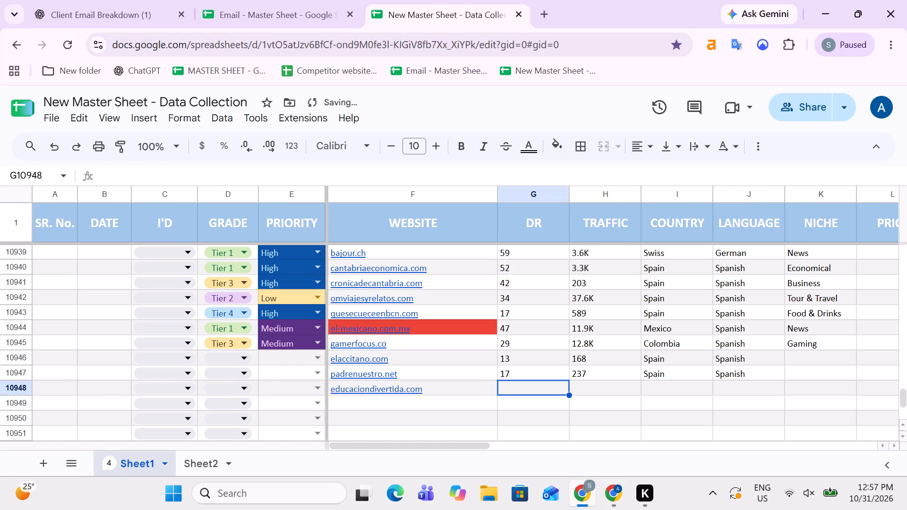
Accept all cookies on educaciondivertida.com and search the site for casino777.
key("alt+Tab")
scroll(534, 231, "down", 6)
scroll(528, 292, "down", 2)
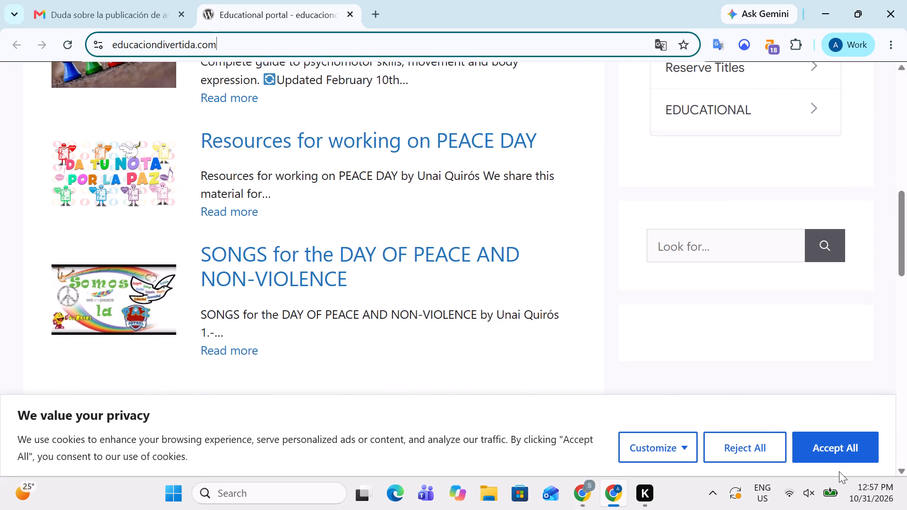
left_click(851, 460)
scroll(490, 126, "up", 15)
scroll(587, 152, "down", 6)
scroll(651, 253, "down", 4)
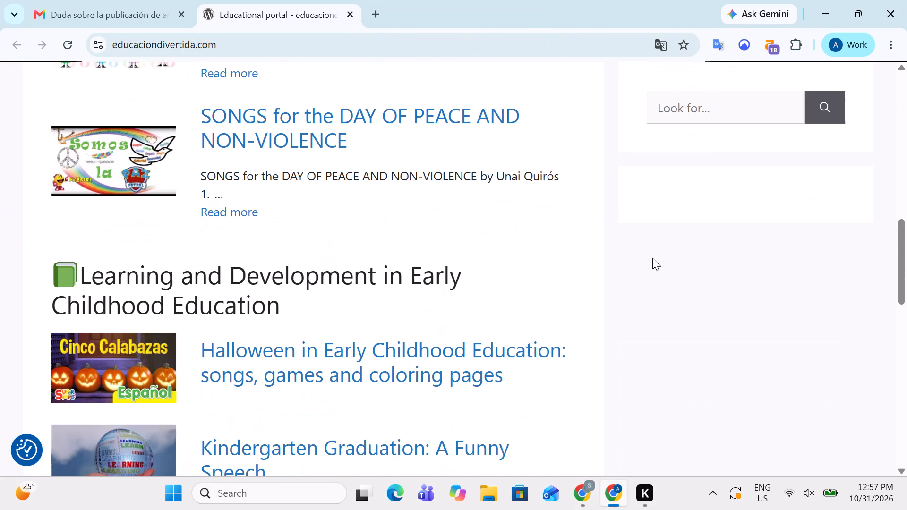
left_click(710, 103)
left_click(737, 166)
key("Return")
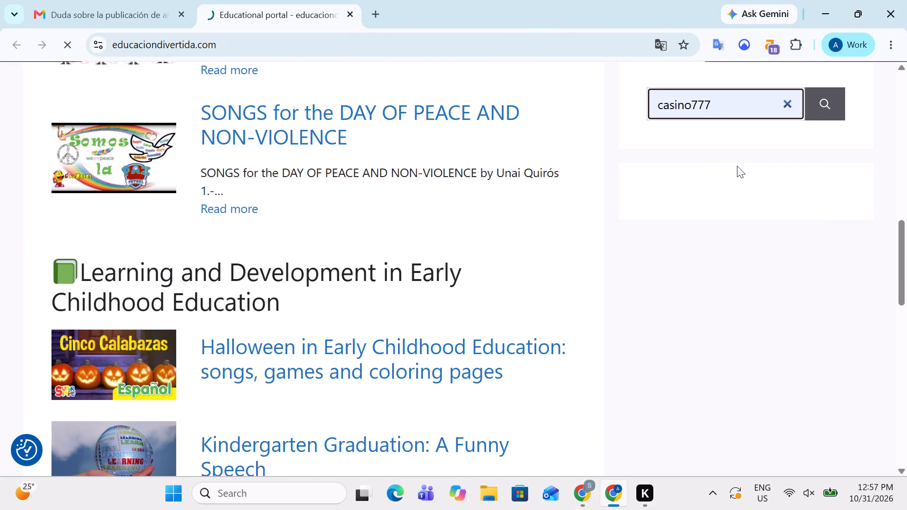
Check educaciondivertida.com's Ahrefs metrics and record DR 18, traffic 20, country Spain and language Spanish in its sheet row.
left_click(767, 49)
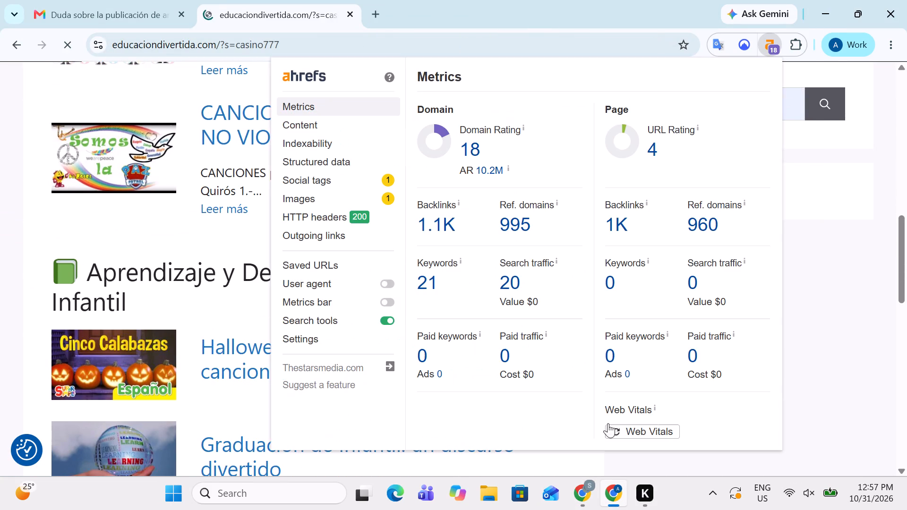
key("alt+Tab")
type("18")
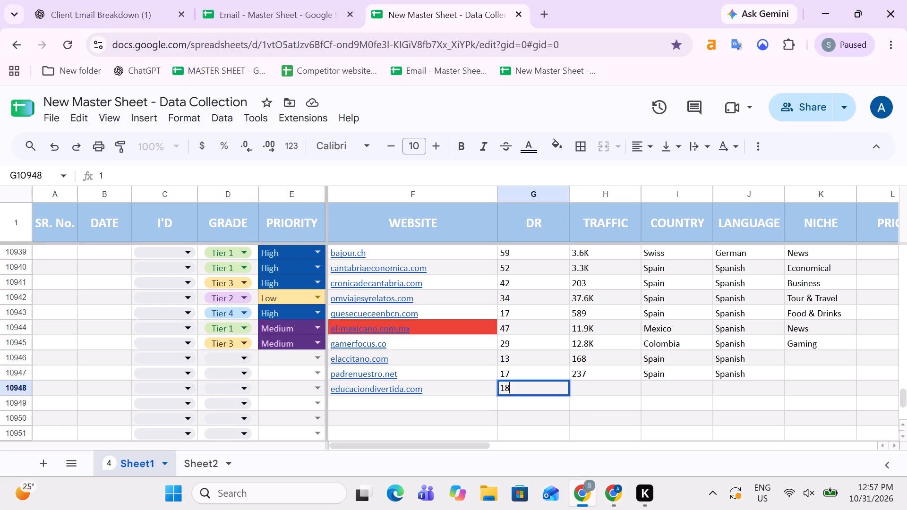
key("Right")
type("20")
key("Right")
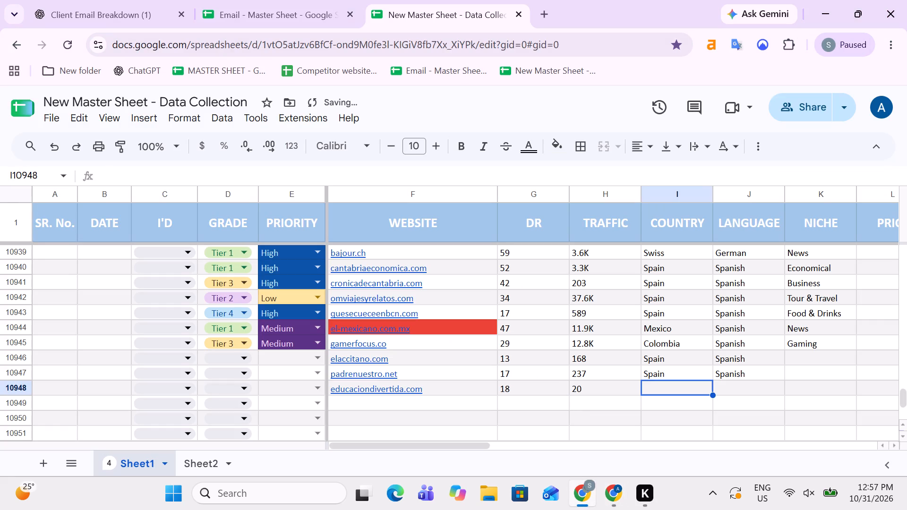
type("Sp")
key("Right")
key("shift+s")
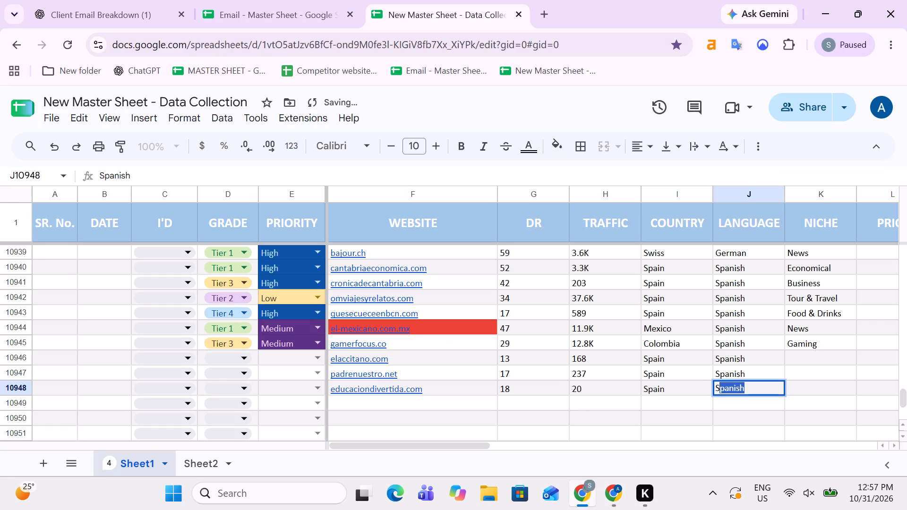
key("Right")
key("Left")
key("Up")
key("Left")
key("Up")
key("Left")
key("Left")
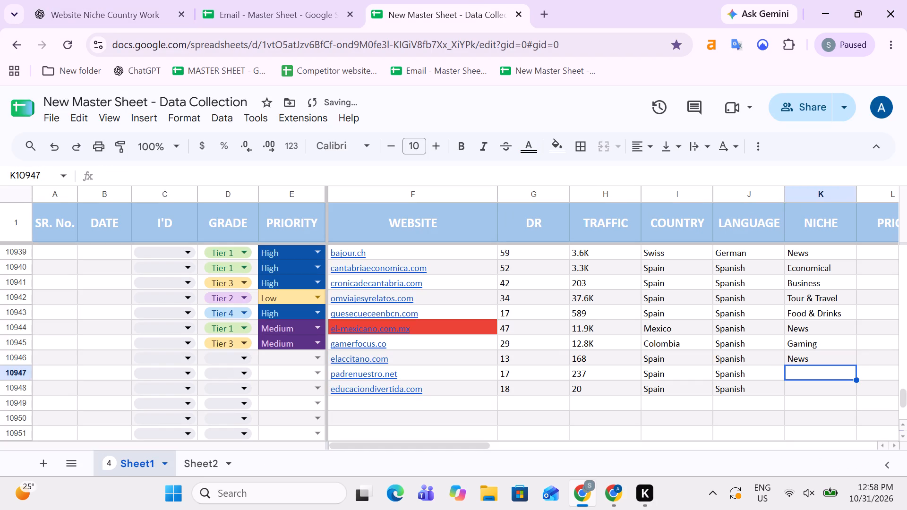
type("Religion")
key("Tab")
key("Left")
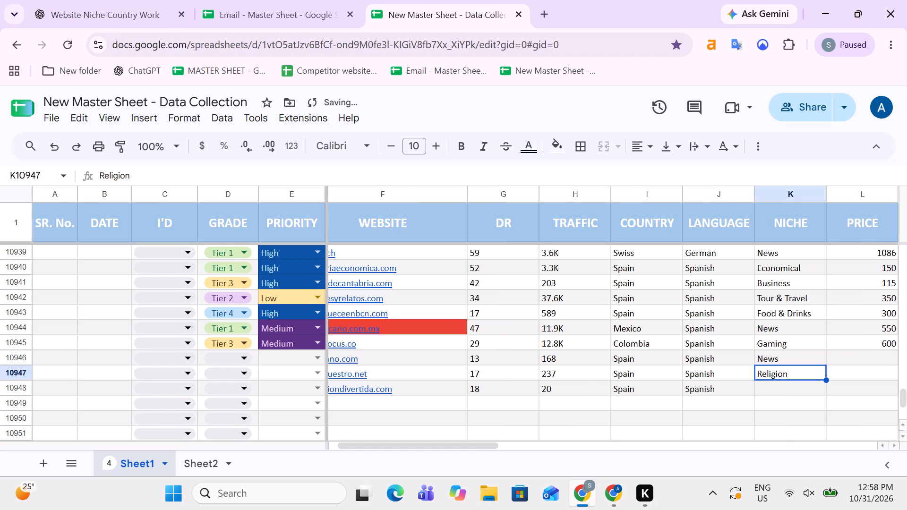
Recheck ChatGPT's niche for educaciondivertida.com and select its niche cell in row 10948 of the New Master Sheet.
left_click(128, 0)
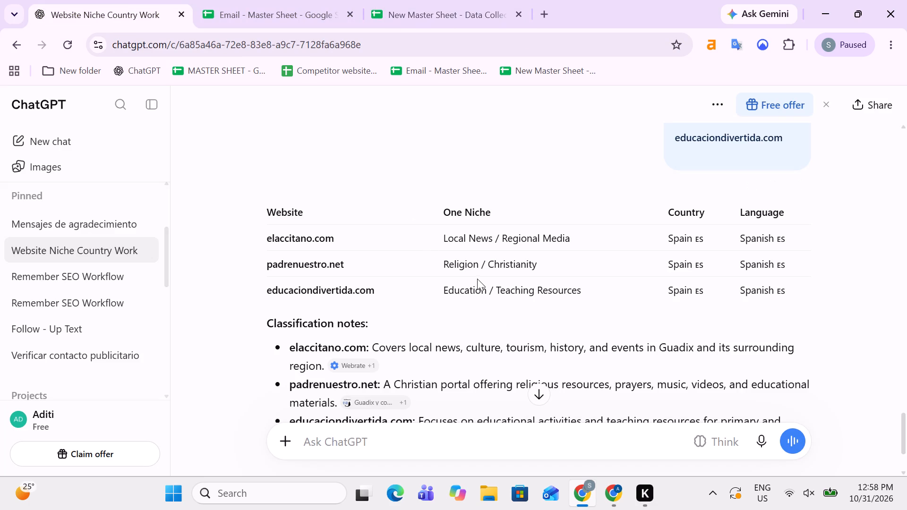
left_click(472, 2)
key("Right")
key("Down")
key("Left")
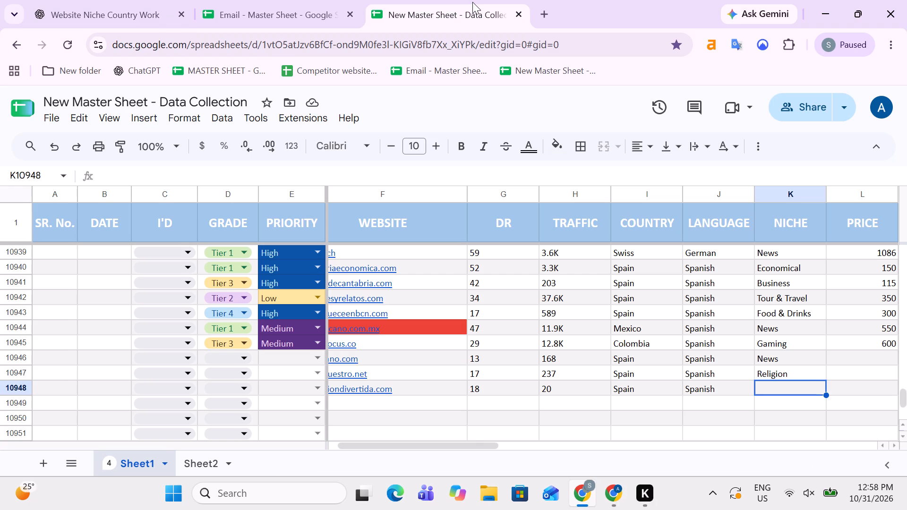
Enter the niche Educational for educaciondivertida.com in row 10948.
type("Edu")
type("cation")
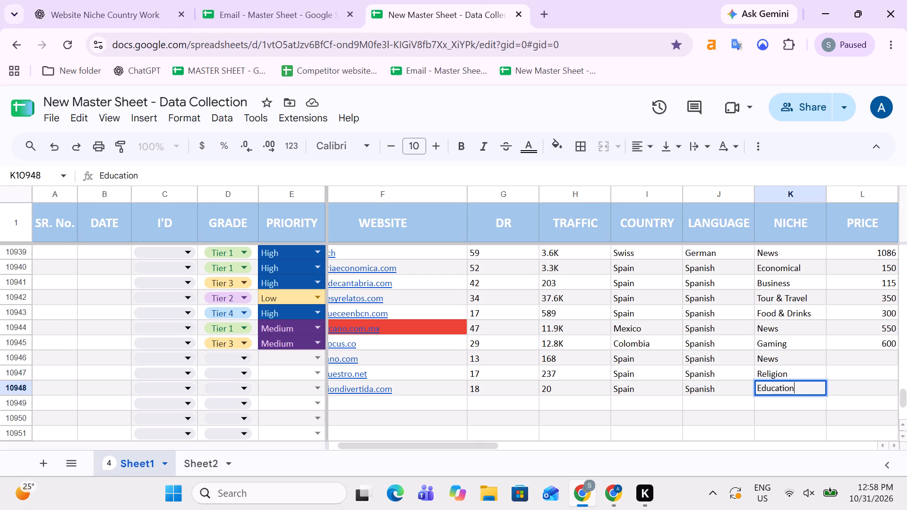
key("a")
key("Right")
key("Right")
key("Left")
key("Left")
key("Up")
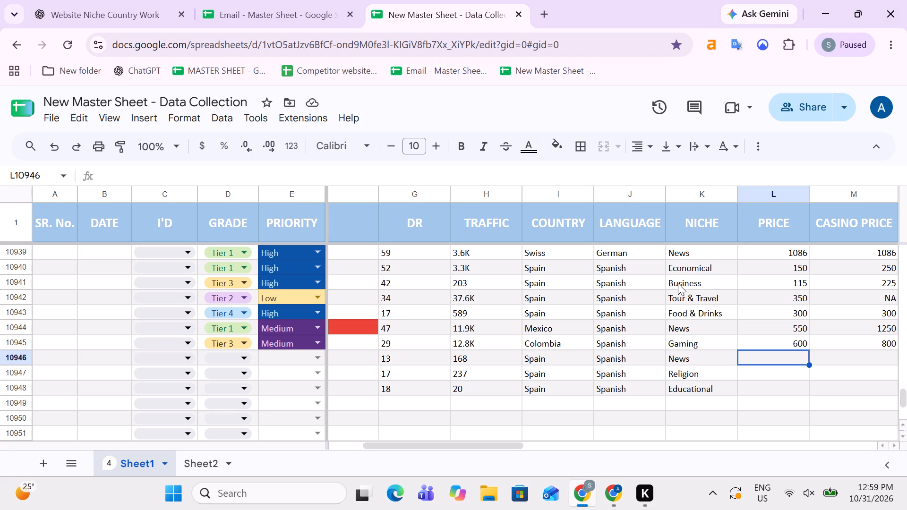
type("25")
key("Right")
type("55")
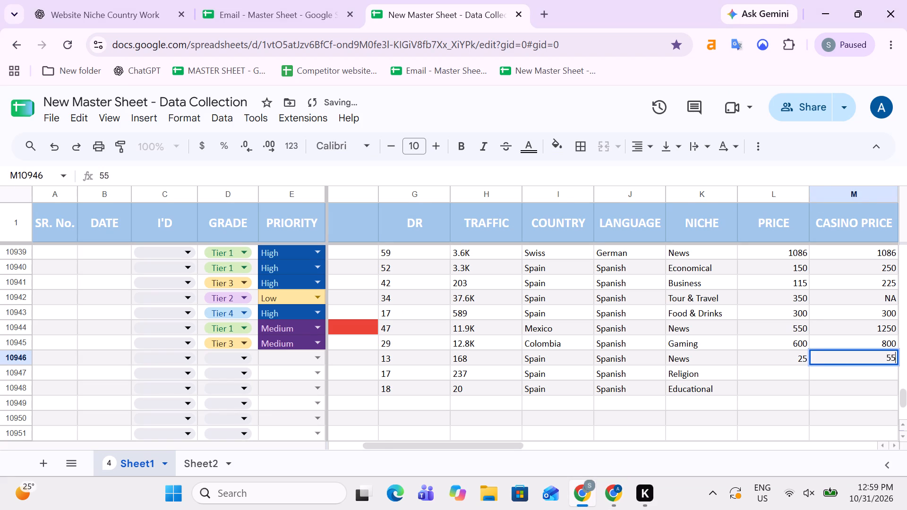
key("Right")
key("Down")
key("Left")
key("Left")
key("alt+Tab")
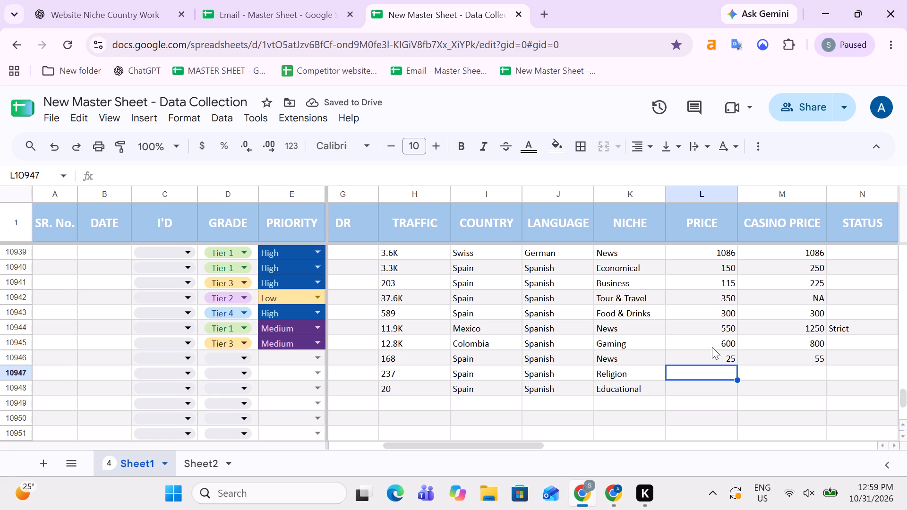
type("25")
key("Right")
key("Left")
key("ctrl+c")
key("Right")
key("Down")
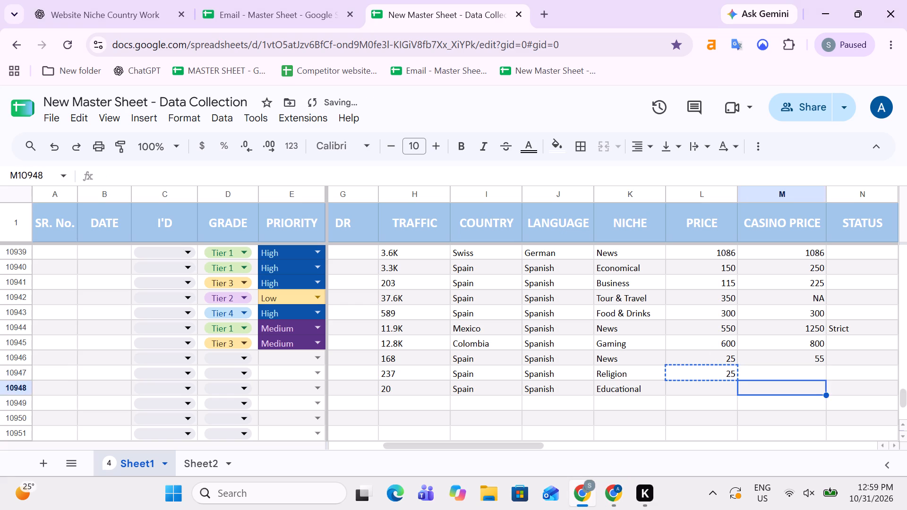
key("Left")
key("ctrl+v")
Set the website type to Unique for the three new sites in rows 10946 to 10948.
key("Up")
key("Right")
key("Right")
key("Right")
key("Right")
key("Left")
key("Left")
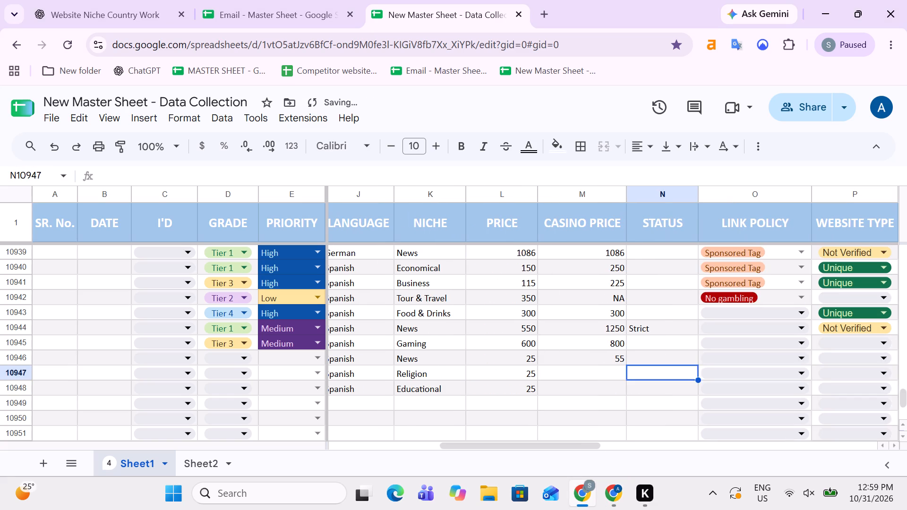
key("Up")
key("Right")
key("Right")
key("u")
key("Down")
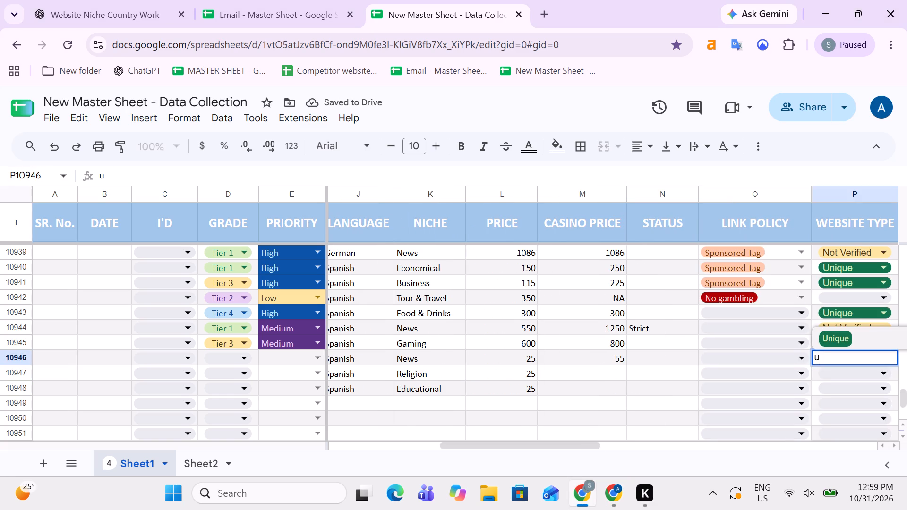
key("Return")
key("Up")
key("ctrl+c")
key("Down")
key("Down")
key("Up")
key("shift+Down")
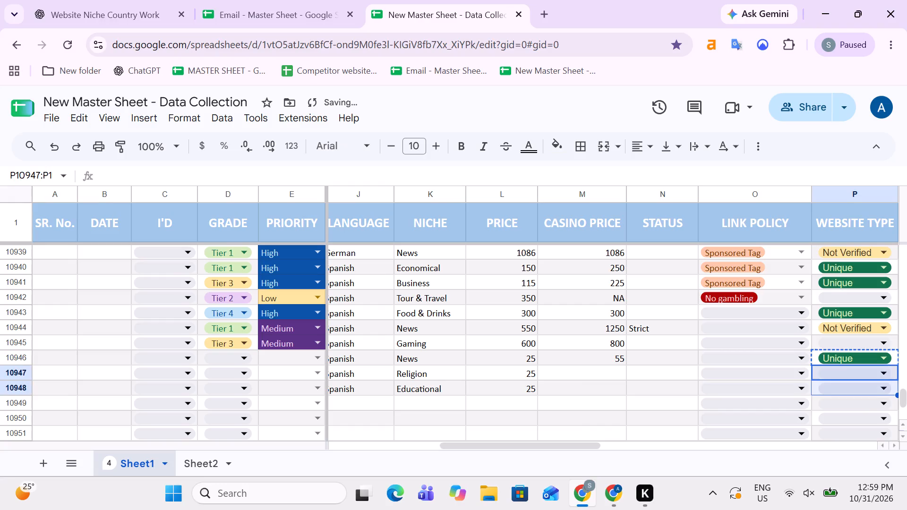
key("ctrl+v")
Copy the publisher's email address from Gmail and enter it as contact details in rows 10946 to 10948.
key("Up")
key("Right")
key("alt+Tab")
scroll(513, 284, "up", 2)
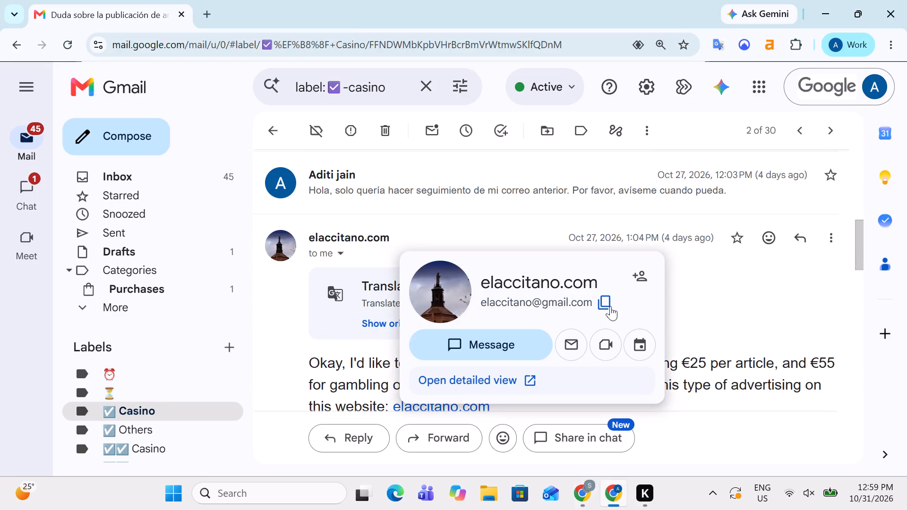
left_click(603, 302)
key("alt+Tab")
key("ctrl+v")
key("Right")
key("Left")
key("ctrl+c")
key("Down")
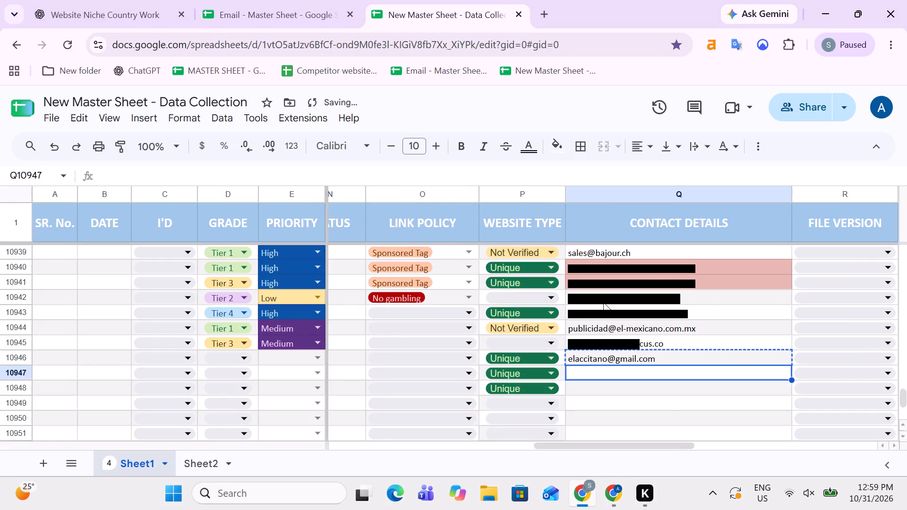
key("shift+Down")
key("ctrl+v")
Fill the three new contact details cells, rows 10946 to 10948, with light green.
key("Up")
key("shift+Down")
key("shift+Down")
scroll(603, 302, "up", 1)
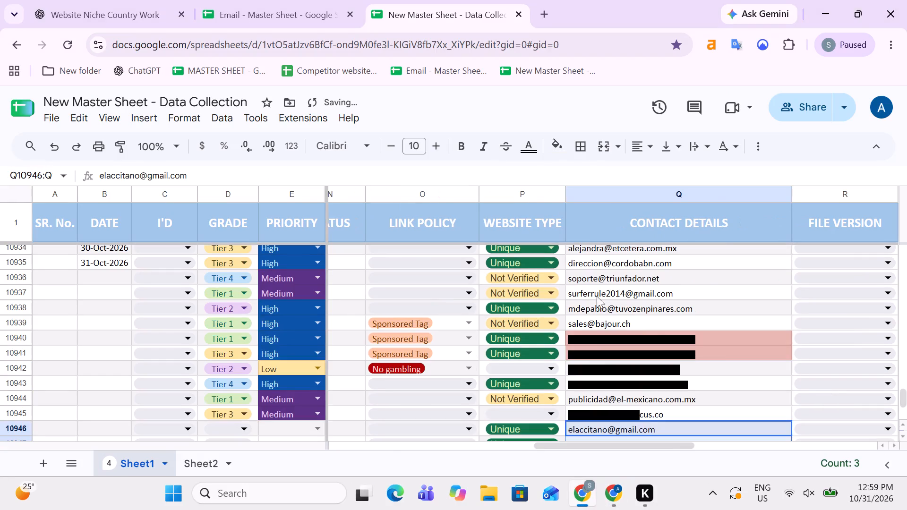
left_click(553, 153)
left_click(622, 225)
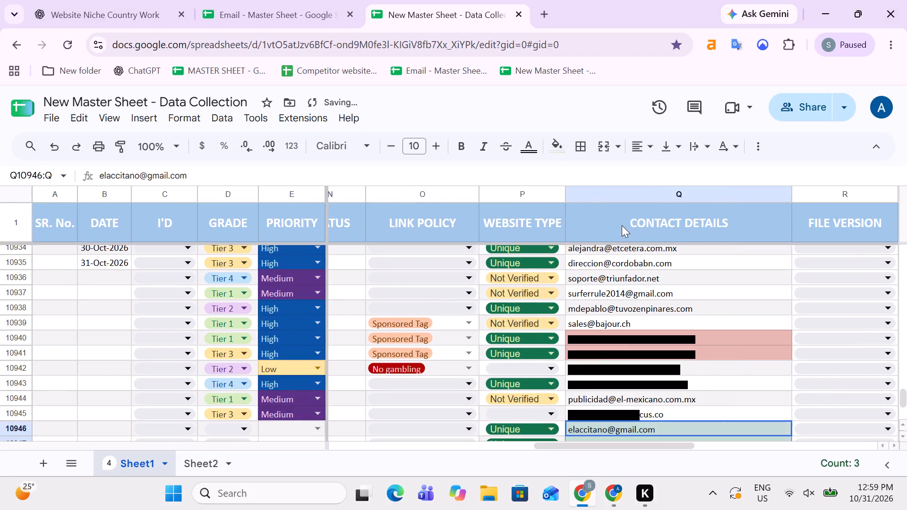
key("Right")
key("Left")
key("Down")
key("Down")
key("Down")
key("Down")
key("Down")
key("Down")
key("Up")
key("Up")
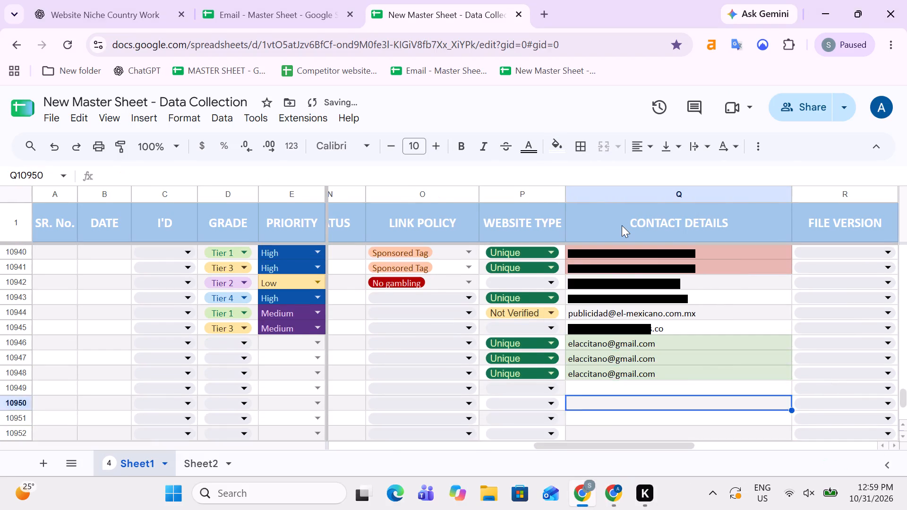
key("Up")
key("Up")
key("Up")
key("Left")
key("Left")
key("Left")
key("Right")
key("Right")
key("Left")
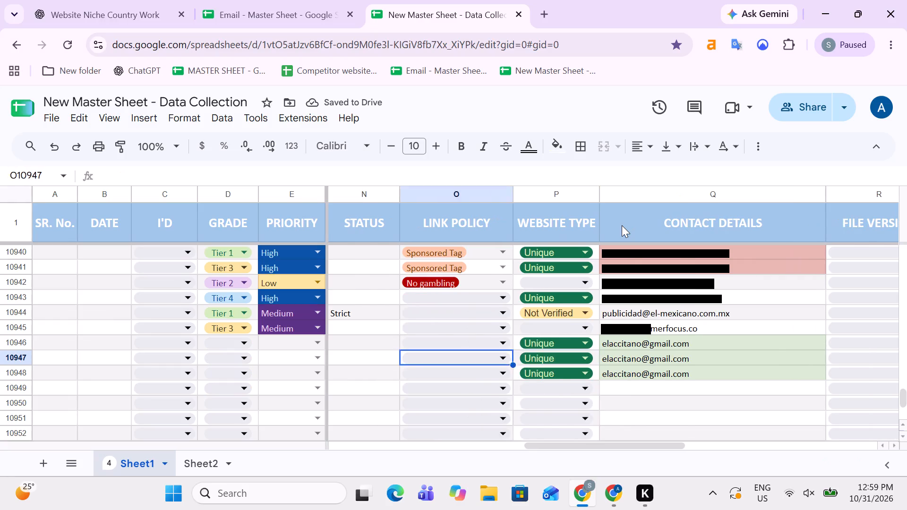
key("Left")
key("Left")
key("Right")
key("alt+Tab")
scroll(802, 326, "down", 2)
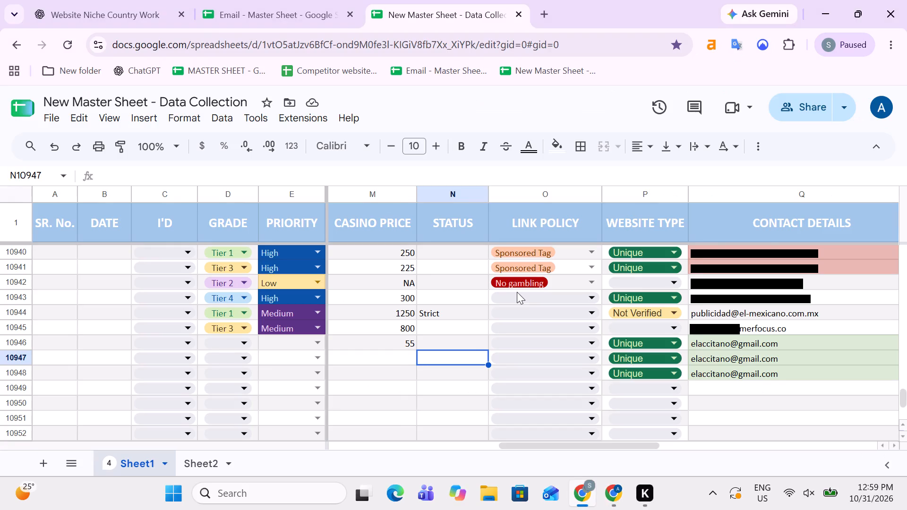
key("Right")
key("Right")
key("Right")
key("Right")
key("Right")
key("Right")
key("Left")
key("Left")
key("Left")
key("Left")
key("Left")
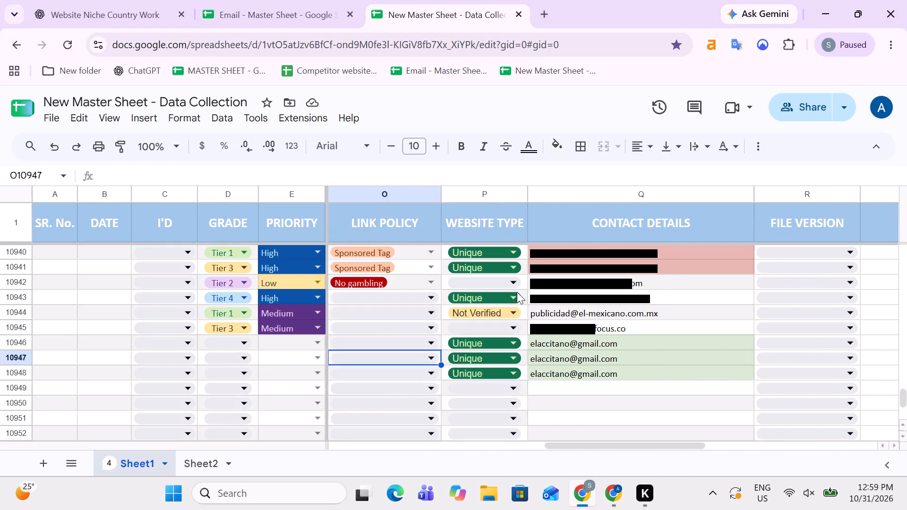
key("Right")
key("Right")
key("Up")
key("Down")
key("Down")
key("Down")
key("Up")
key("Up")
key("Up")
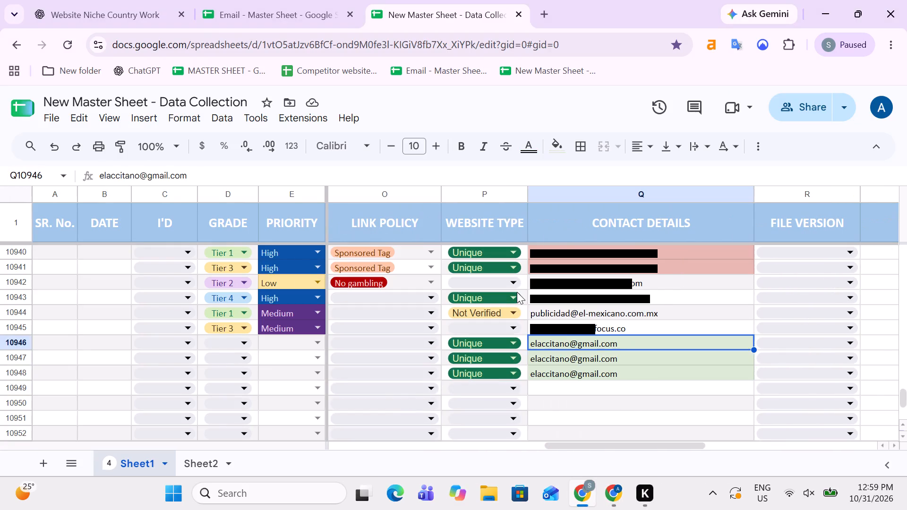
key("Right")
key("Left")
key("Left")
key("Left")
key("Left")
key("Left")
key("Left")
key("Right")
key("Right")
key("Right")
key("Right")
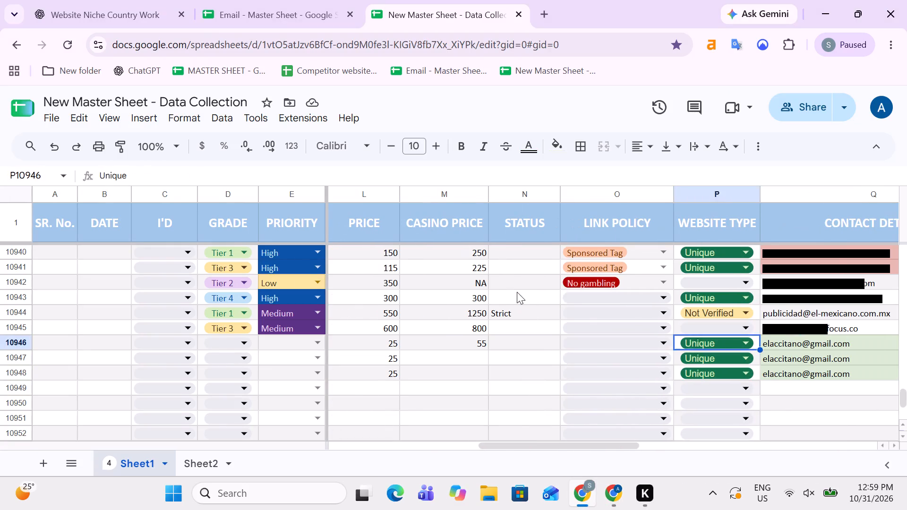
Set the priority of elaccitano.com in row 10946 to High.
key("Right")
key("Down")
key("Down")
key("Right")
key("Left")
key("Left")
key("Left")
key("Left")
key("Left")
key("Left")
key("Left")
key("Left")
key("Left")
key("Left")
key("Left")
key("Left")
key("Left")
key("Left")
key("Left")
key("Left")
key("Left")
key("Left")
key("Left")
key("Left")
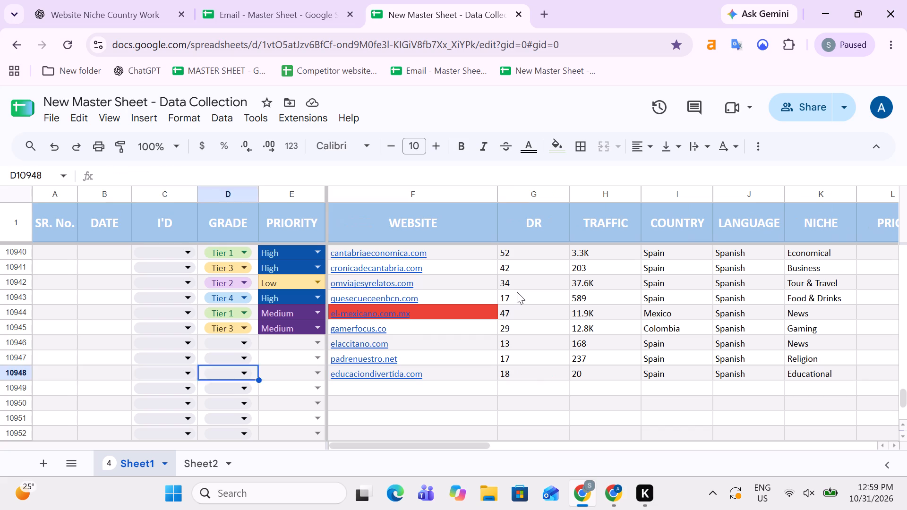
key("Right")
key("Right")
key("Right")
key("Right")
key("Right")
key("Left")
key("Up")
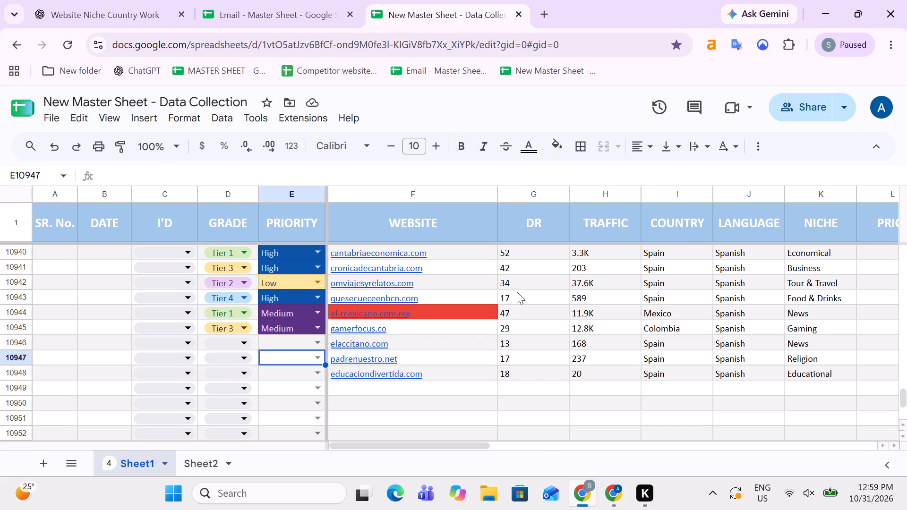
key("Up")
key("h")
key("Down")
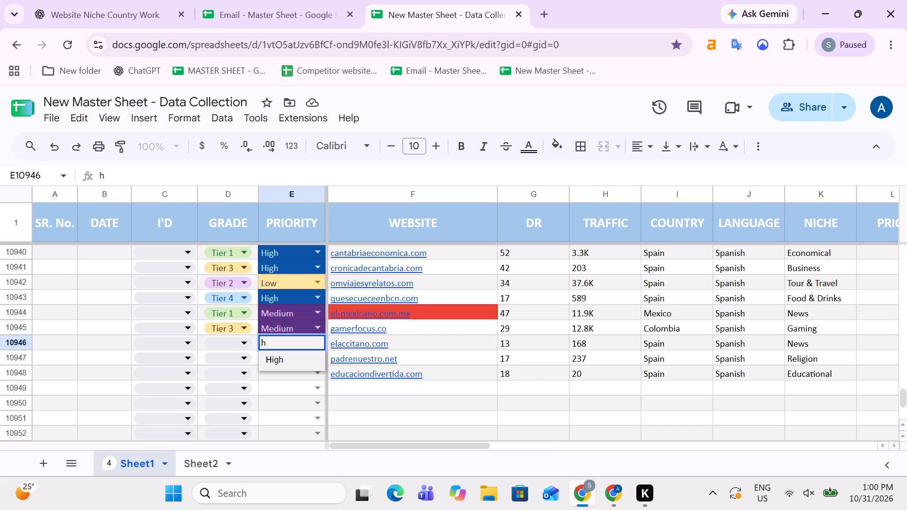
key("Return")
Set the grade of elaccitano.com in row 10946 to Tier 4.
key("Up")
key("Right")
key("Left")
key("Left")
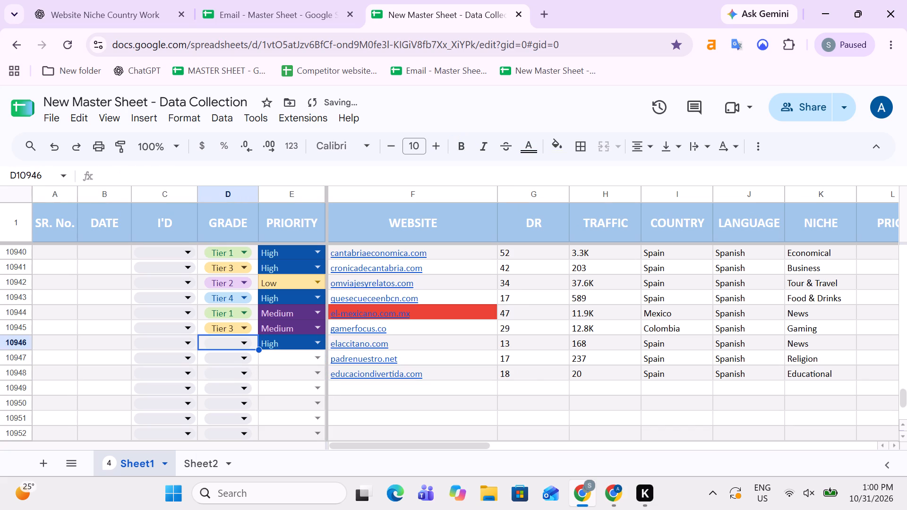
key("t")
key("Up")
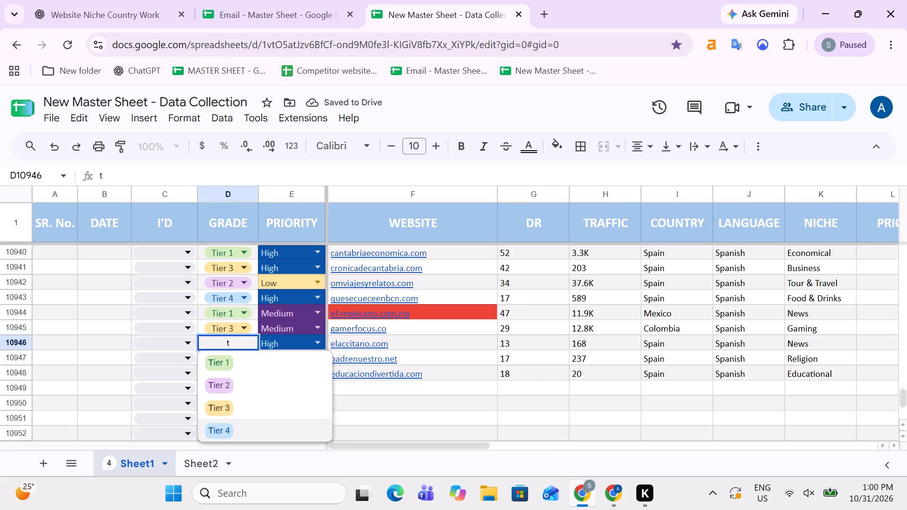
key("Return")
Copy the Tier 4 grade from row 10946 to padrenuestro.net and educaciondivertida.com in rows 10947 and 10948.
key("Up")
key("ctrl+c")
key("Down")
key("shift+Down")
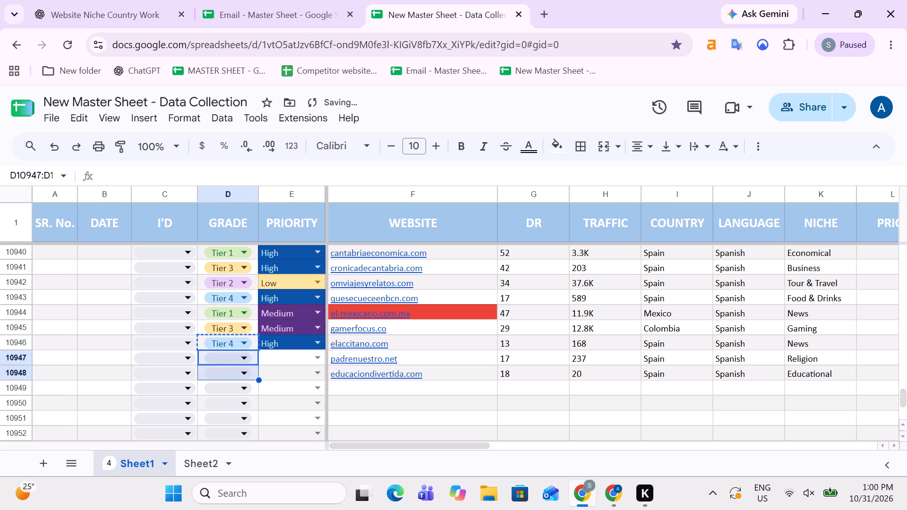
key("ctrl+v")
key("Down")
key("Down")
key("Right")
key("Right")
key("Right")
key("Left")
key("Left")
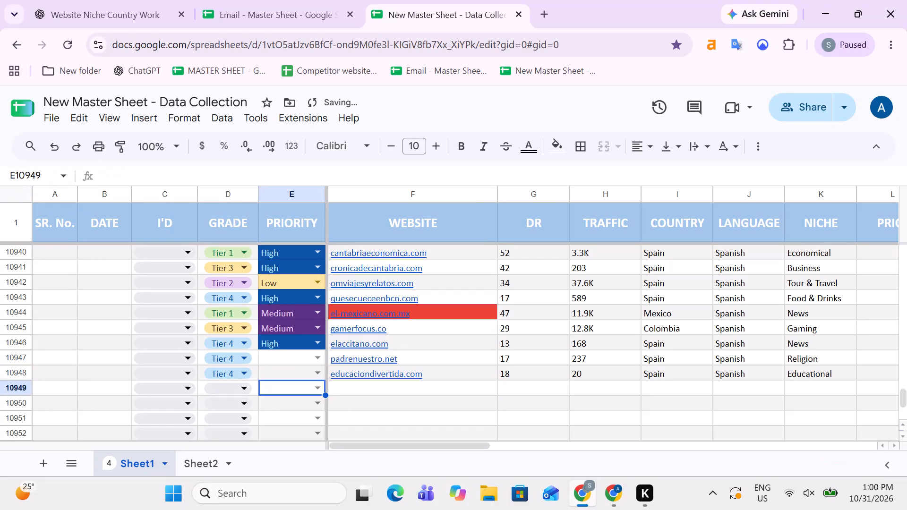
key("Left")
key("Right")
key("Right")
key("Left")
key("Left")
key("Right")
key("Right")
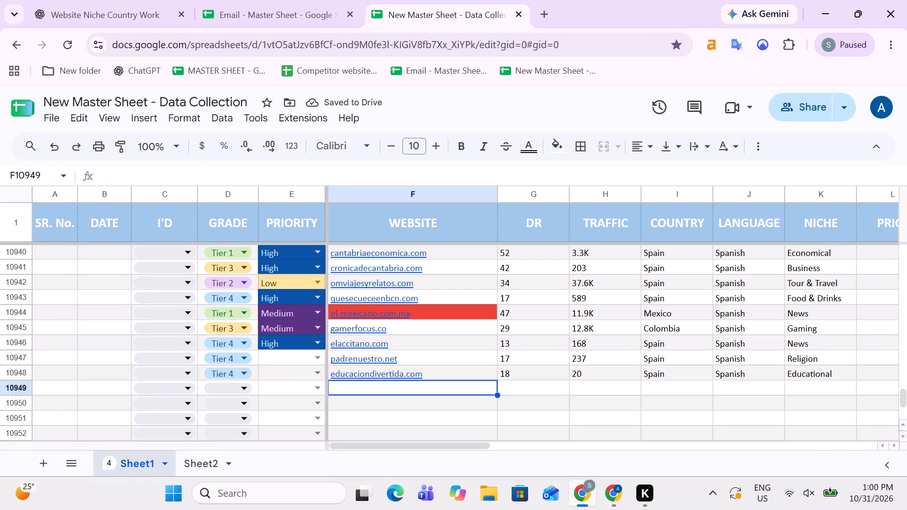
key("alt+Tab")
scroll(583, 252, "down", 8)
scroll(562, 274, "up", 8)
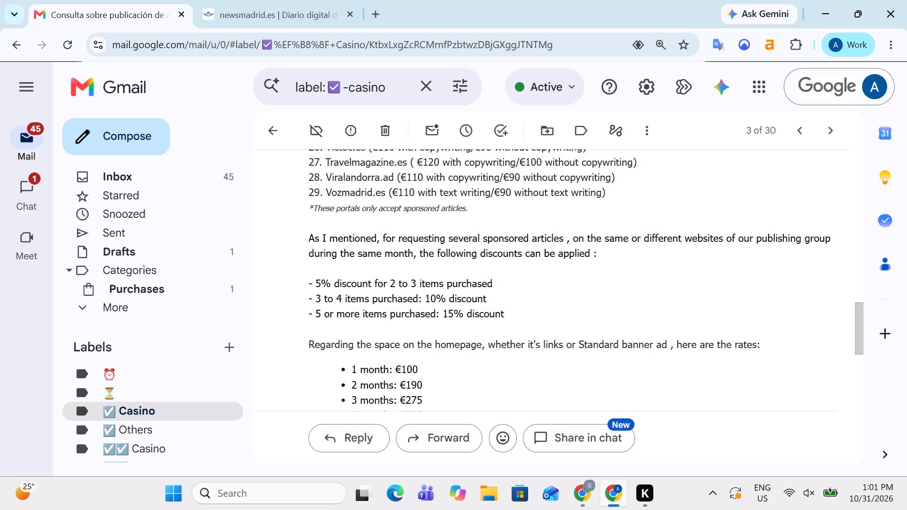
Read the publisher's portfolio email in the Casino label, covering multi-article discounts, homepage banner rates and special sponsorships.
scroll(493, 291, "down", 2)
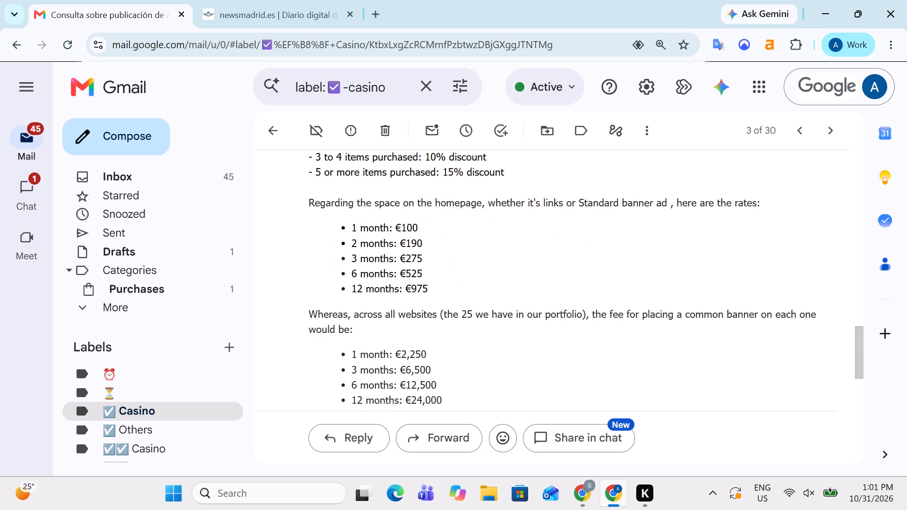
scroll(659, 245, "down", 2)
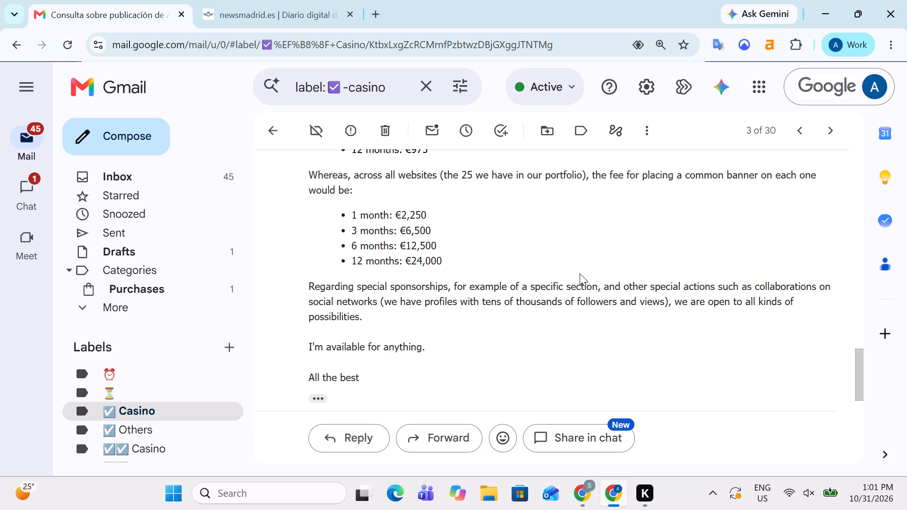
scroll(415, 294, "down", 1)
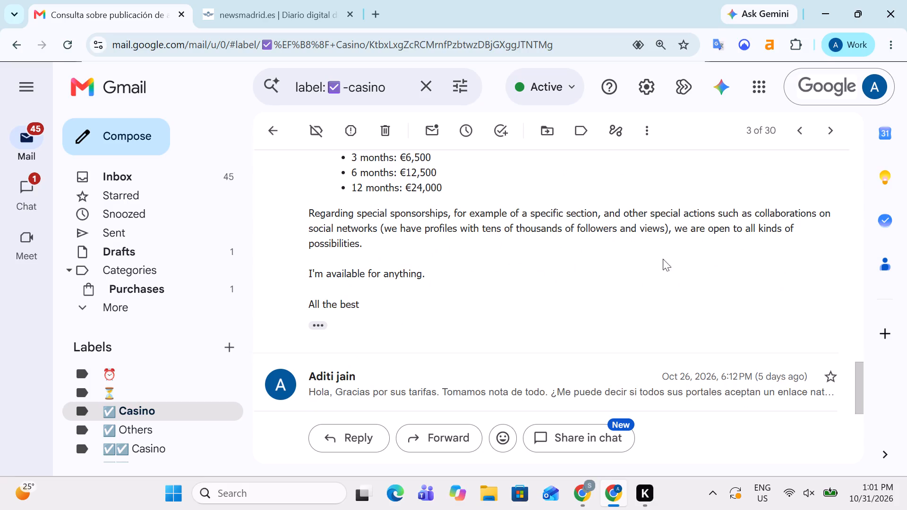
scroll(500, 290, "down", 3)
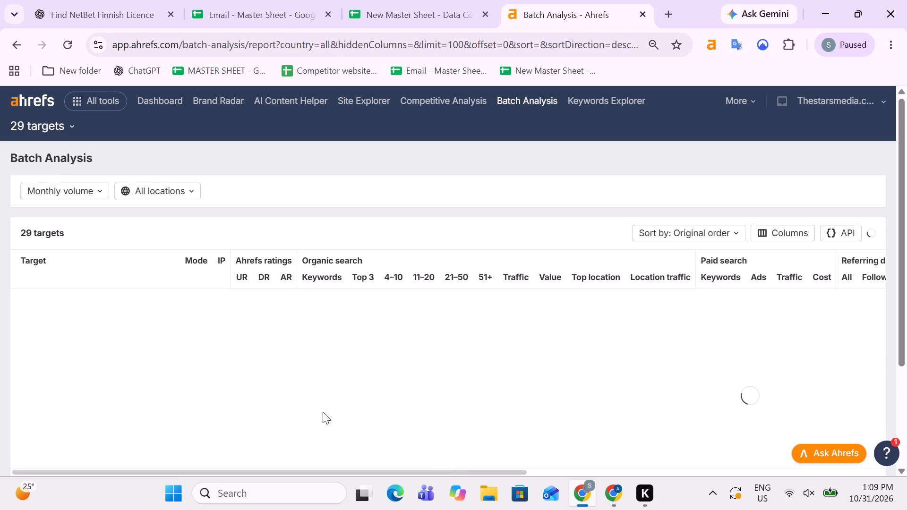
Hide the IP and all Organic search columns in the batch results, keeping only DR under Ahrefs ratings.
scroll(250, 290, "down", 2)
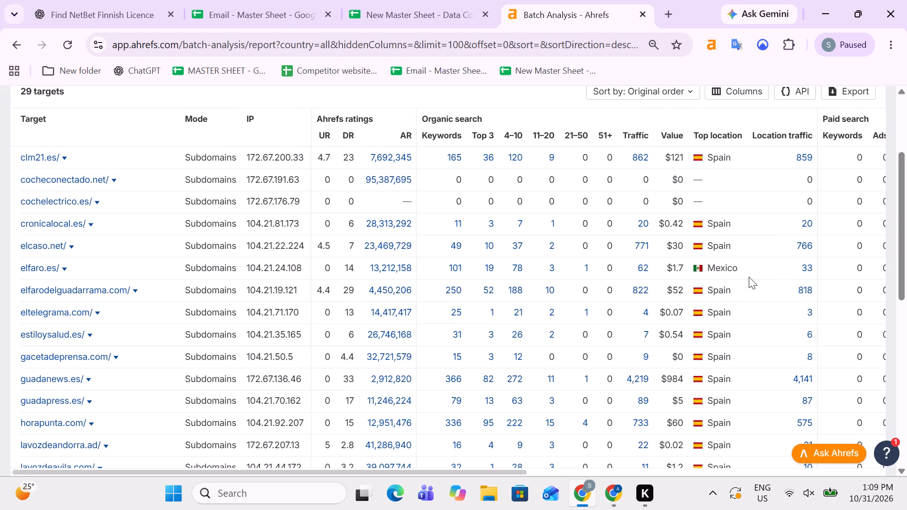
scroll(852, 247, "up", 3)
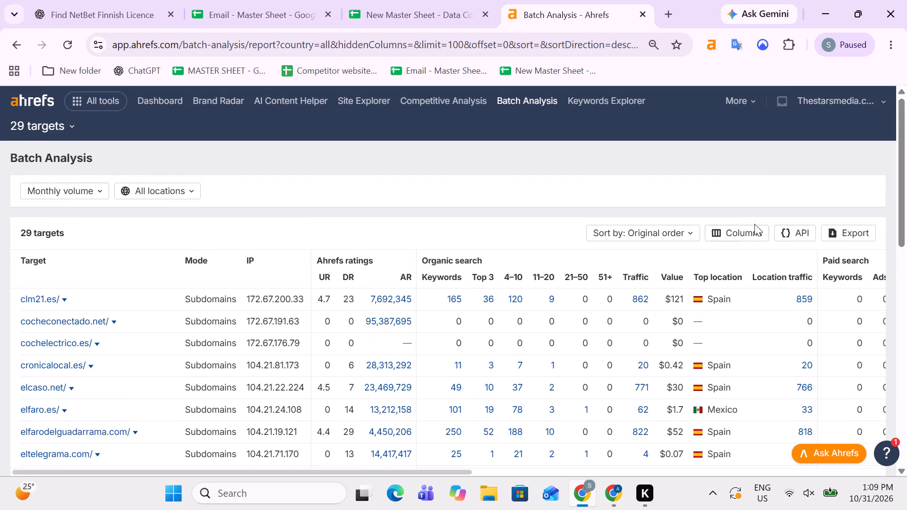
left_click(737, 236)
left_click(704, 250)
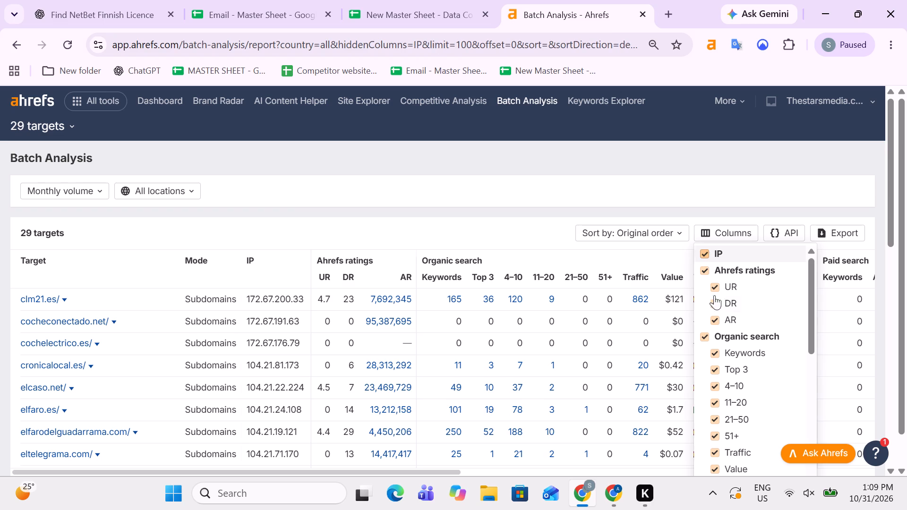
left_click(703, 338)
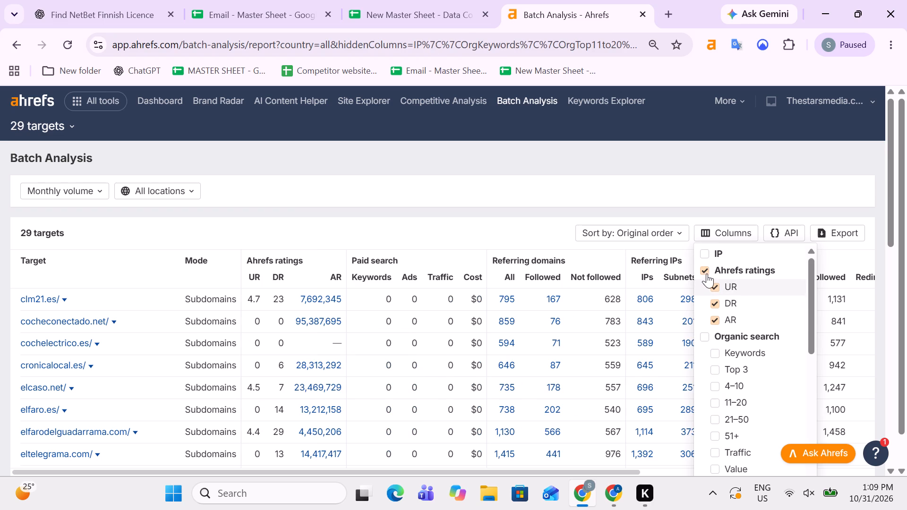
left_click(705, 272)
left_click(705, 272)
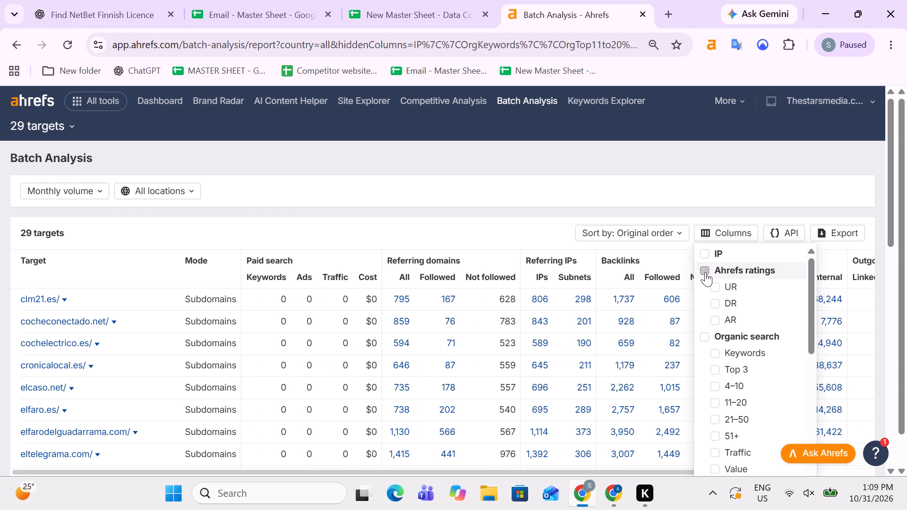
left_click(719, 287)
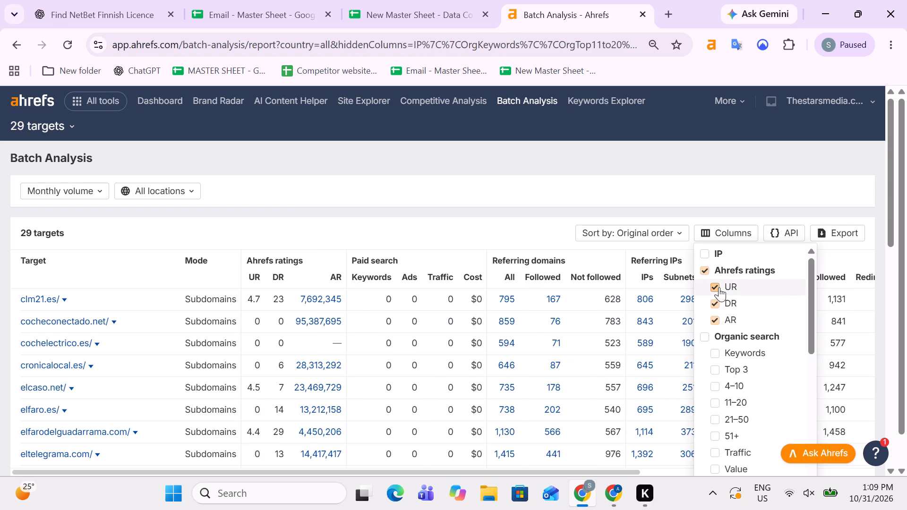
left_click(718, 318)
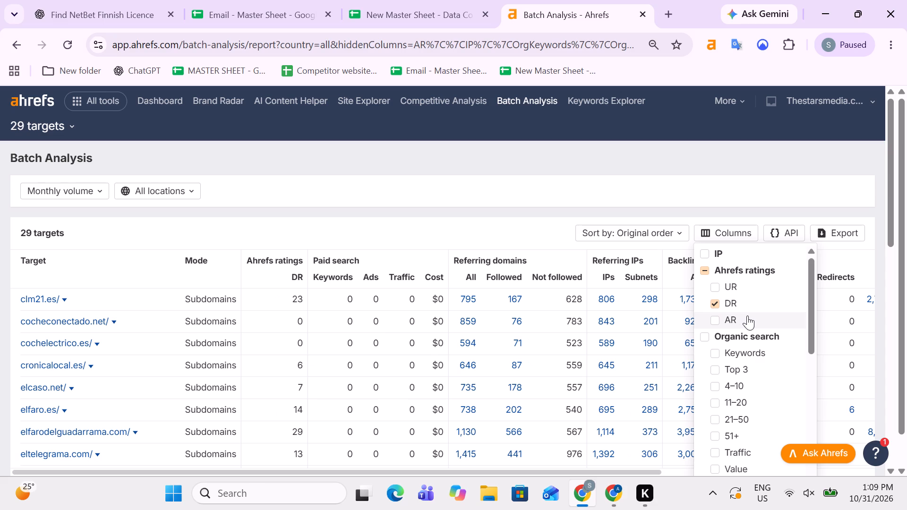
Show Traffic and Top location under Organic search, and reduce the Paid search columns to Traffic only.
scroll(750, 322, "down", 1)
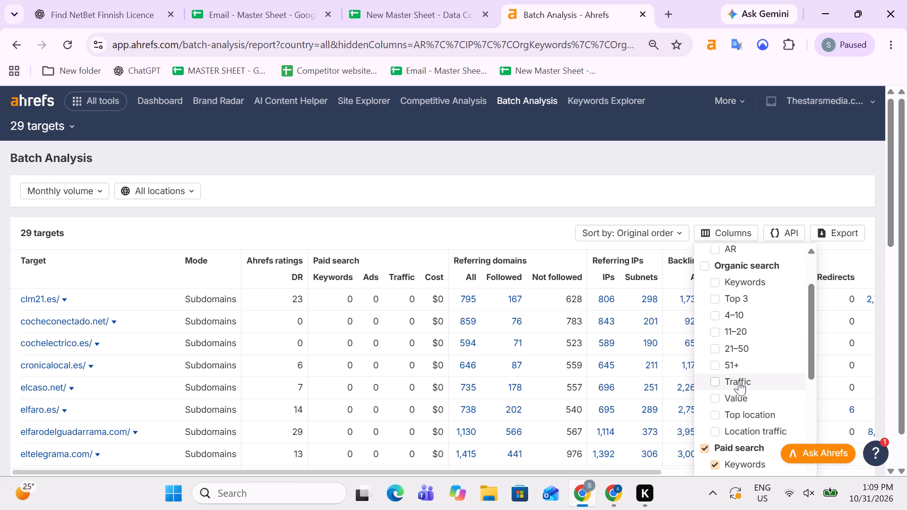
left_click(715, 382)
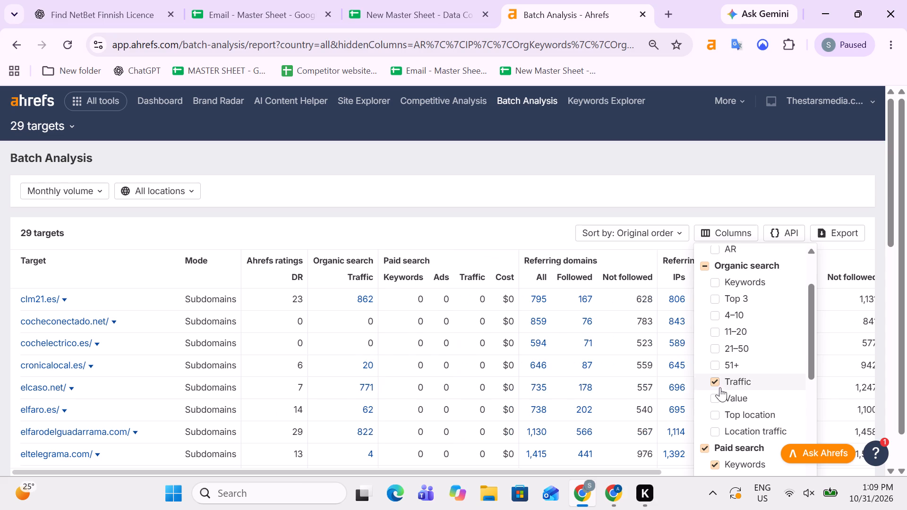
scroll(752, 325, "down", 1)
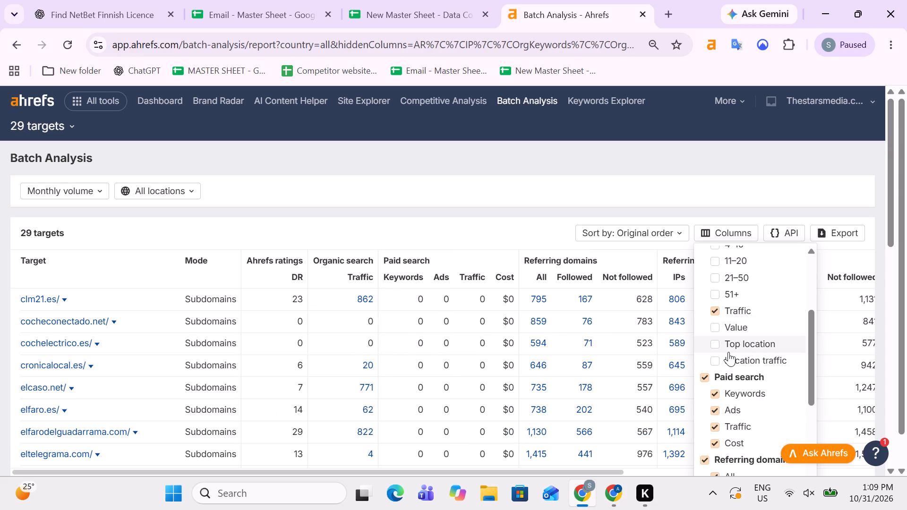
left_click(716, 343)
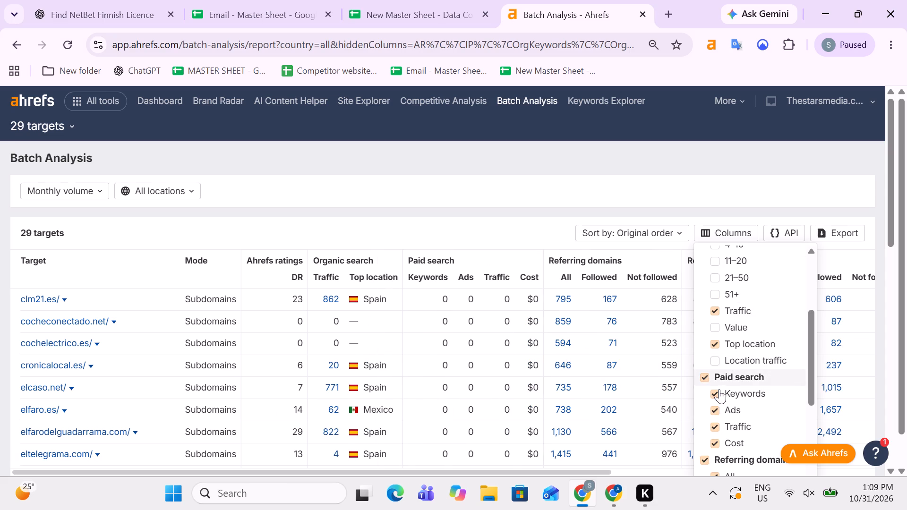
left_click(707, 378)
scroll(778, 308, "down", 1)
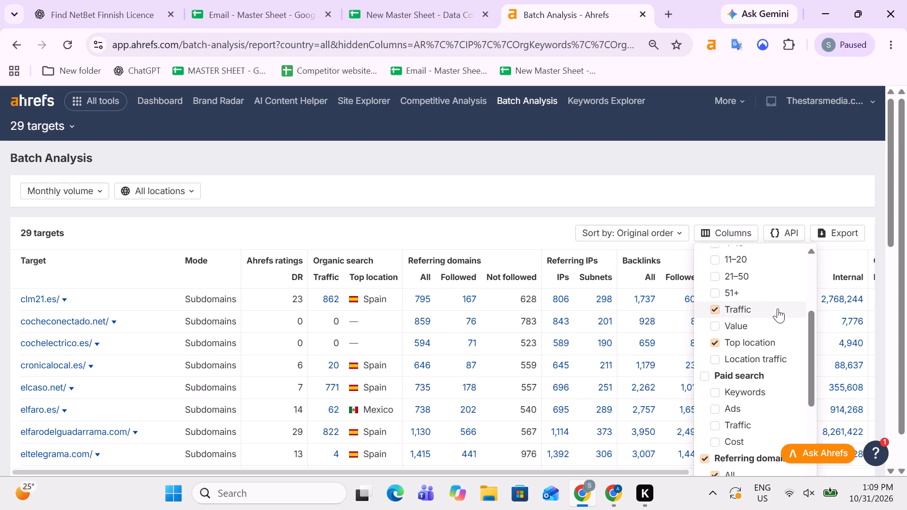
left_click(711, 356)
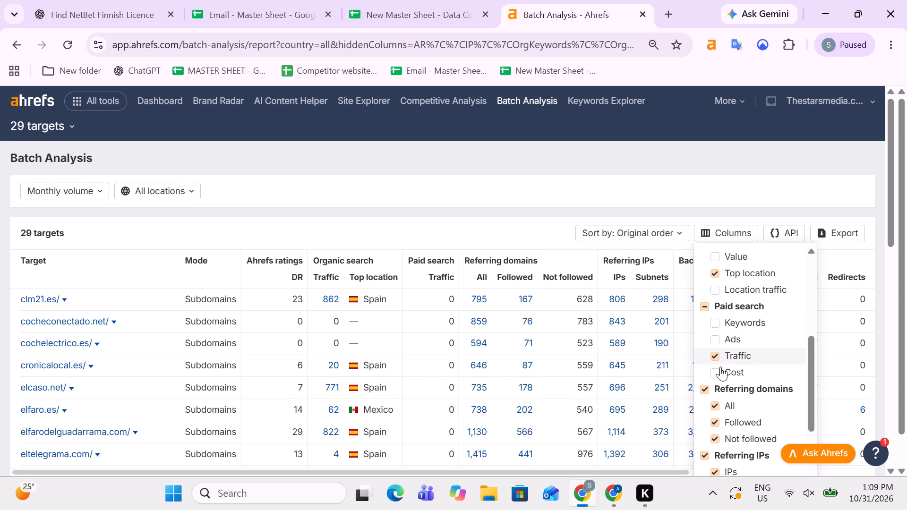
Hide the Referring domains, Referring IPs and Backlinks column groups in the batch results.
scroll(725, 373, "up", 1)
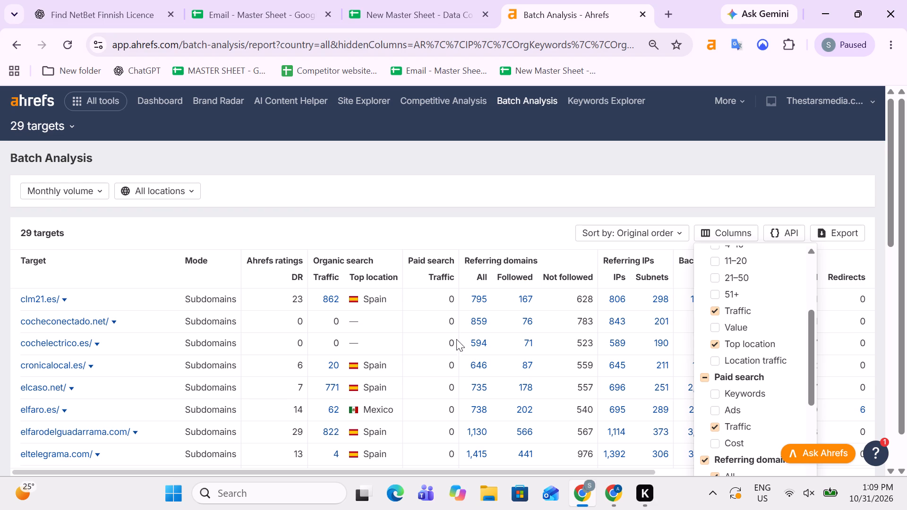
scroll(443, 306, "down", 2)
scroll(443, 306, "up", 1)
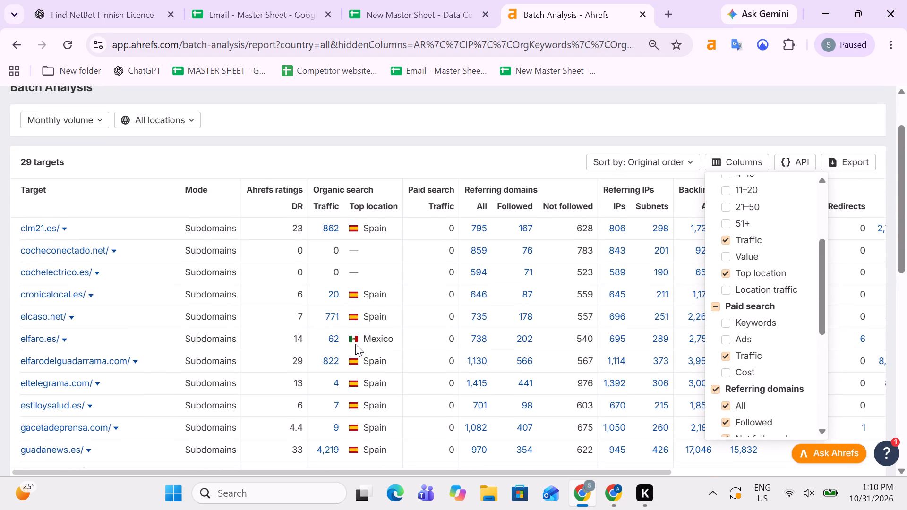
scroll(360, 340, "down", 1)
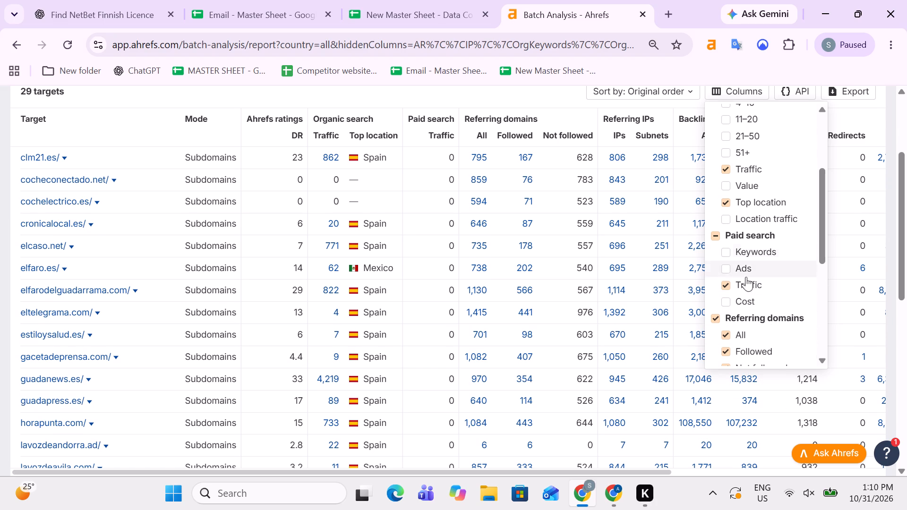
scroll(765, 293, "down", 1)
left_click(718, 246)
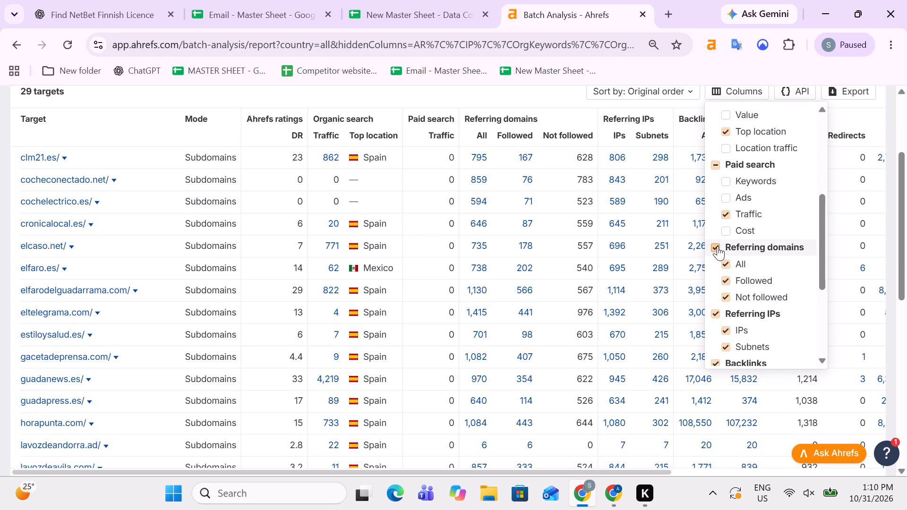
left_click(716, 314)
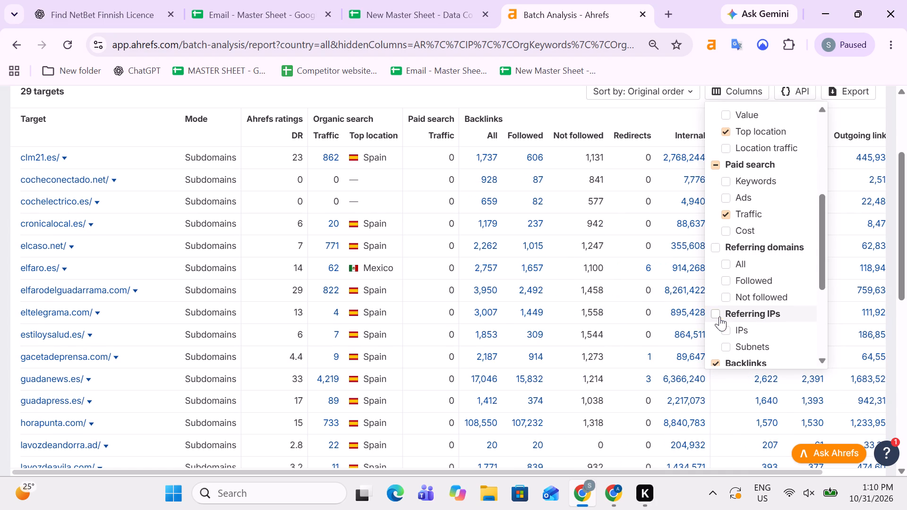
scroll(724, 309, "down", 1)
left_click(714, 292)
scroll(725, 296, "down", 4)
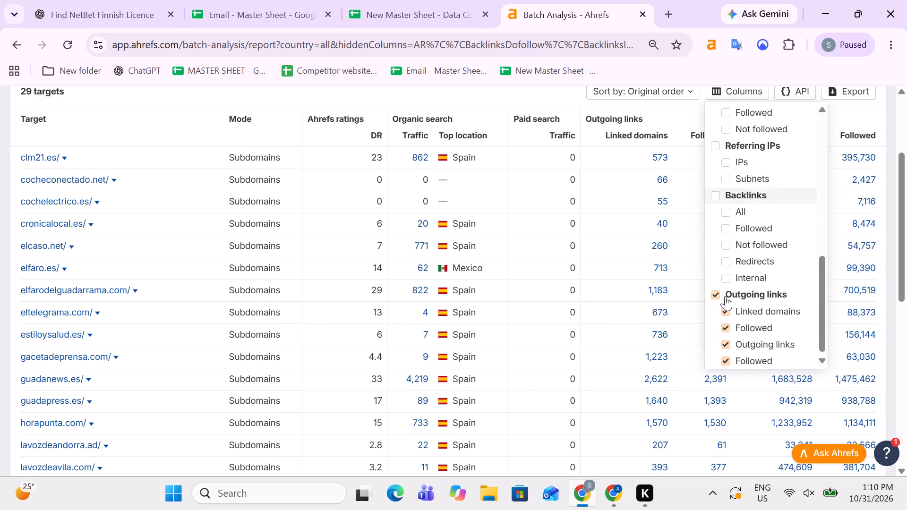
Hide the whole Outgoing links column group in the batch results.
left_click(718, 291)
scroll(732, 285, "down", 5)
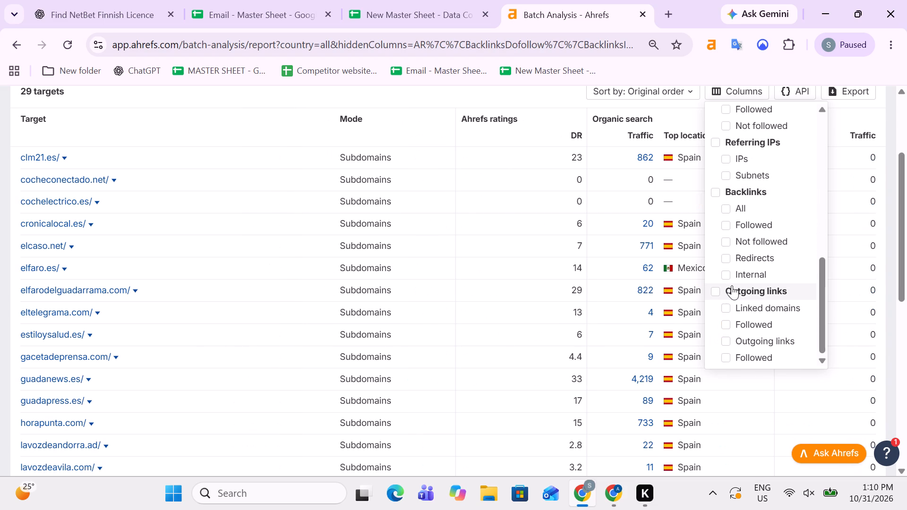
scroll(760, 240, "up", 15)
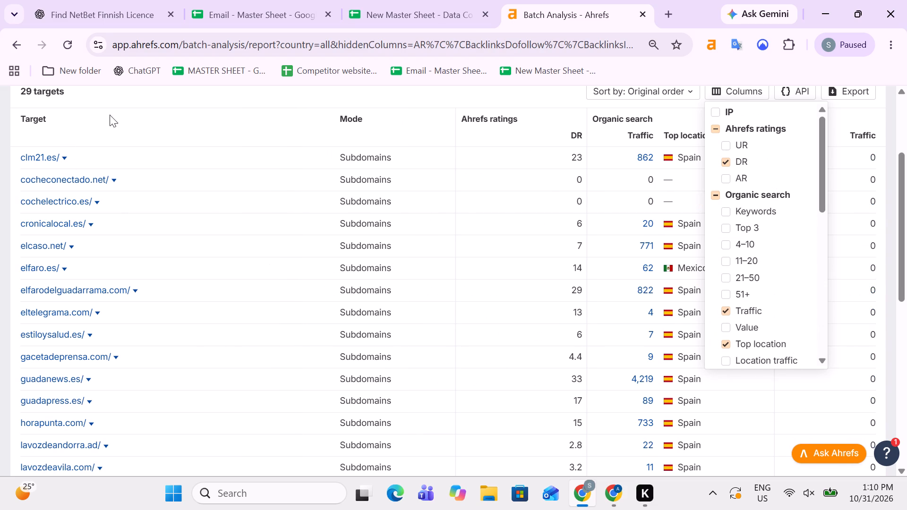
triple_click(0, 100)
Select the entire batch results table, from the Target header through all 29 targets, and copy it.
triple_click(0, 111)
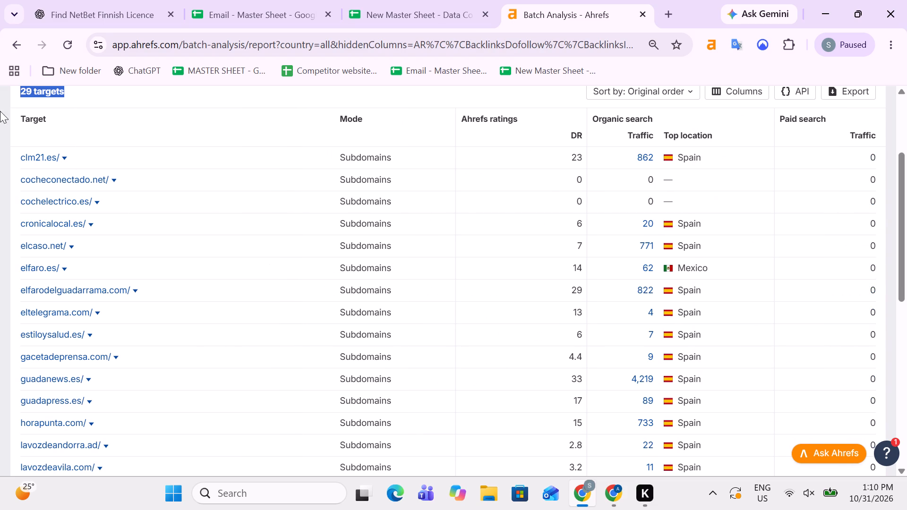
triple_click(10, 123)
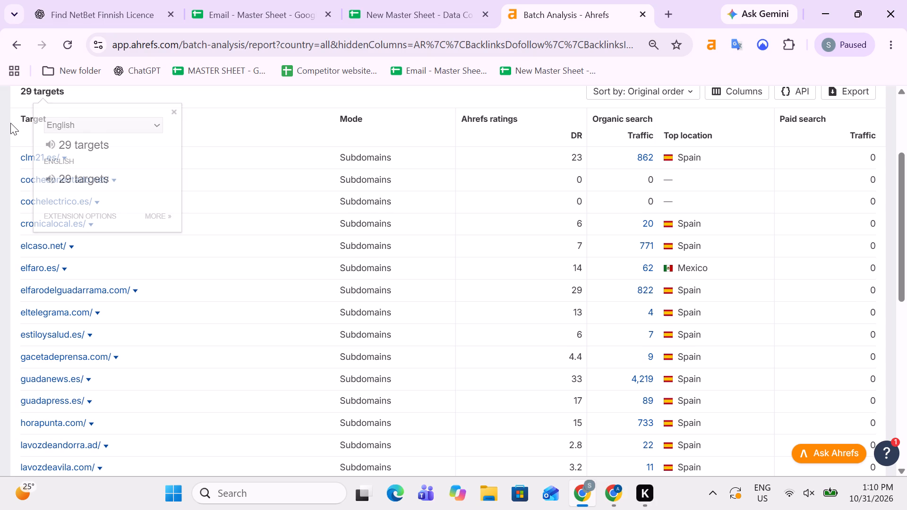
triple_click(10, 123)
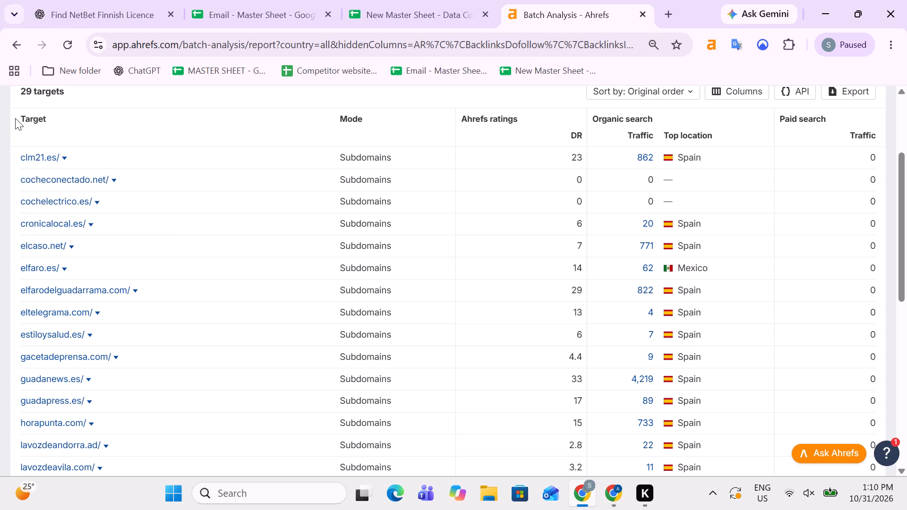
triple_click(13, 118)
double_click(13, 118)
scroll(63, 172, "up", 3)
scroll(39, 161, "down", 2)
triple_click(0, 97)
triple_click(7, 131)
key("ctrl+c")
key("ctrl+c")
Clear all contents of Sheet2 in the New Master Sheet - Data Collection spreadsheet.
key("alt+Tab")
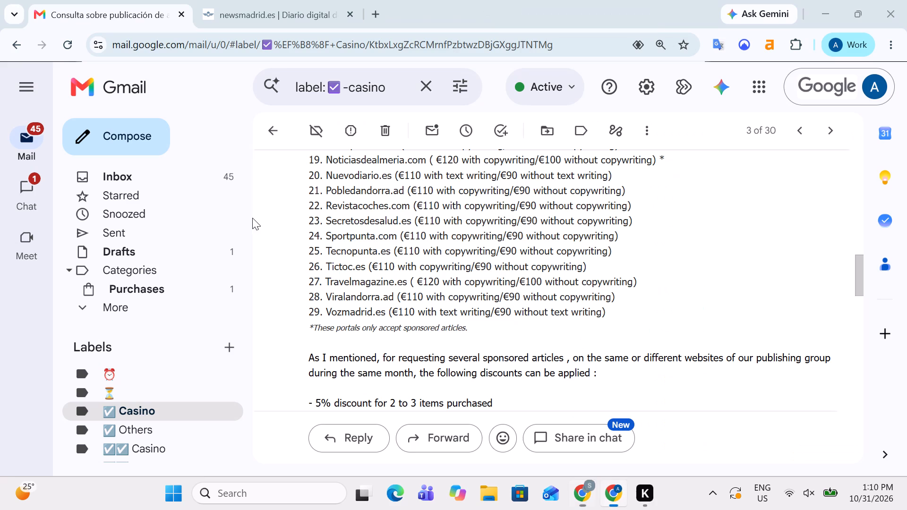
key("alt+Tab")
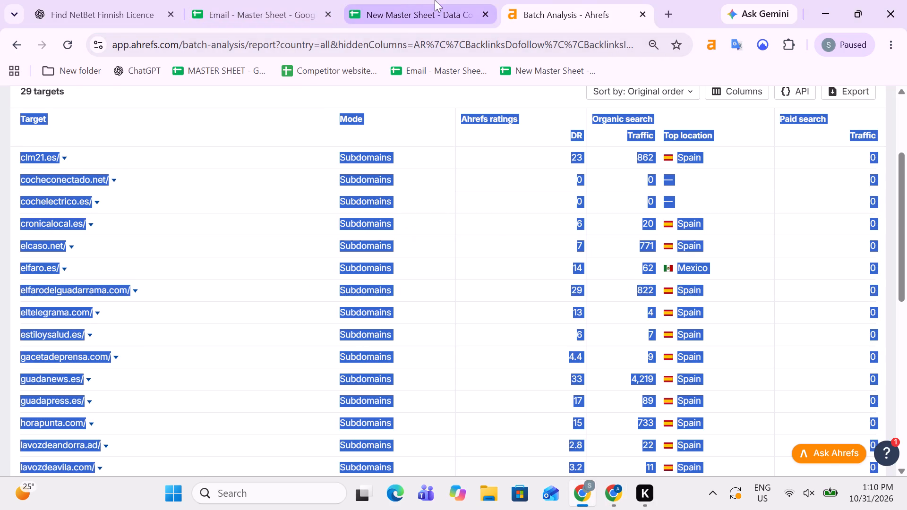
left_click(435, 0)
left_click(202, 463)
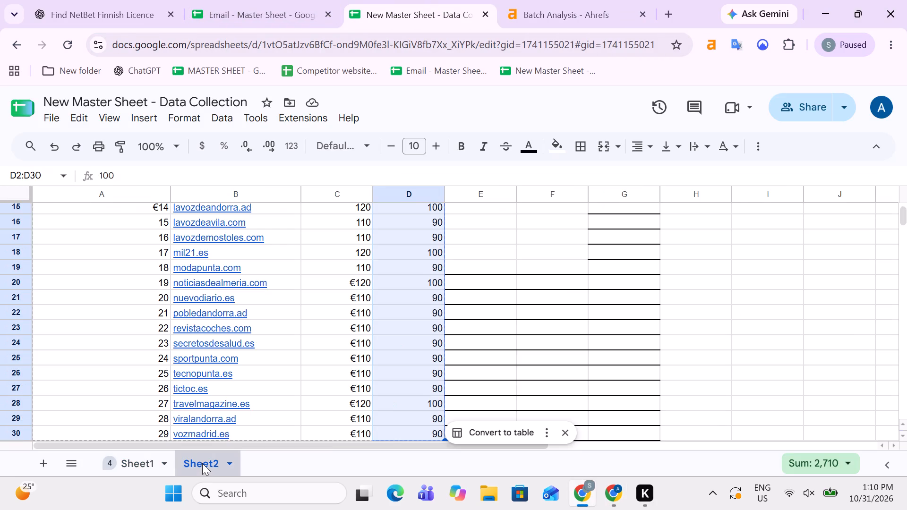
key("ctrl+a")
key("Delete")
Paste the copied batch results into Sheet2 starting at cell A1, keeping values only.
key("Up")
key("Up")
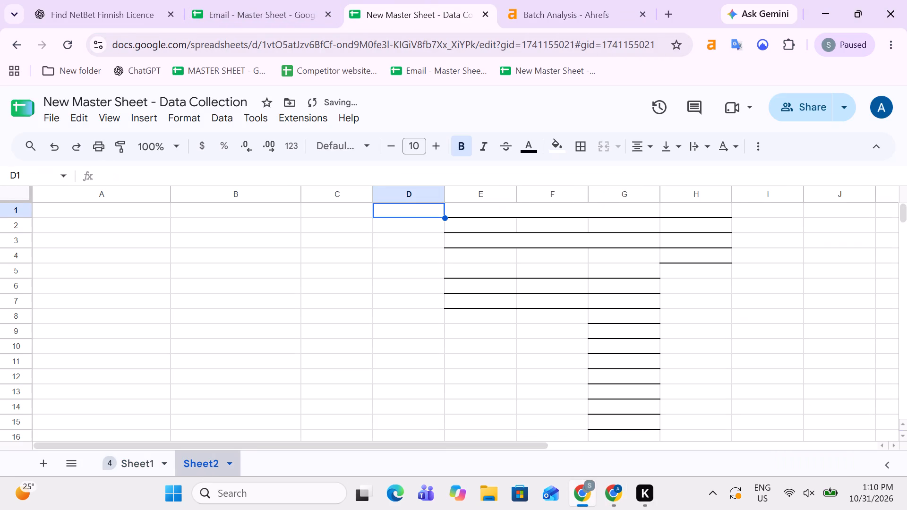
key("Left")
key("Left")
key("Left")
key("Left")
key("Left")
key("Left")
key("Left")
key("Left")
key("Left")
key("Left")
key("Left")
key("Left")
key("Left")
key("ctrl+v")
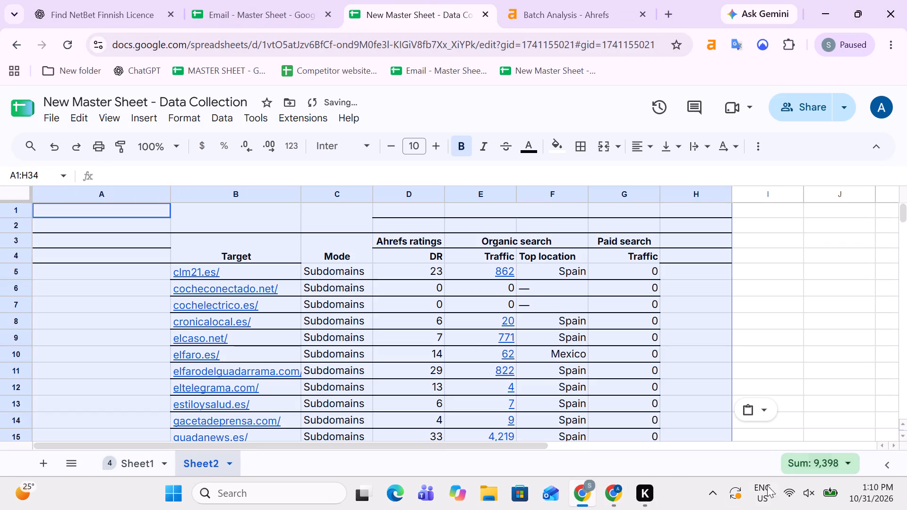
left_click(762, 408)
left_click(768, 304)
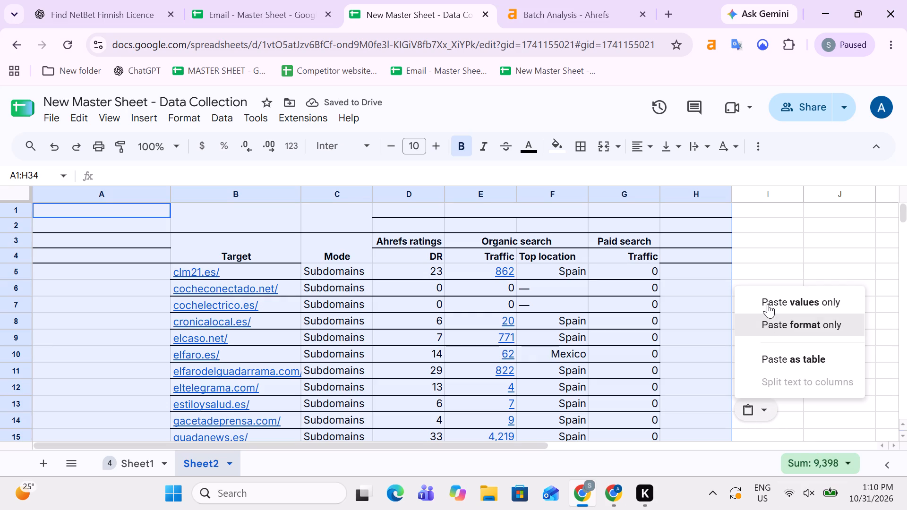
Copy the DR and organic Traffic values of all listed websites, cells D5:E33 in Sheet2.
key("Down")
key("Down")
key("Down")
key("Right")
key("Right")
key("Right")
key("Right")
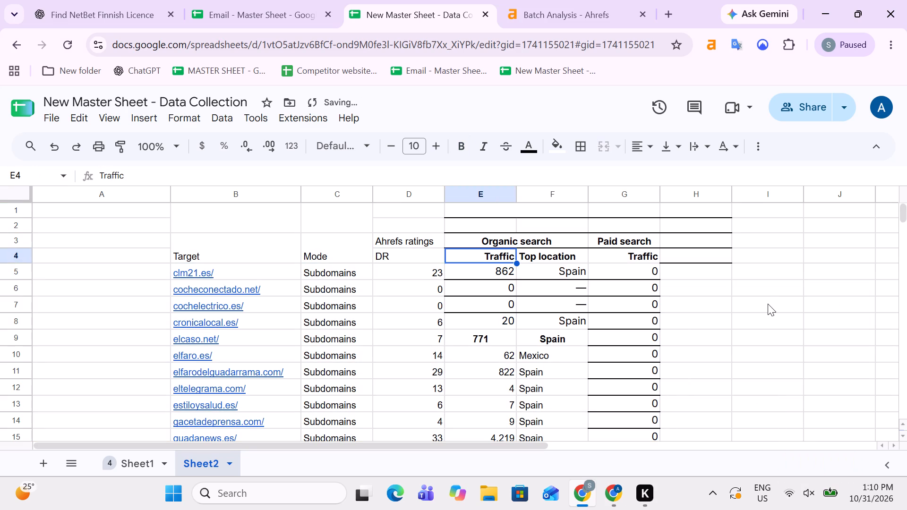
key("Down")
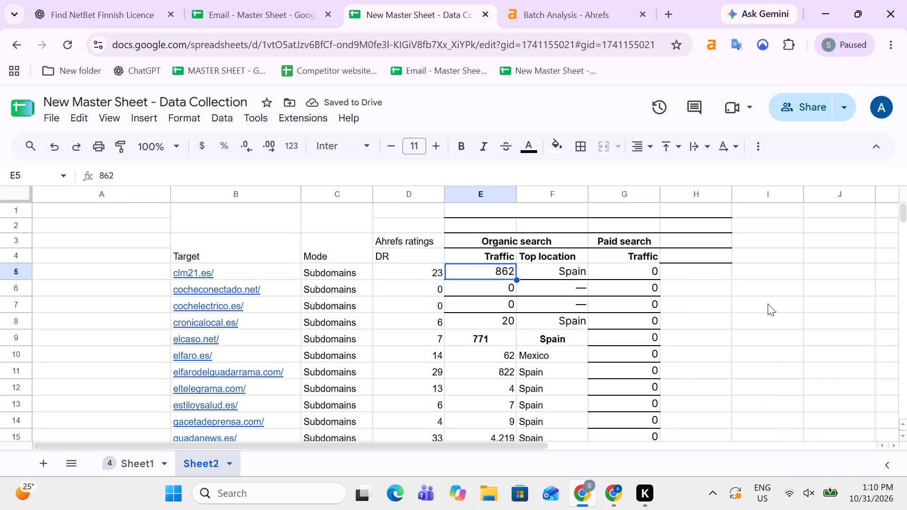
key("Left")
key("Left")
key("Up")
key("Right")
key("Down")
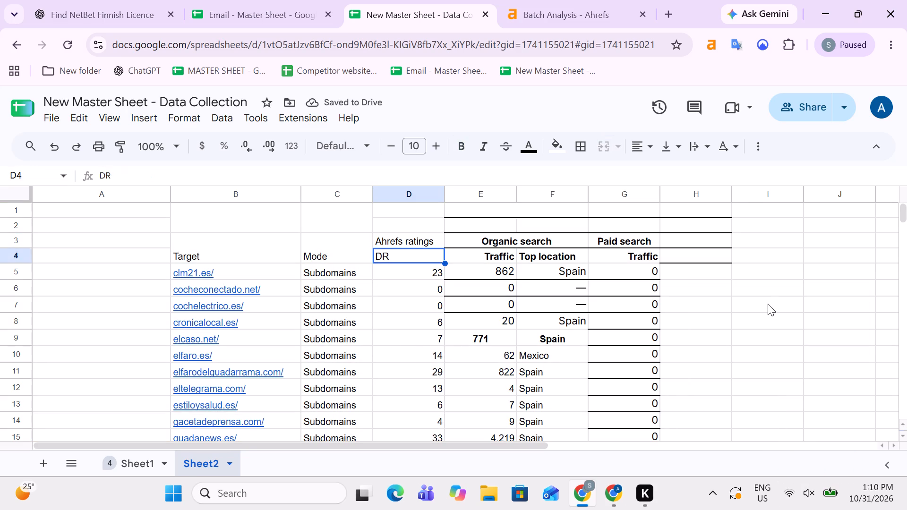
key("Down")
key("shift+Right")
key("ctrl+shift+Down")
key("ctrl+c")
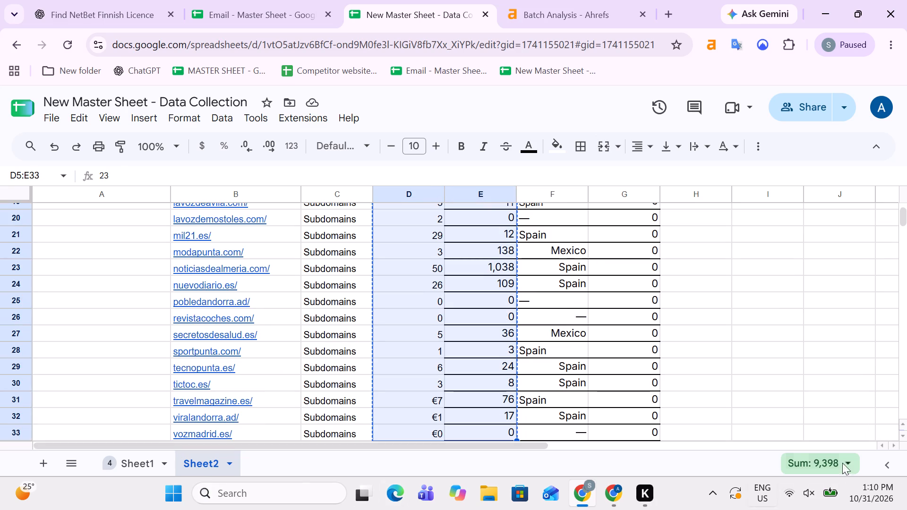
Paste the copied D5:E33 metrics from Sheet2 into Sheet1's DR and TRAFFIC columns from row 10949, as values only.
left_click(143, 460)
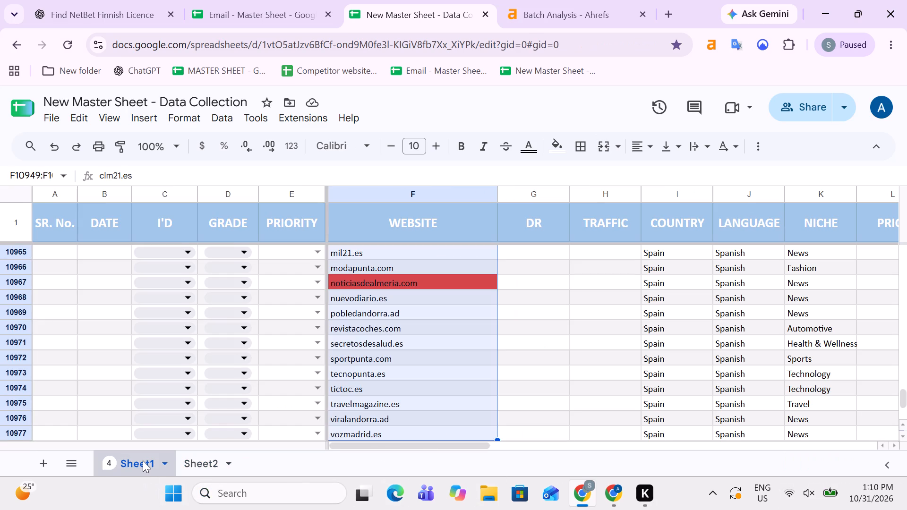
key("Right")
key("Up")
key("Up")
key("Down")
key("Down")
key("ctrl+v")
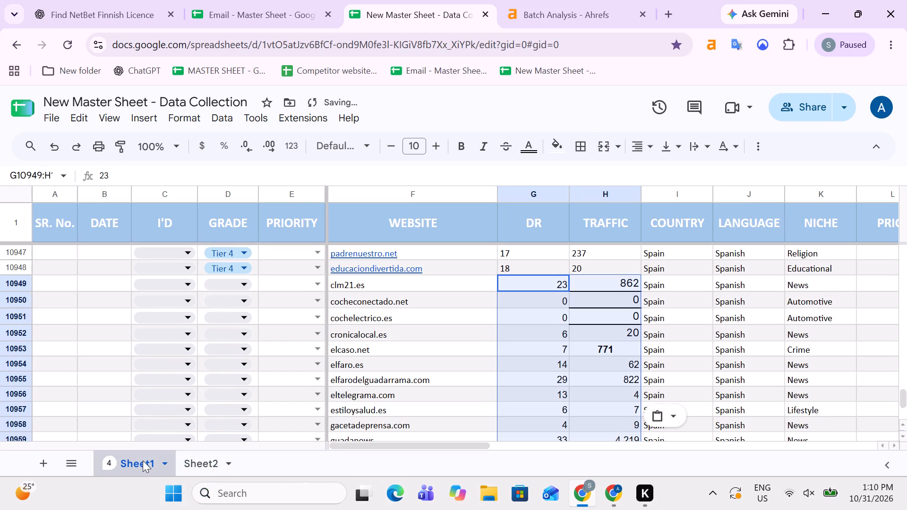
left_click(663, 415)
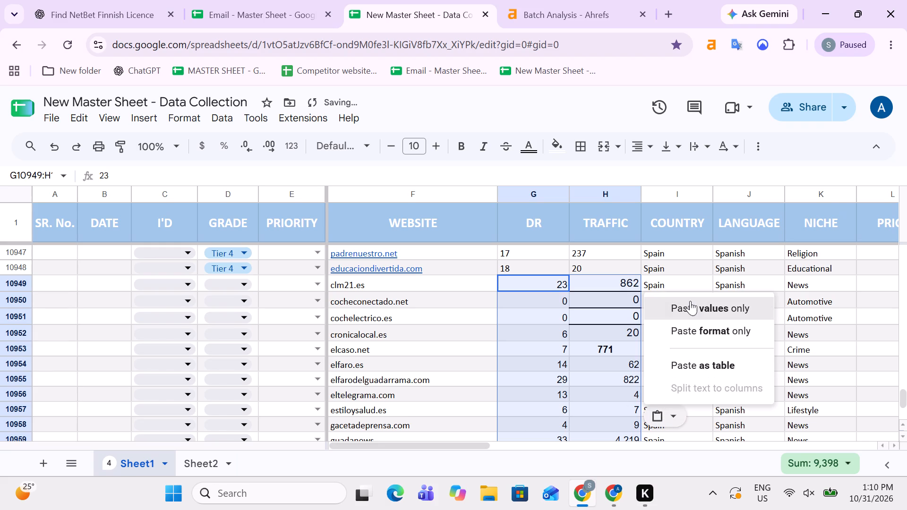
left_click(690, 300)
scroll(498, 371, "down", 7)
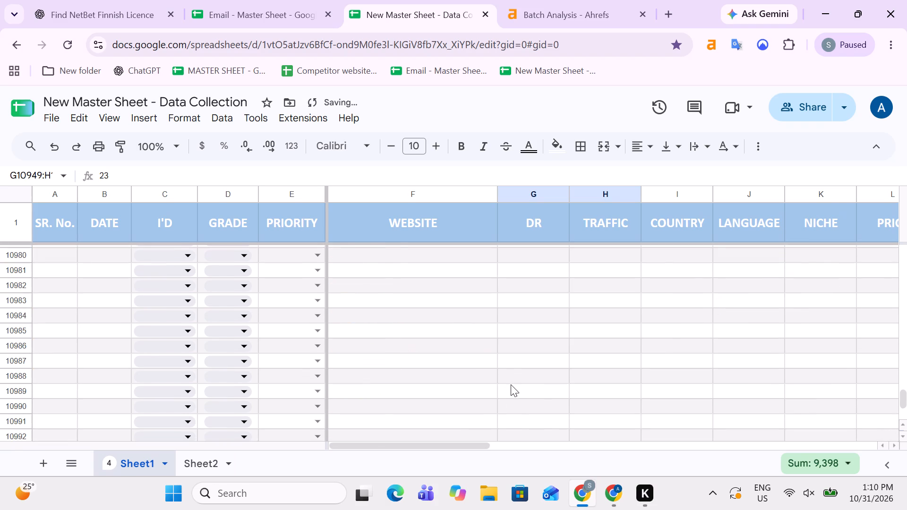
scroll(513, 385, "up", 3)
scroll(521, 391, "down", 1)
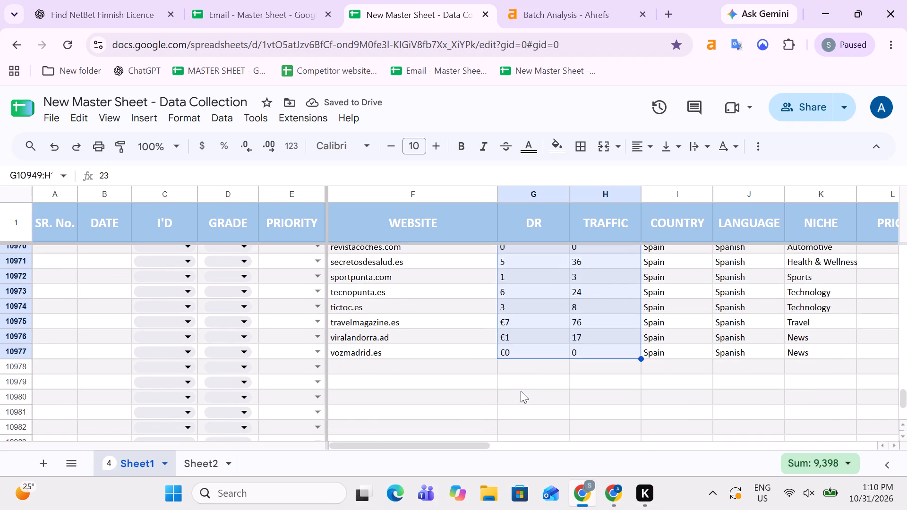
scroll(521, 391, "up", 2)
Copy the website horapunta.com from row 10961 of Sheet1 and close the Ahrefs Batch Analysis tab.
left_click(523, 343)
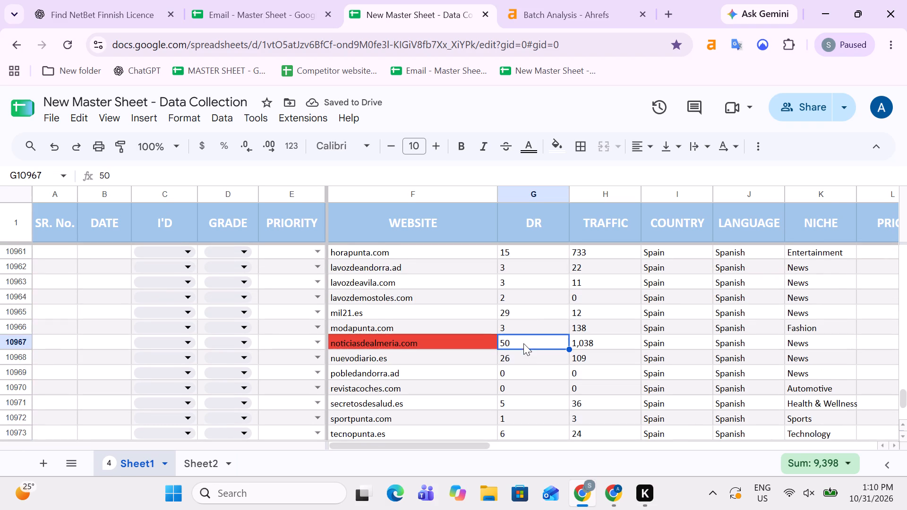
scroll(525, 319, "up", 1)
left_click(523, 318)
key("Left")
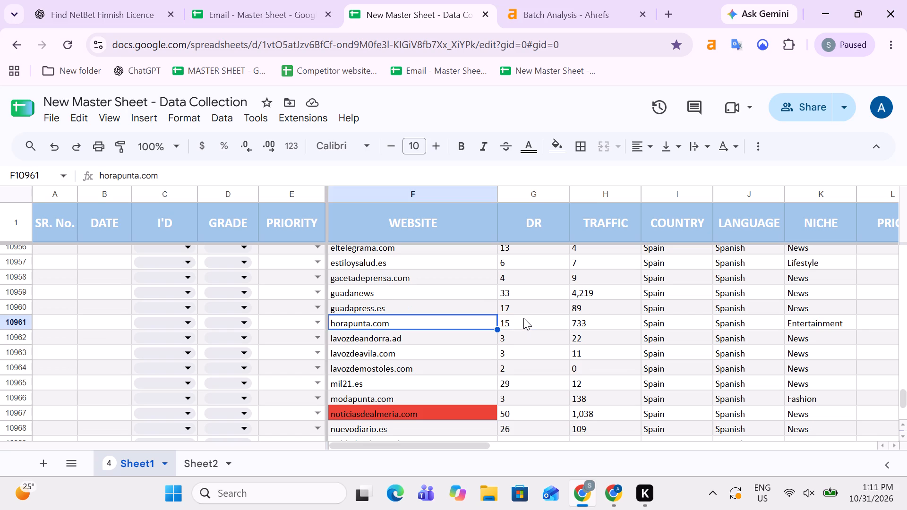
key("ctrl+c")
left_click(638, 8)
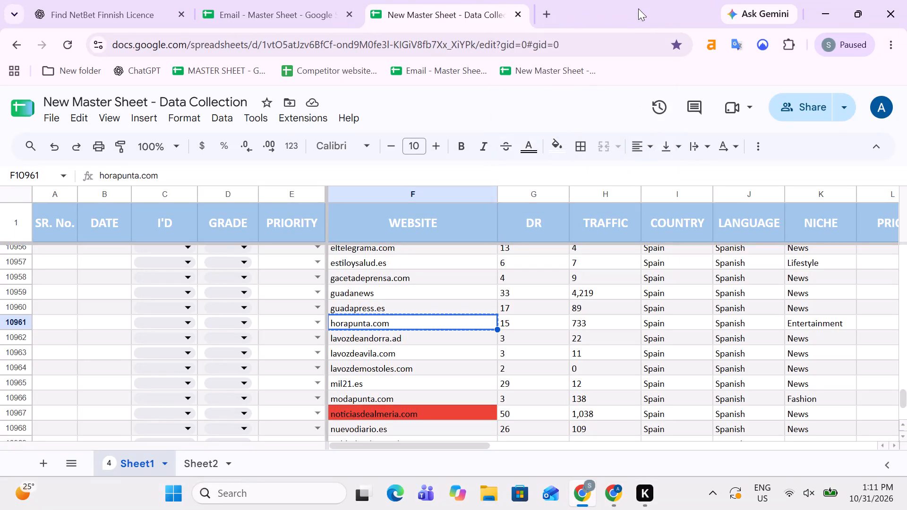
Switch to the Work-profile Chrome window and open the copied horapunta.com address in place of newsmadrid.es.
key("alt+Tab")
left_click(297, 4)
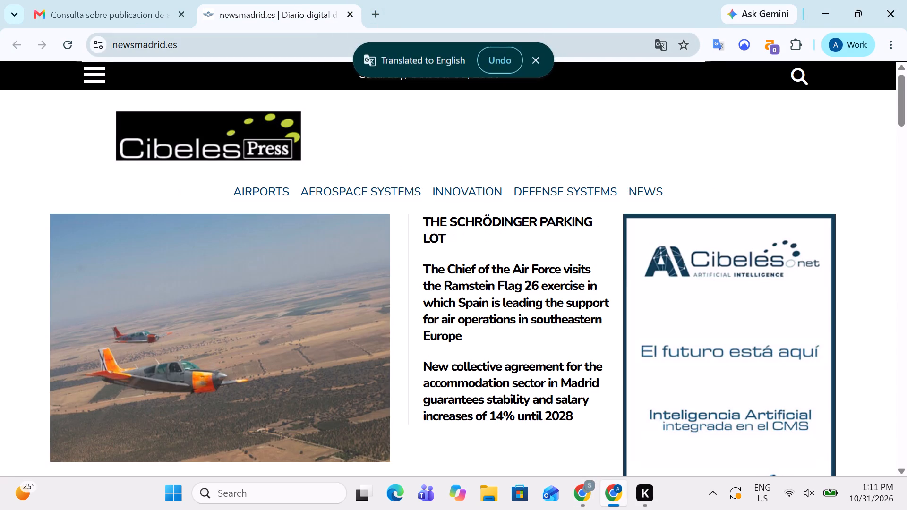
left_click(277, 42)
key("ctrl+v")
key("Return")
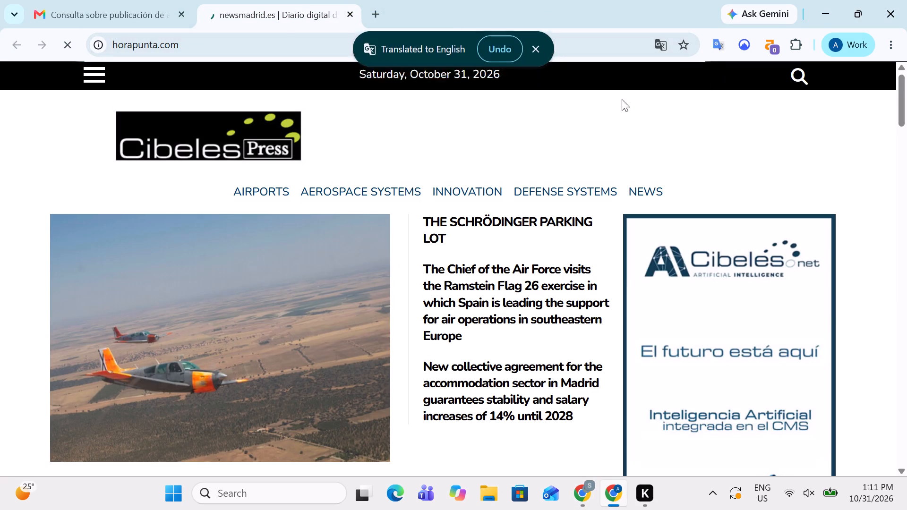
Check horapunta.com's domain metrics with the Ahrefs extension against the sheet's DR and TRAFFIC entries, and close the site's tab.
left_click(773, 43)
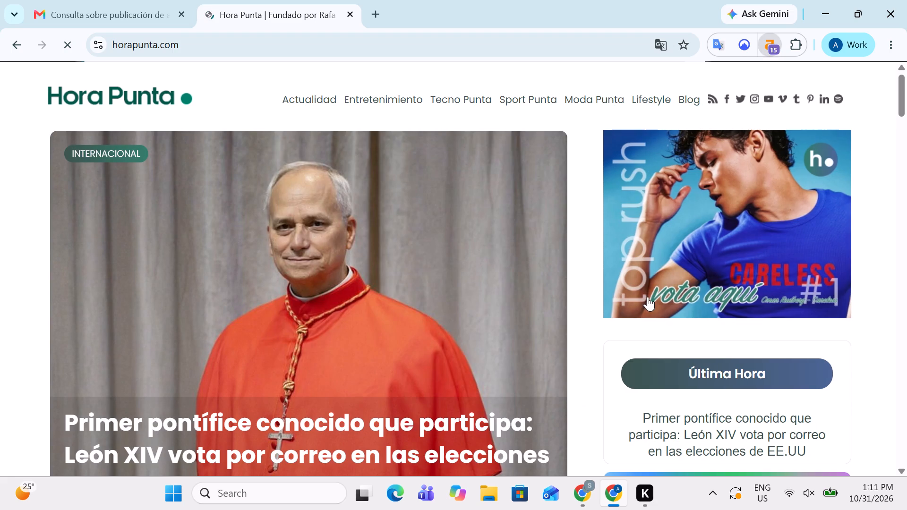
key("alt+Tab")
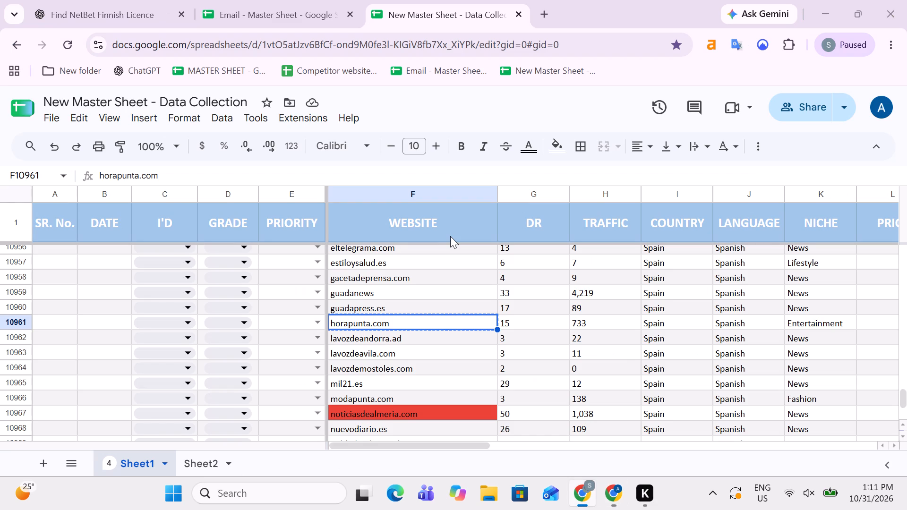
scroll(581, 376, "up", 2)
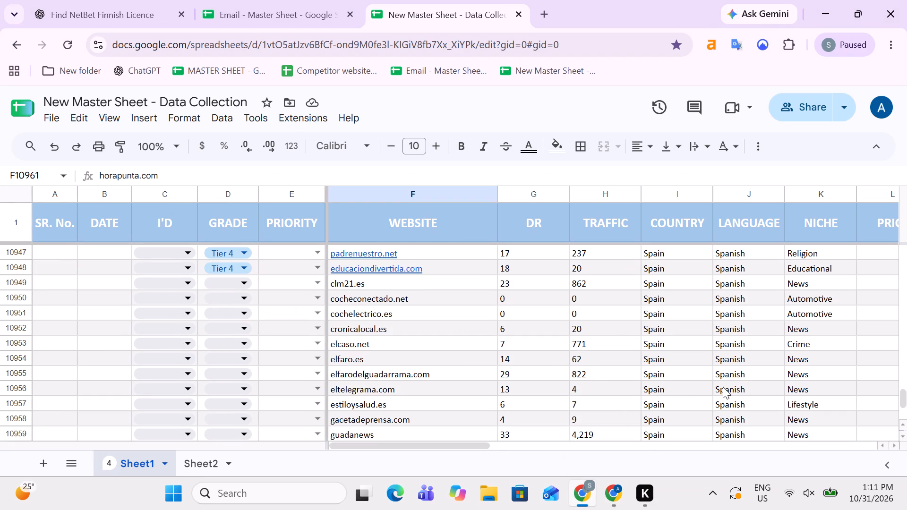
left_click(722, 387)
key("Right")
key("Right")
key("Right")
key("Right")
key("Right")
key("Right")
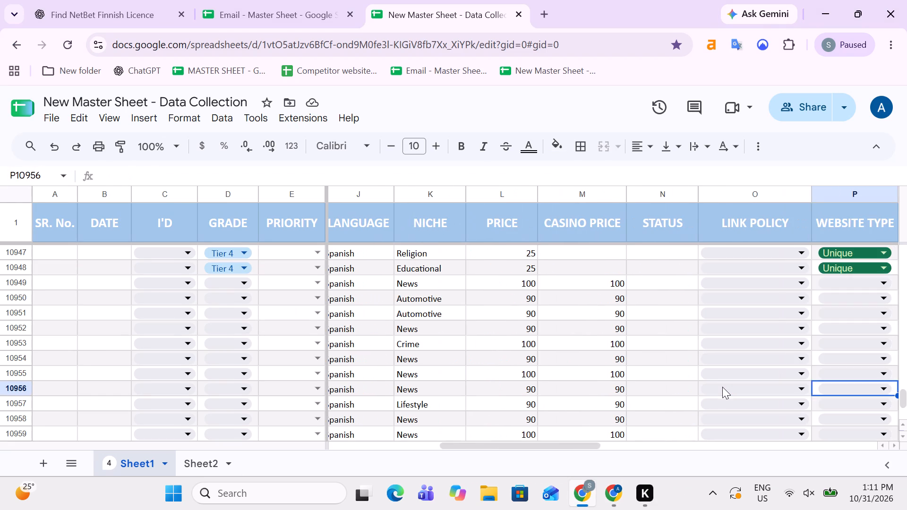
key("Left")
key("Left")
key("Up")
key("Up")
key("Up")
key("Up")
key("Up")
key("Up")
key("Up")
key("Up")
key("Up")
key("Up")
key("Up")
key("Down")
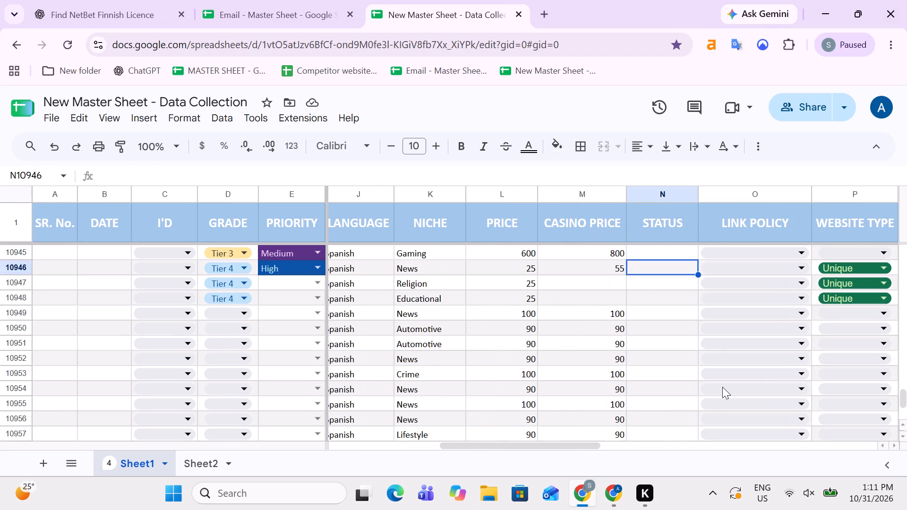
key("Down")
key("Down")
key("Down")
key("Right")
key("Right")
key("alt+Tab")
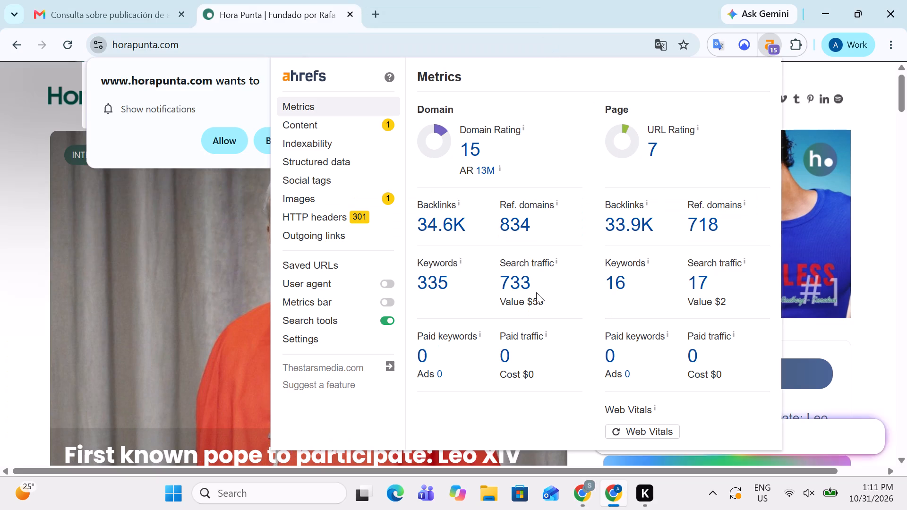
left_click(356, 15)
left_click(349, 17)
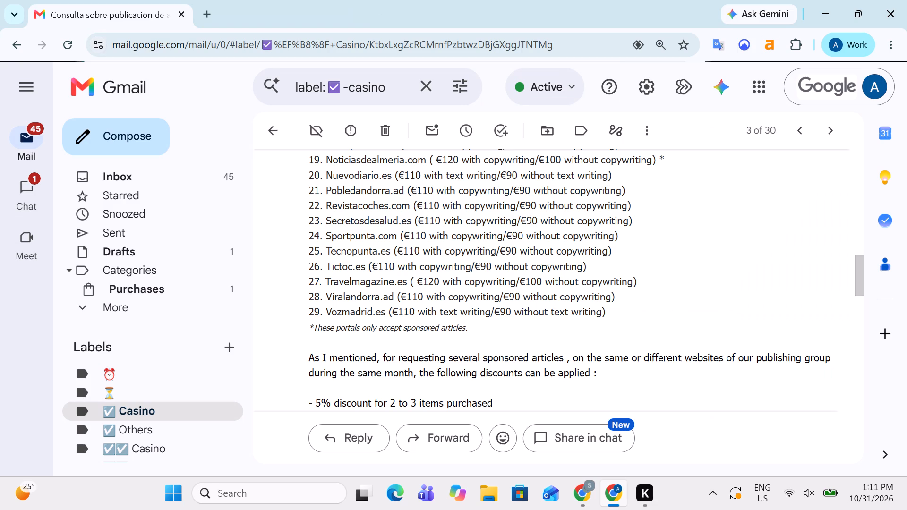
Copy the Cibeles Group sender's email address from the conversation into the CONTACT DETAILS cell of the clm21.es row 10949.
scroll(545, 375, "up", 1)
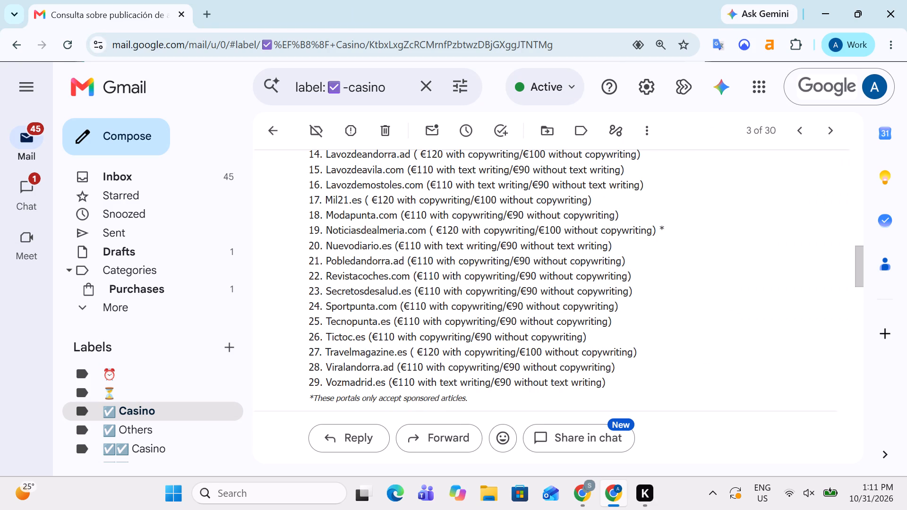
key("alt+Tab")
key("Right")
key("Left")
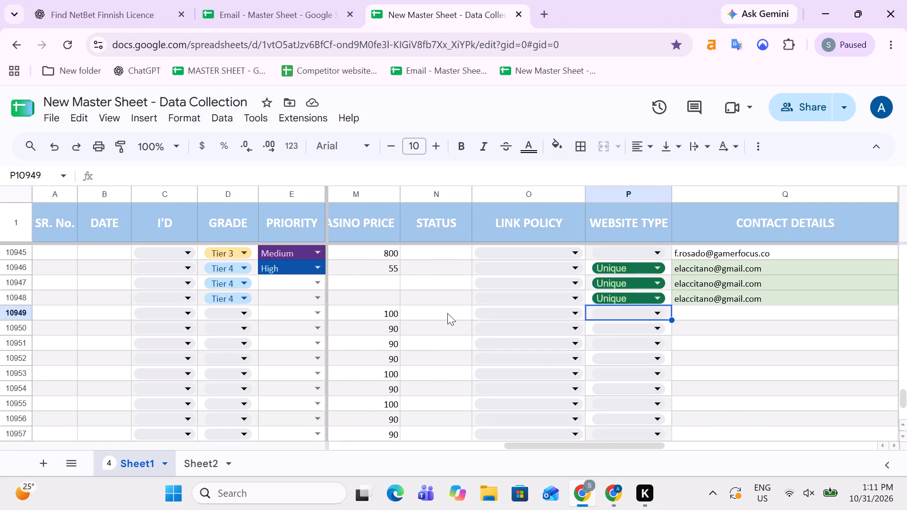
key("Right")
key("alt+Tab")
scroll(396, 283, "up", 5)
scroll(356, 235, "up", 1)
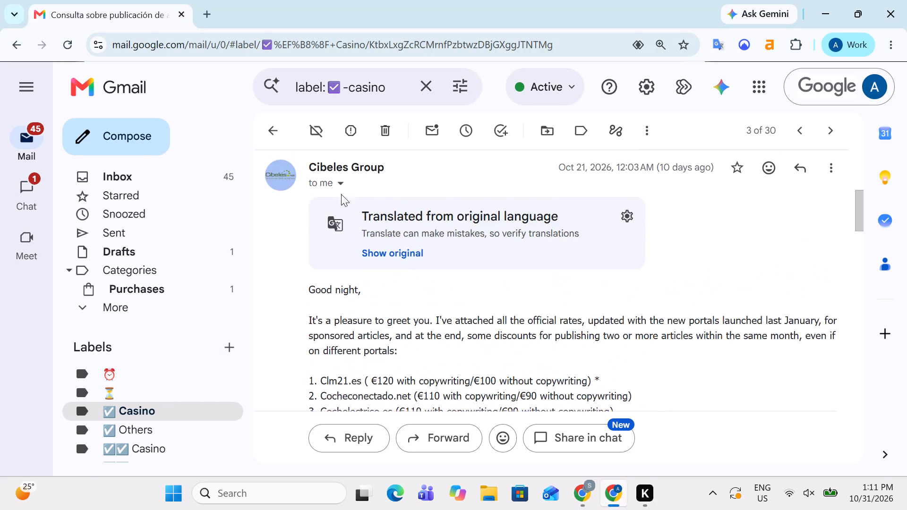
scroll(340, 191, "up", 1)
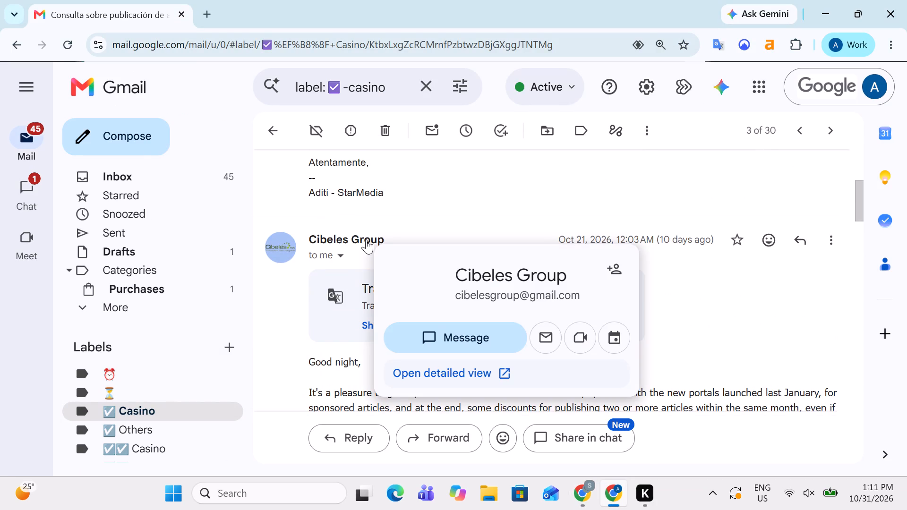
left_click(587, 300)
key("alt+Tab")
key("ctrl+v")
key("Right")
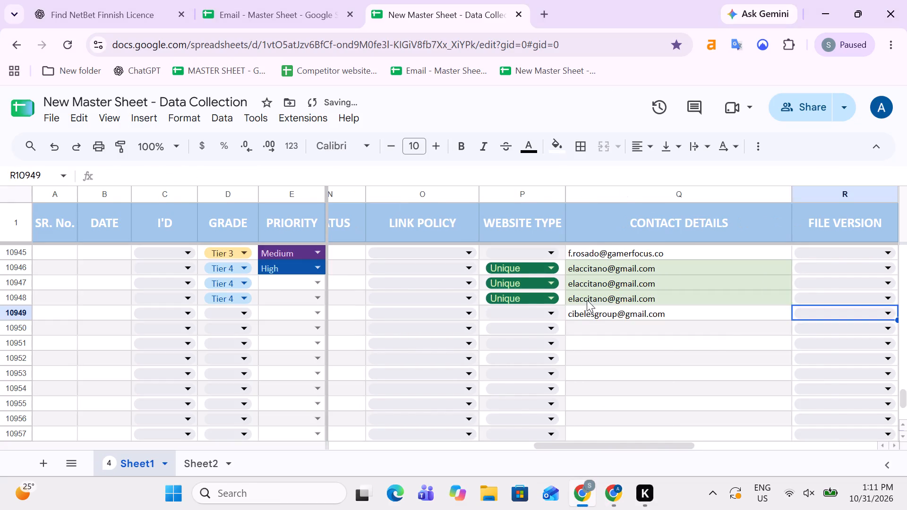
Copy the contact address from Q10949 into the CONTACT DETAILS cells of all the group's remaining rows, 10950 to 10977.
key("Left")
key("ctrl+c")
key("Left")
key("Left")
key("Left")
key("Left")
key("Right")
key("Left")
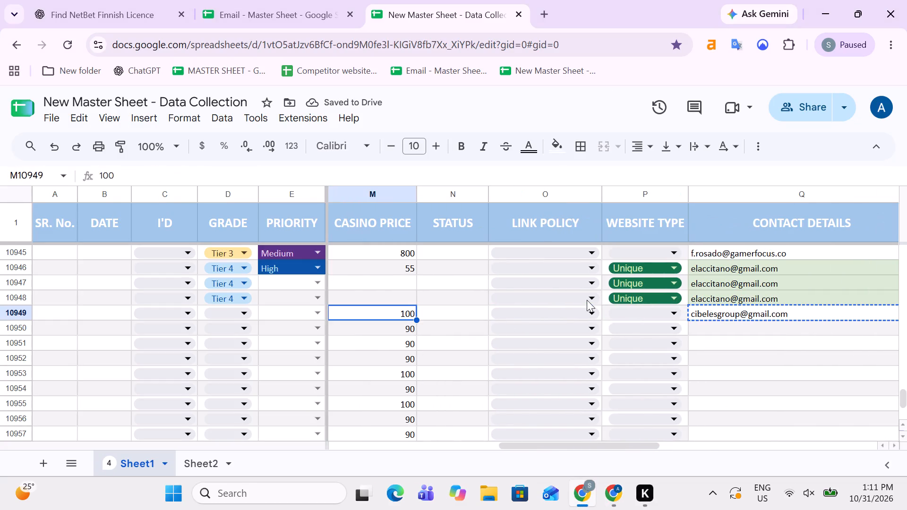
key("ctrl+Down")
key("Down")
key("Up")
key("Right")
key("Right")
key("Right")
key("Right")
key("ctrl+v")
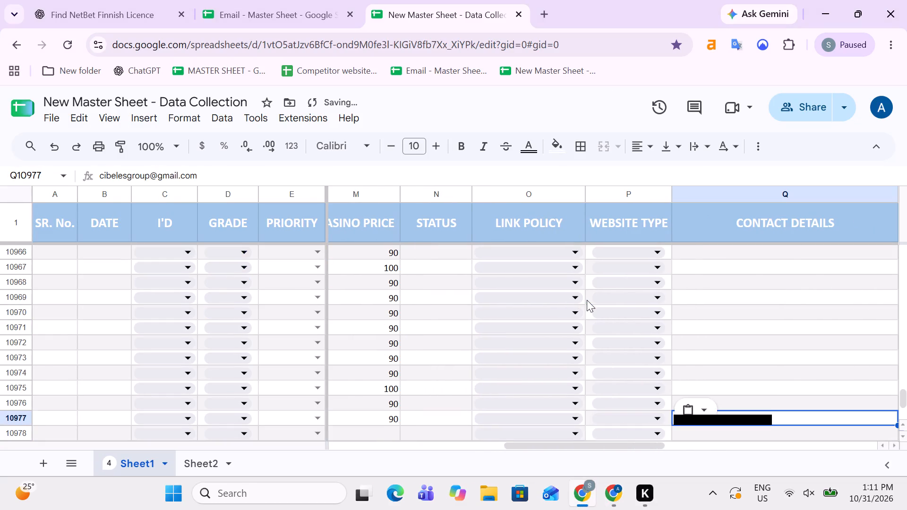
key("ctrl+shift+Up")
key("shift+Down")
key("ctrl+v")
Fill the group's CONTACT DETAILS cells Q10949 to Q10977 with the palest yellow shade.
key("shift+Up")
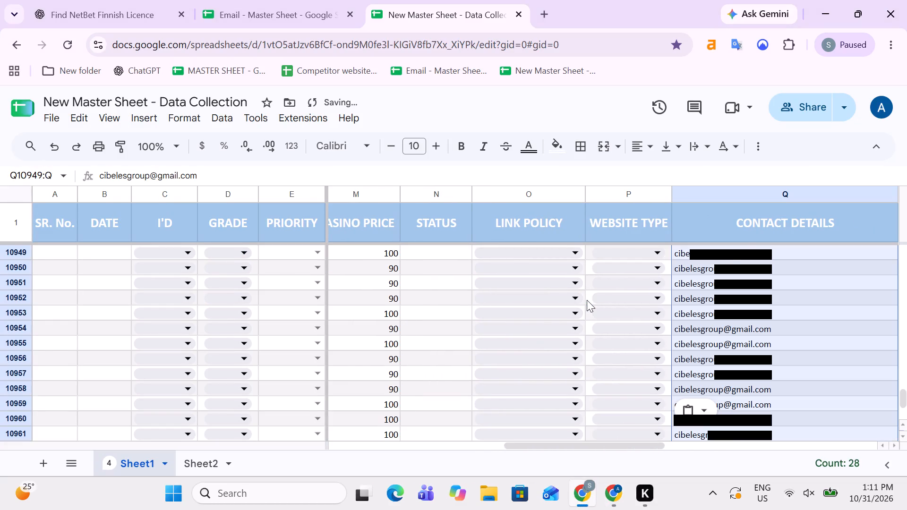
left_click(556, 151)
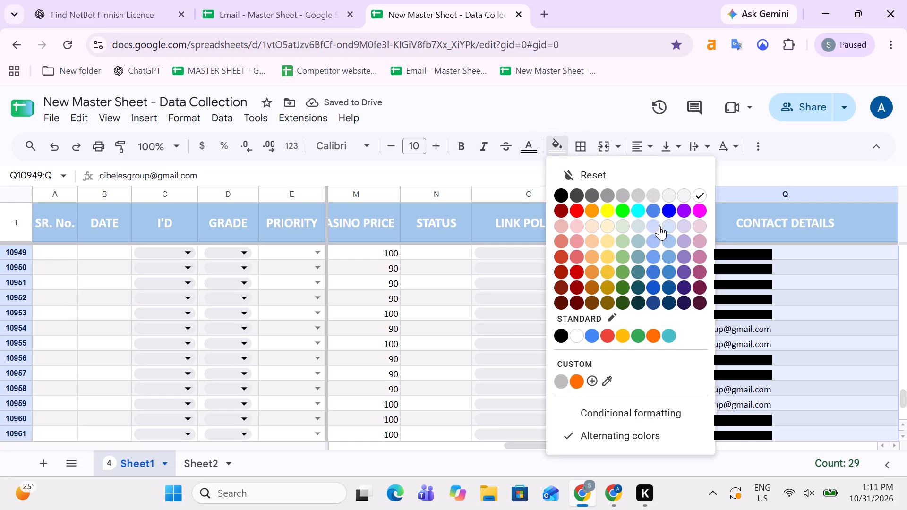
left_click(606, 227)
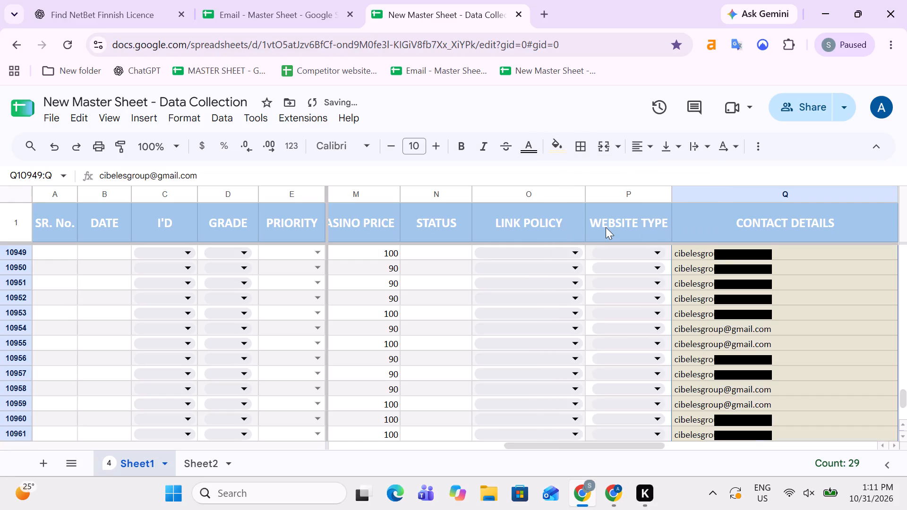
Look over the Cibeles Group rows from 10949 down, examining the website, metrics, niche, price, website type and contact columns.
key("Up")
key("Down")
key("Up")
key("Left")
key("Left")
key("Left")
key("Left")
key("Left")
key("Left")
key("Left")
key("Left")
key("Left")
key("Left")
key("Left")
key("Left")
key("Left")
key("Left")
key("Left")
key("Left")
key("Left")
key("Left")
key("Left")
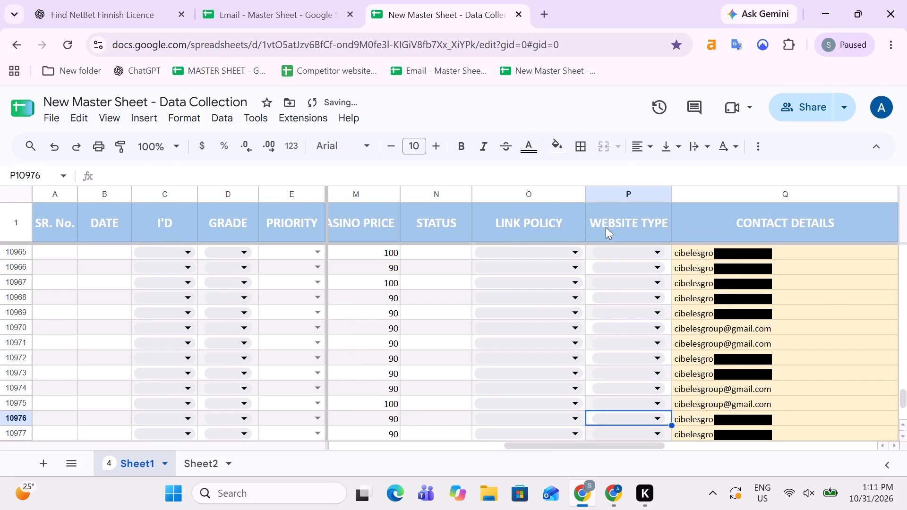
key("Right")
key("Right")
key("Right")
key("Right")
key("Right")
key("Right")
key("Right")
key("Right")
key("Right")
key("Right")
key("Right")
key("Right")
key("Right")
key("Right")
key("Right")
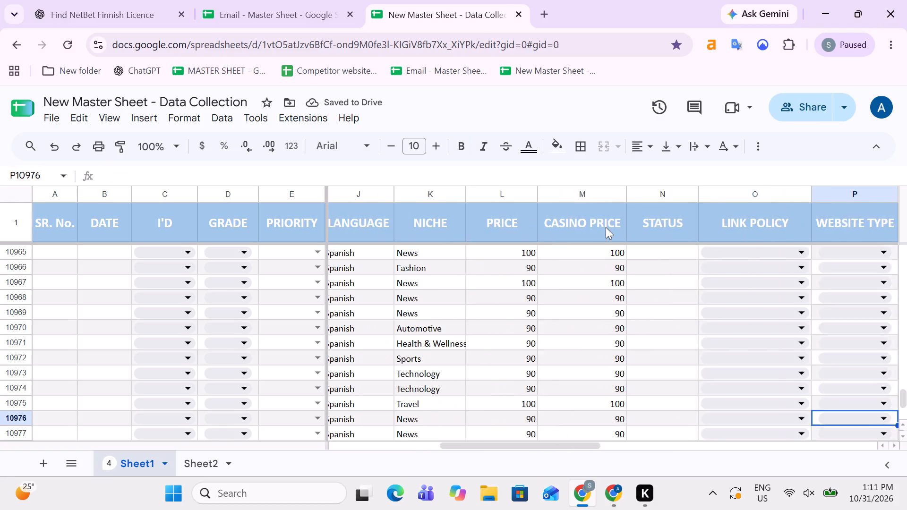
key("Right")
key("Right")
key("Left")
key("Up")
key("Up")
key("Up")
key("Up")
key("Up")
key("Up")
key("Up")
key("Up")
key("Up")
key("Up")
key("Up")
key("Up")
key("Up")
key("Up")
key("Up")
key("Up")
key("Up")
key("Up")
key("Up")
key("Up")
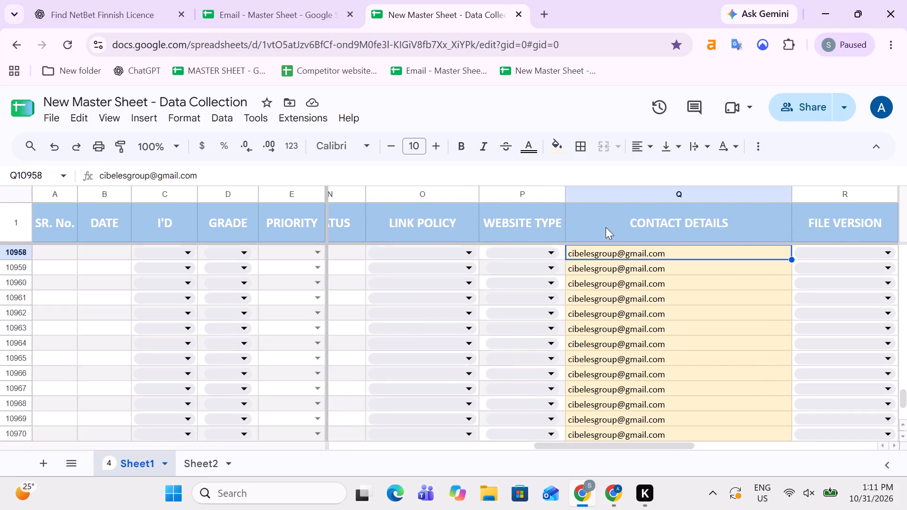
key("Up")
key("Down")
key("Down")
key("Down")
key("Down")
key("Left")
key("Left")
key("Left")
key("Left")
key("Left")
key("Left")
key("Left")
key("Left")
key("Left")
key("Left")
key("Left")
key("Left")
key("Left")
key("Left")
key("Left")
key("Left")
key("Left")
key("Left")
key("Left")
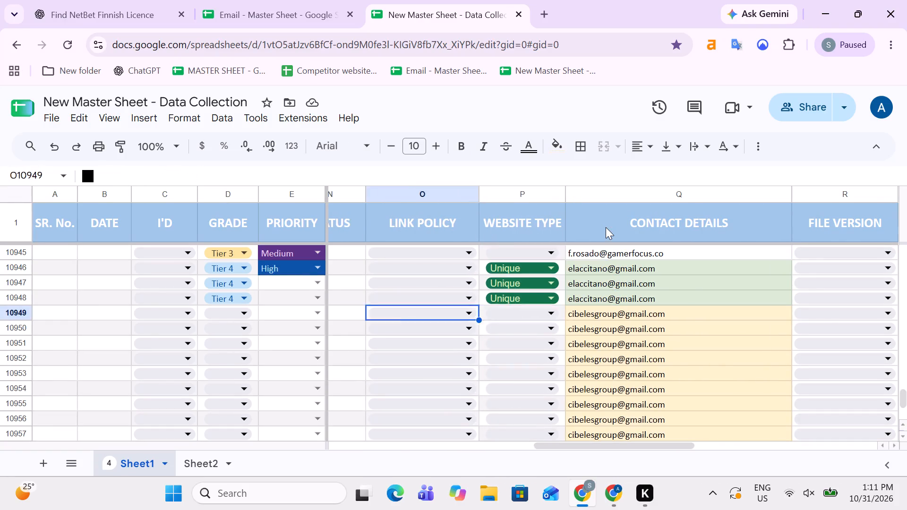
key("Right")
key("Right")
key("Right")
key("Right")
key("Right")
key("Right")
key("Right")
key("Left")
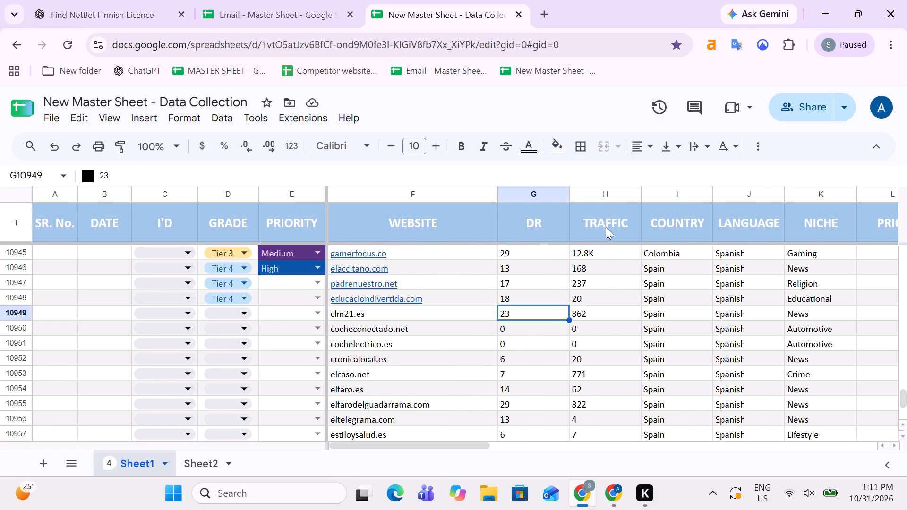
Copy the clm21.es address from the WEBSITE cell of row 10949 and open the site in a new tab of the Gmail window.
key("Left")
key("ctrl+c")
key("alt+Tab")
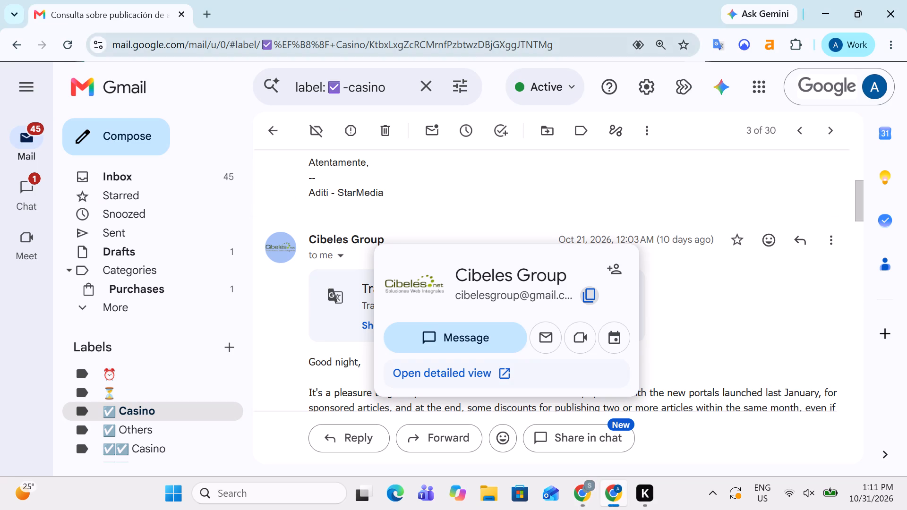
left_click(206, 16)
key("ctrl+v")
key("Return")
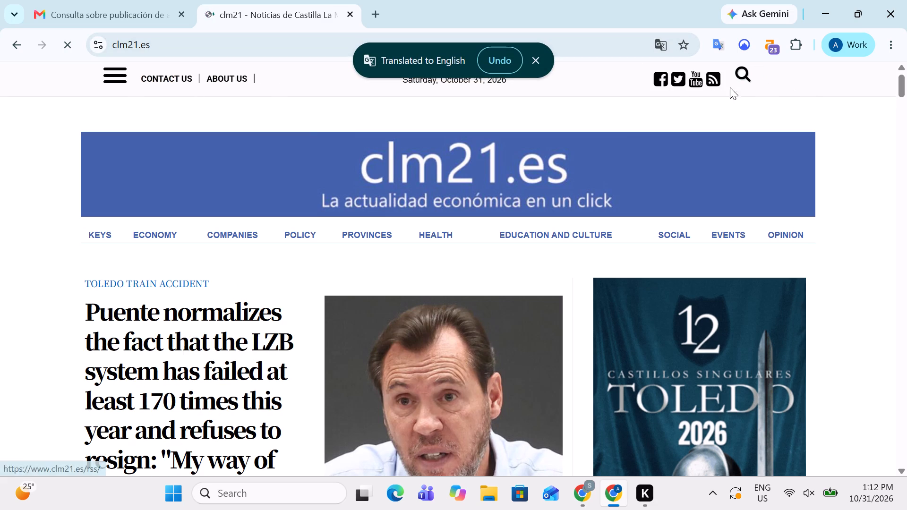
Search the clm21.es site for Casino777 and check the search results.
left_click(741, 72)
left_click(542, 172)
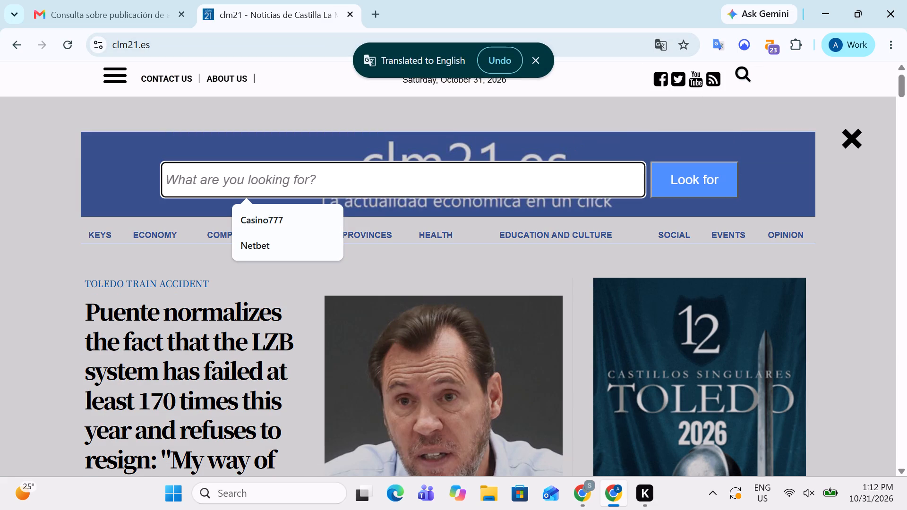
left_click(238, 222)
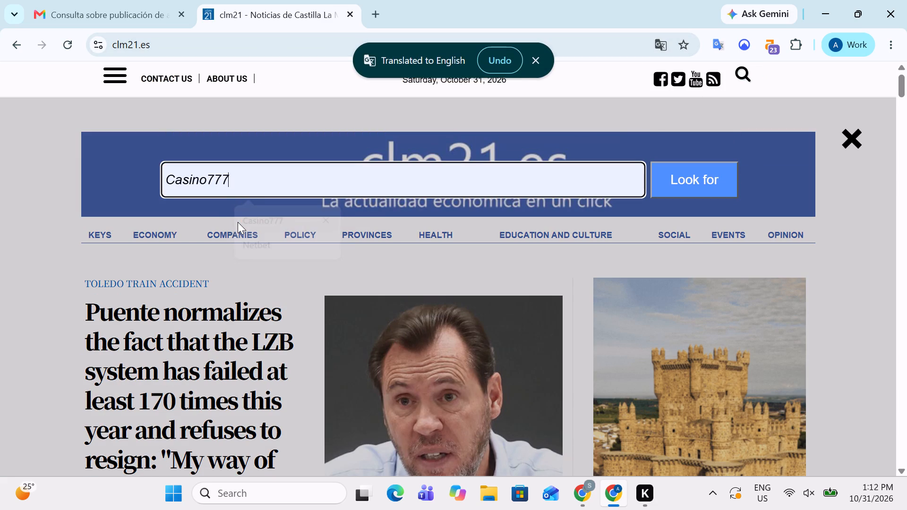
key("Return")
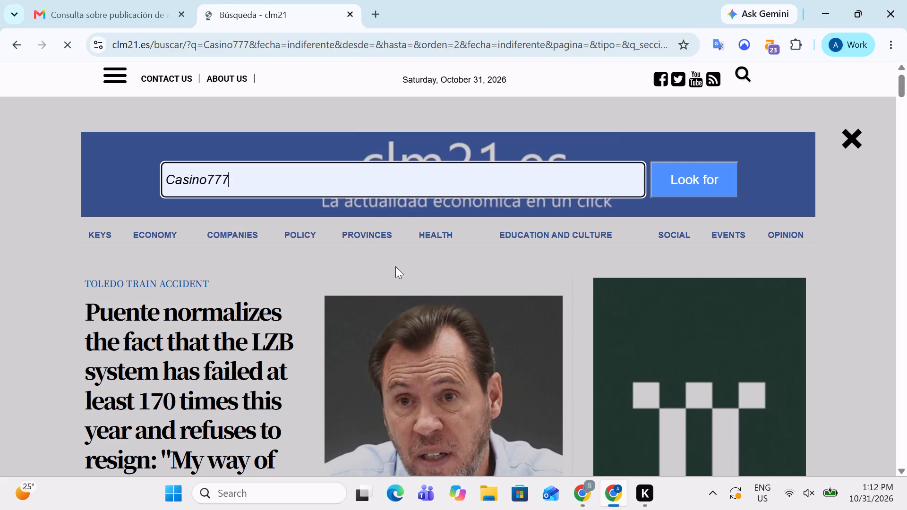
scroll(368, 238, "down", 2)
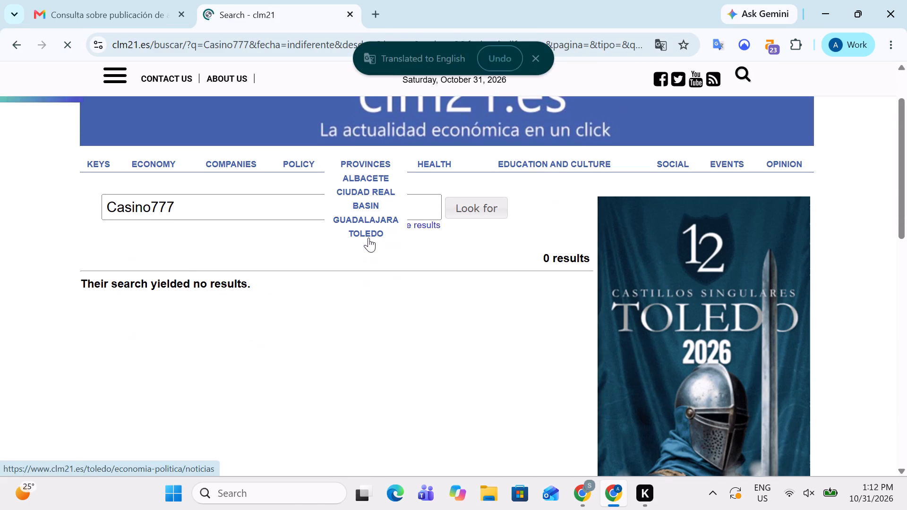